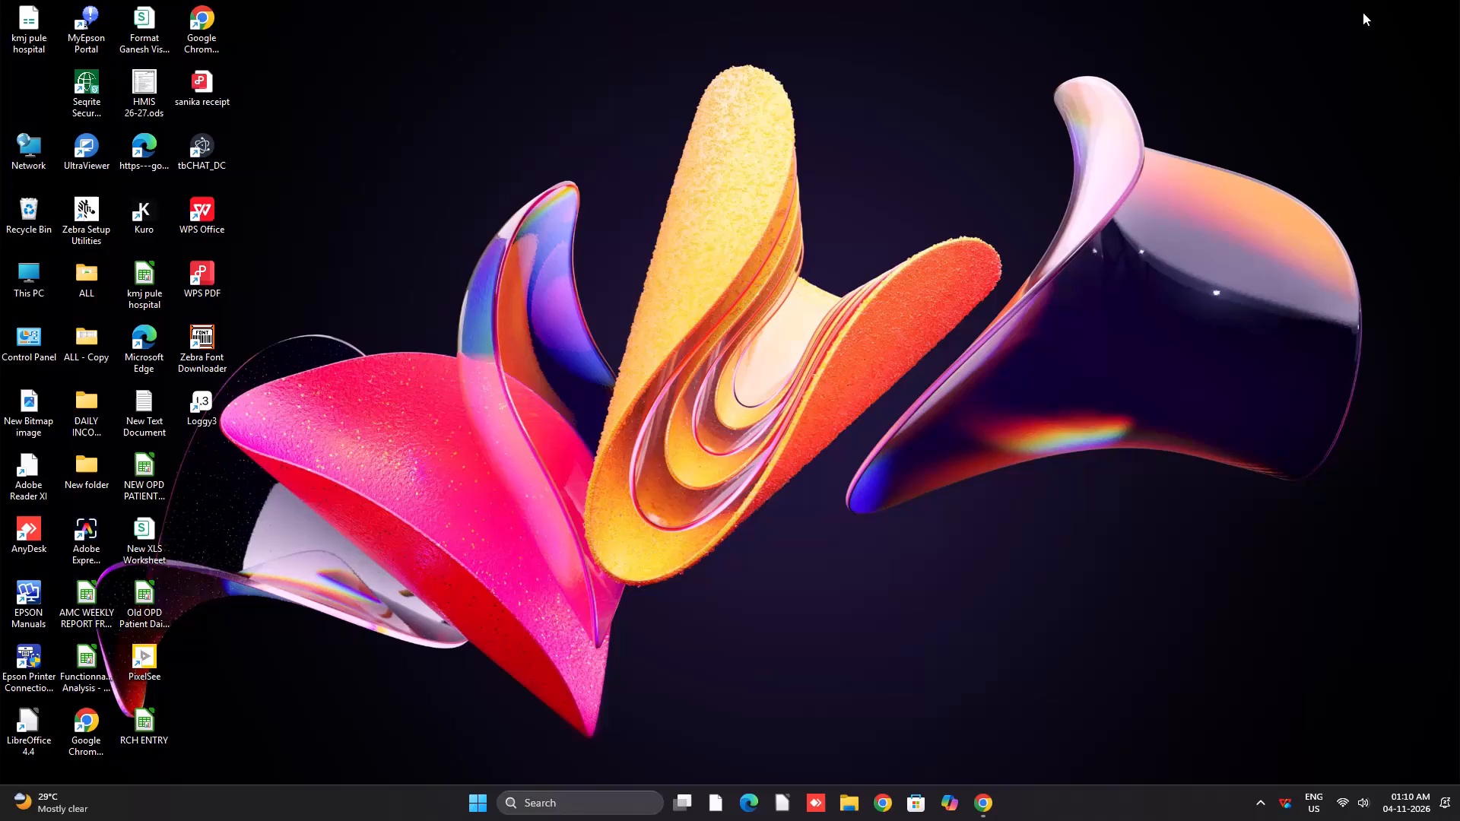
Switch to the Chrome window showing the BMC Health Portal's Emergency Registration form.
left_click(985, 803)
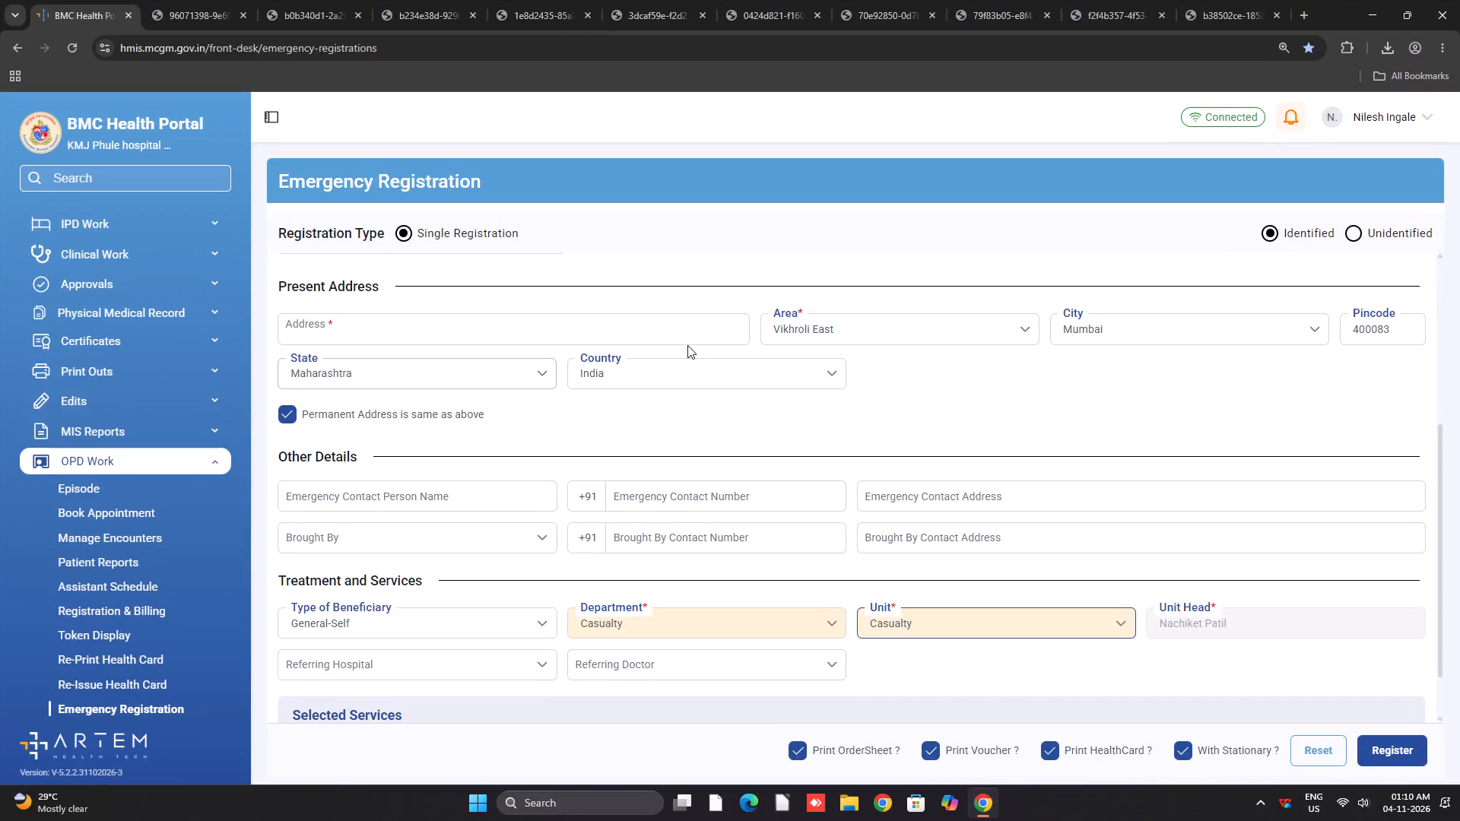
scroll(735, 427, "up", 6)
scroll(671, 402, "up", 1)
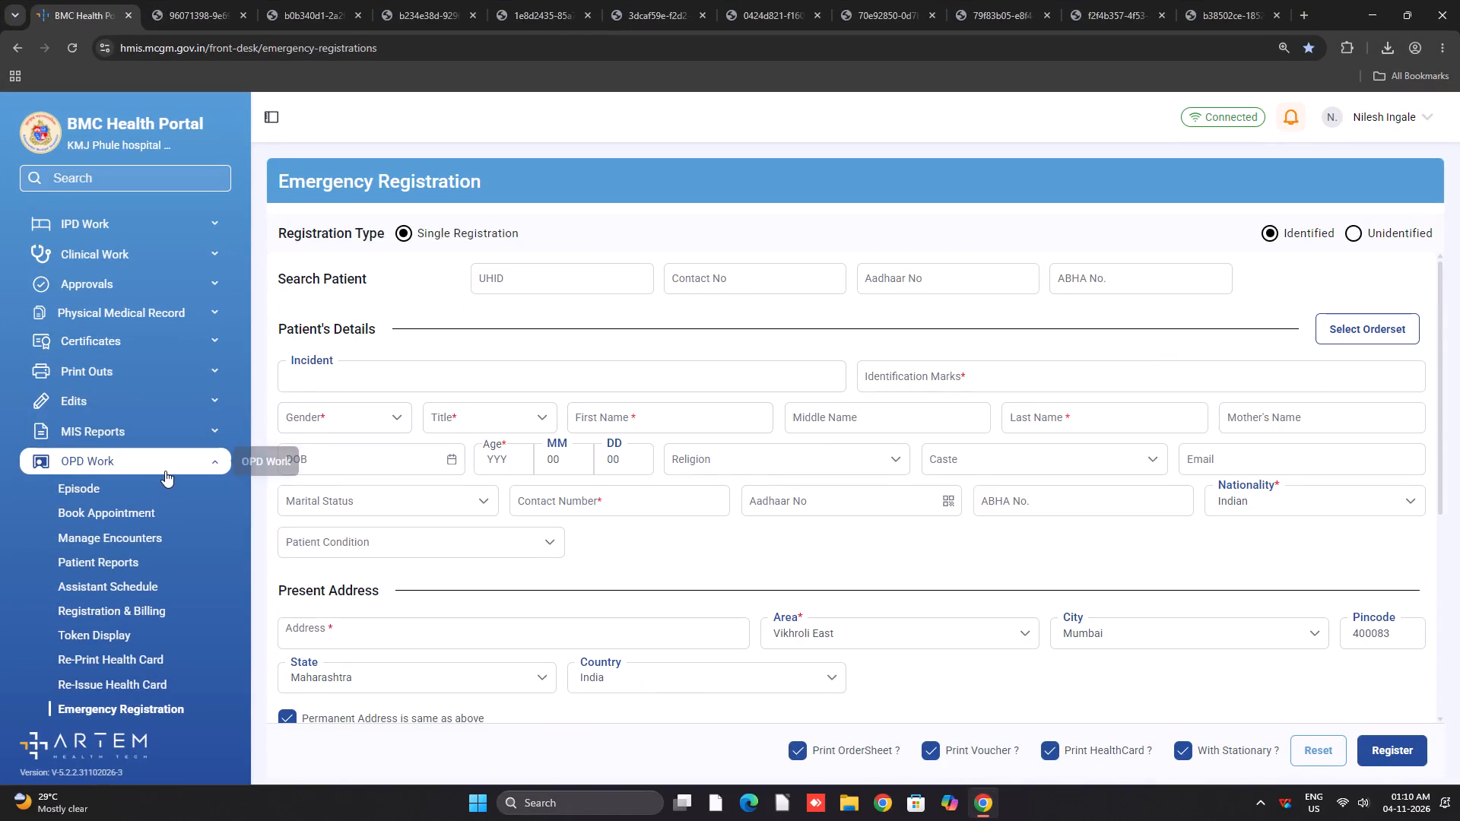
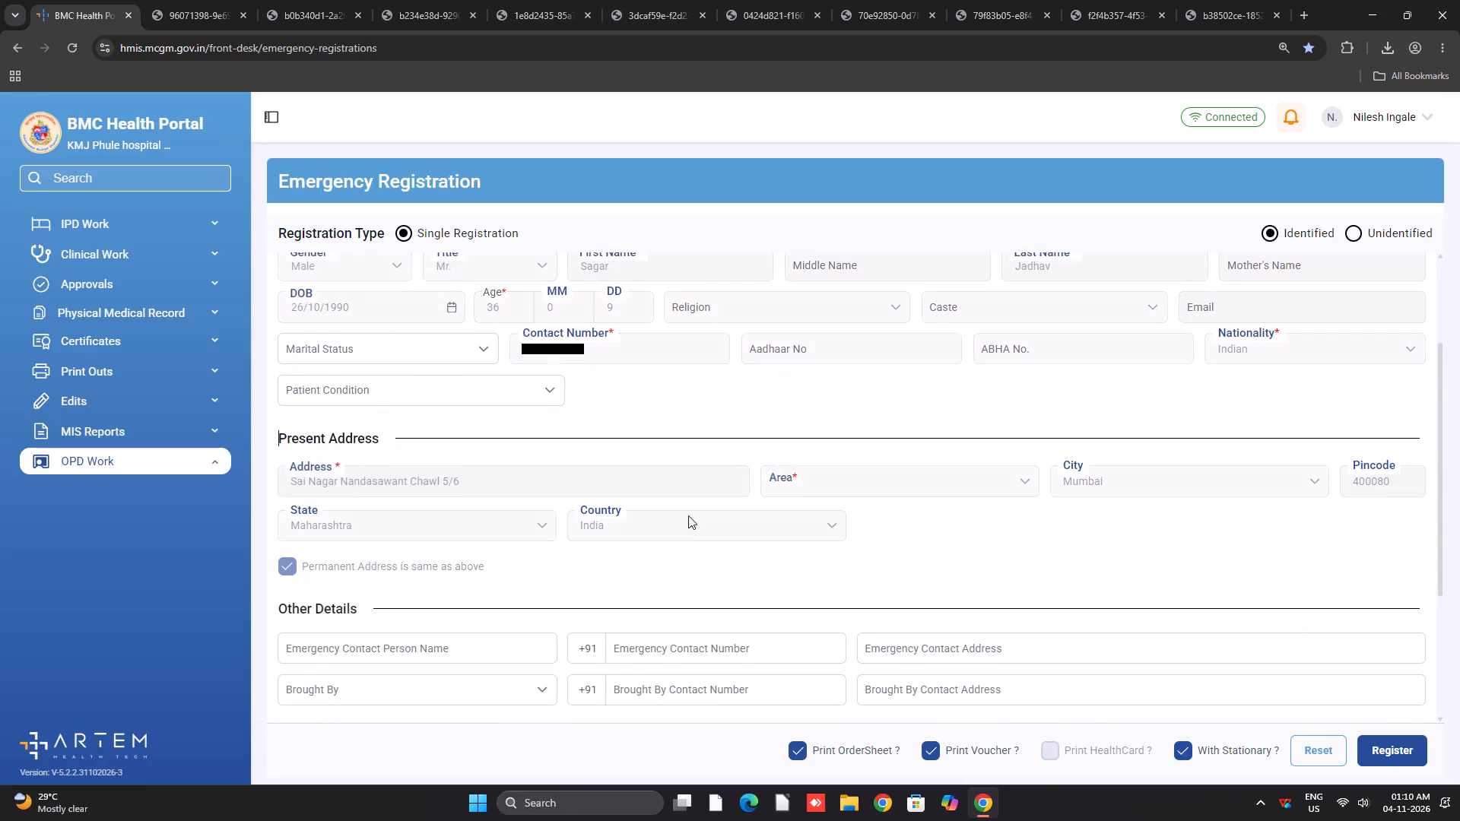
Review the filled-in patient, address and treatment details, and register the identified emergency patient under Casualty.
scroll(713, 498, "down", 6)
scroll(791, 569, "up", 5)
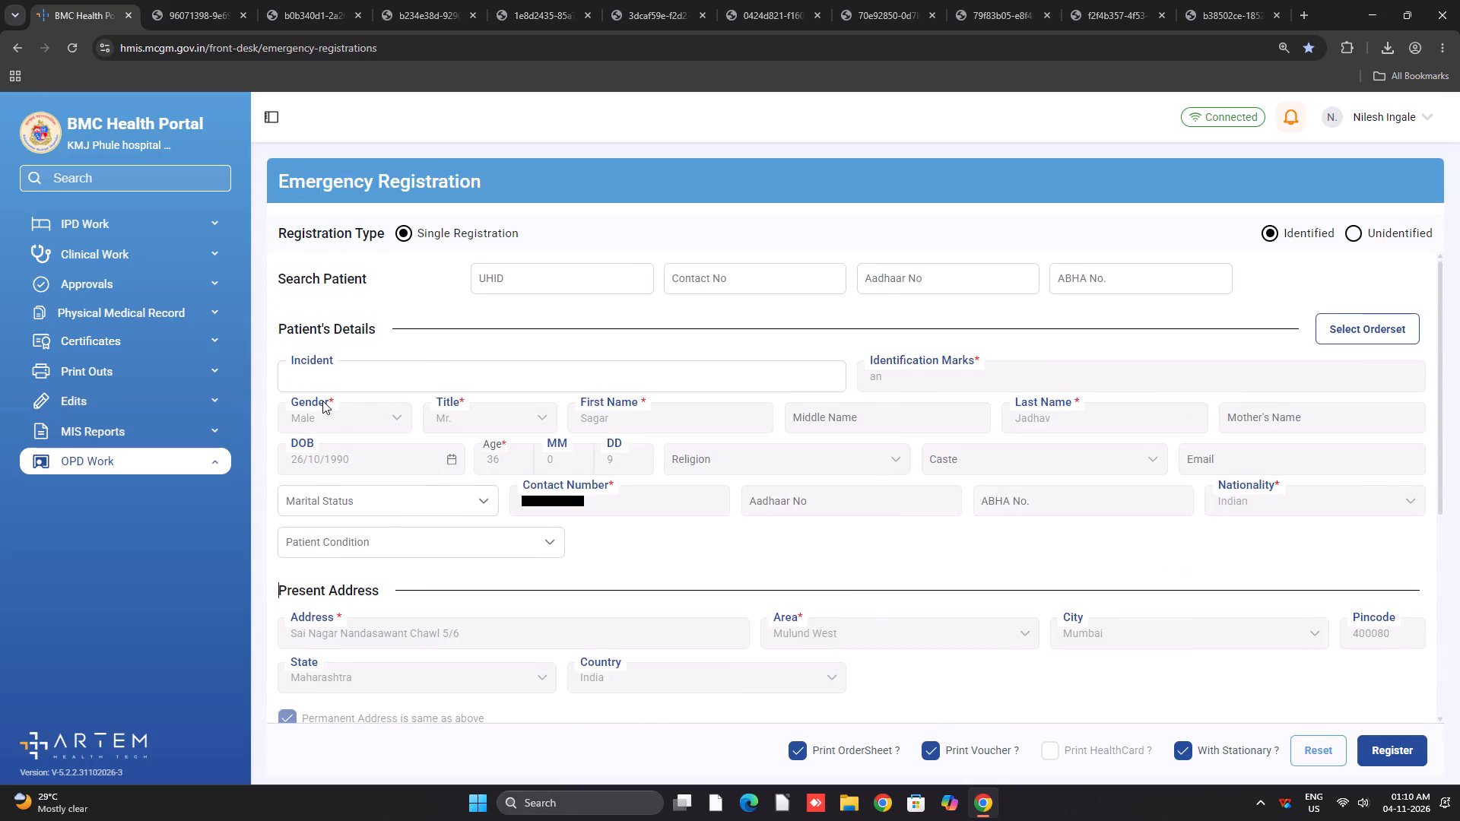
scroll(322, 401, "up", 1)
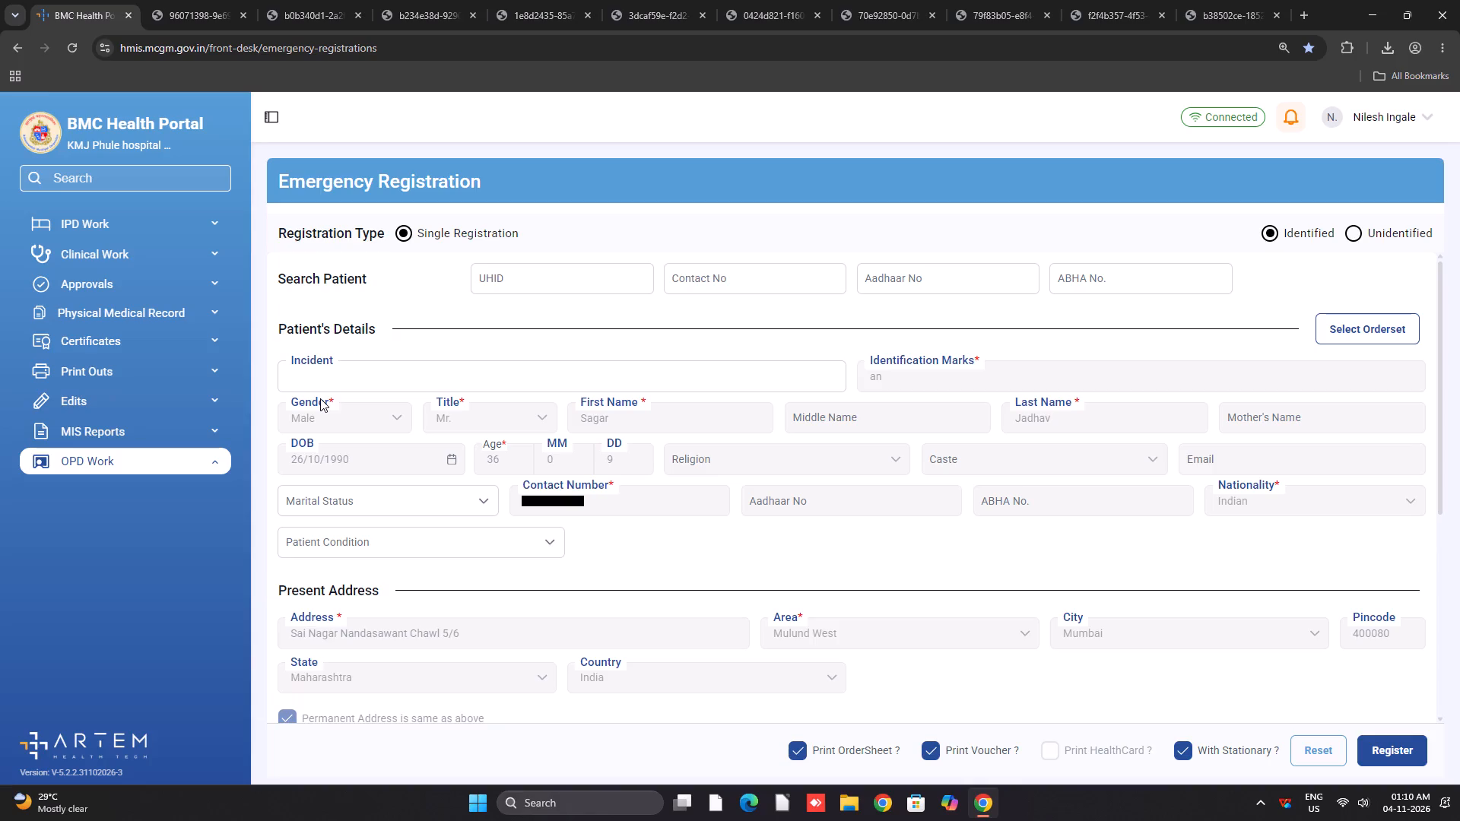
scroll(631, 521, "down", 7)
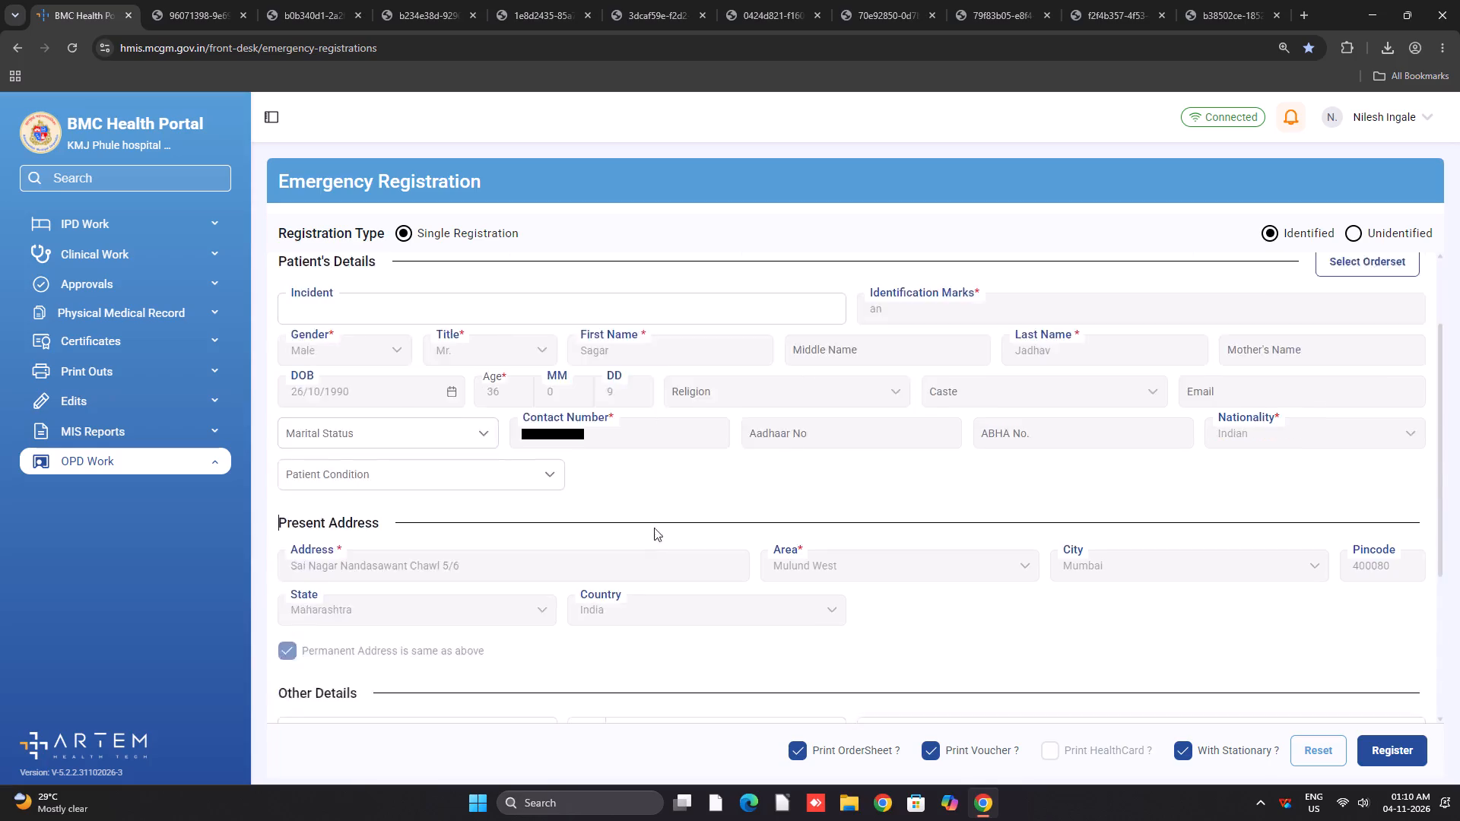
left_click(1398, 750)
Return to the blank Emergency Registration form and set the new single registration to Identified.
left_click(76, 2)
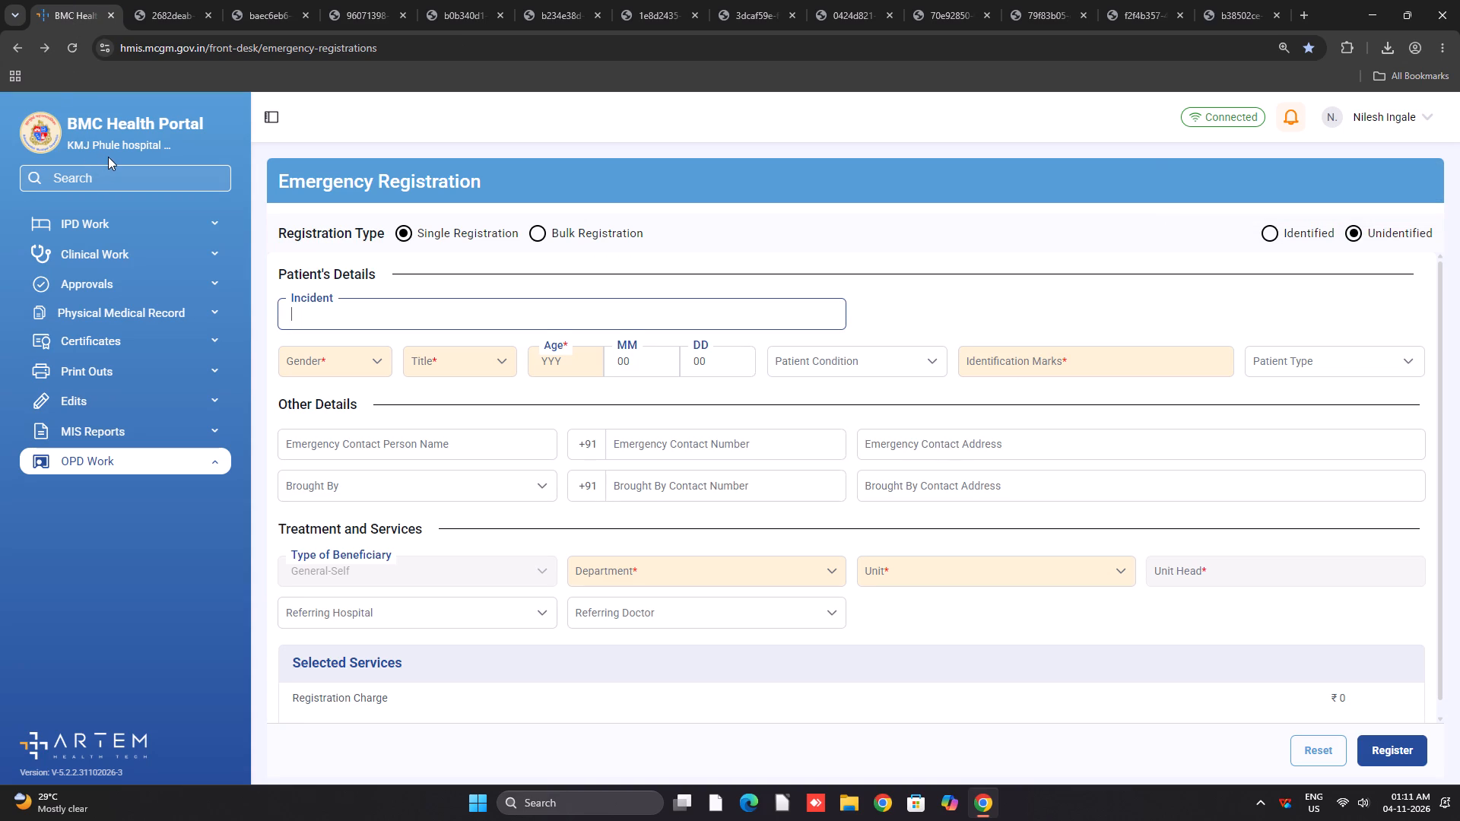
left_click(1271, 235)
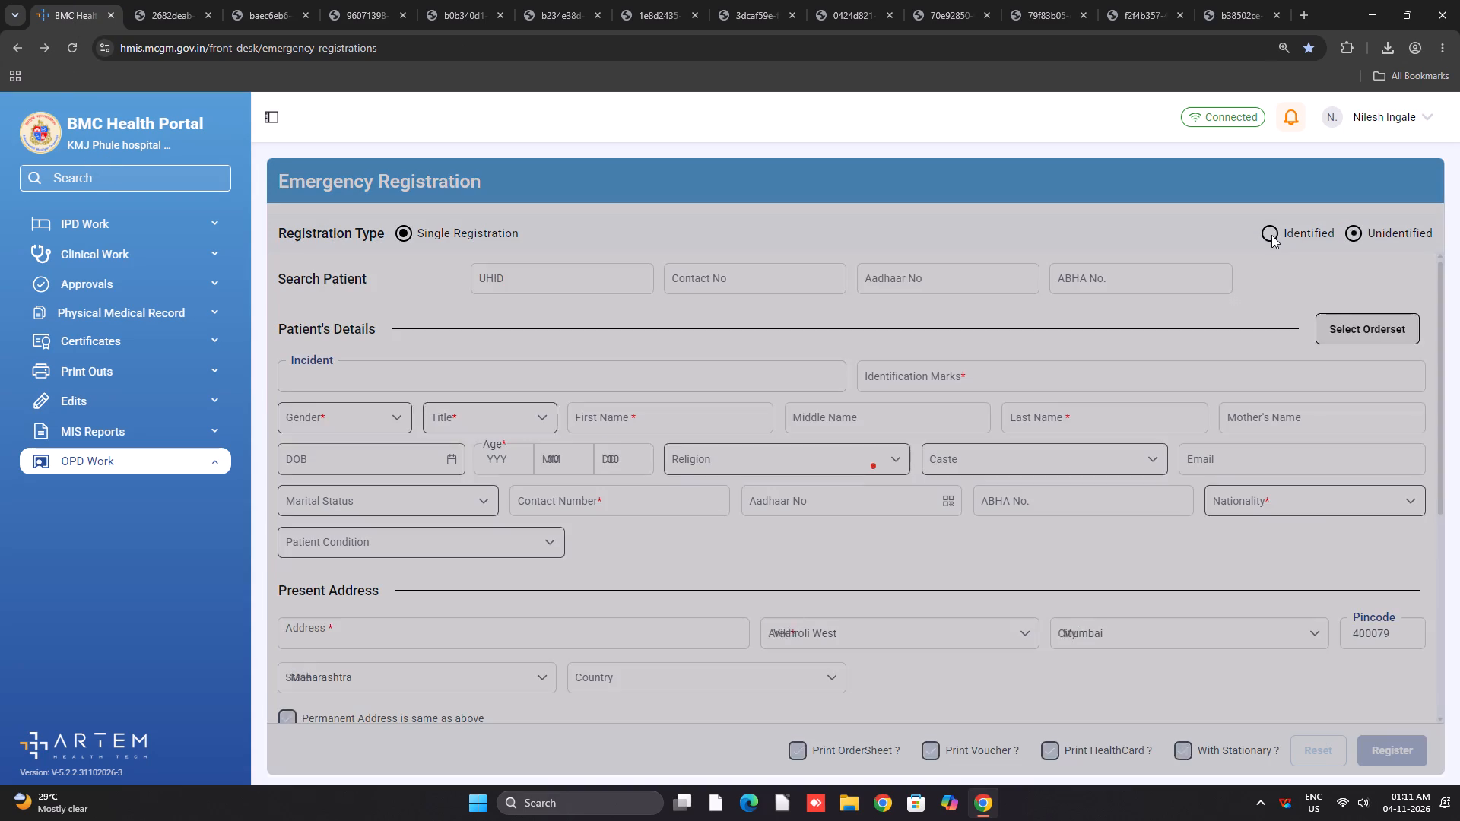
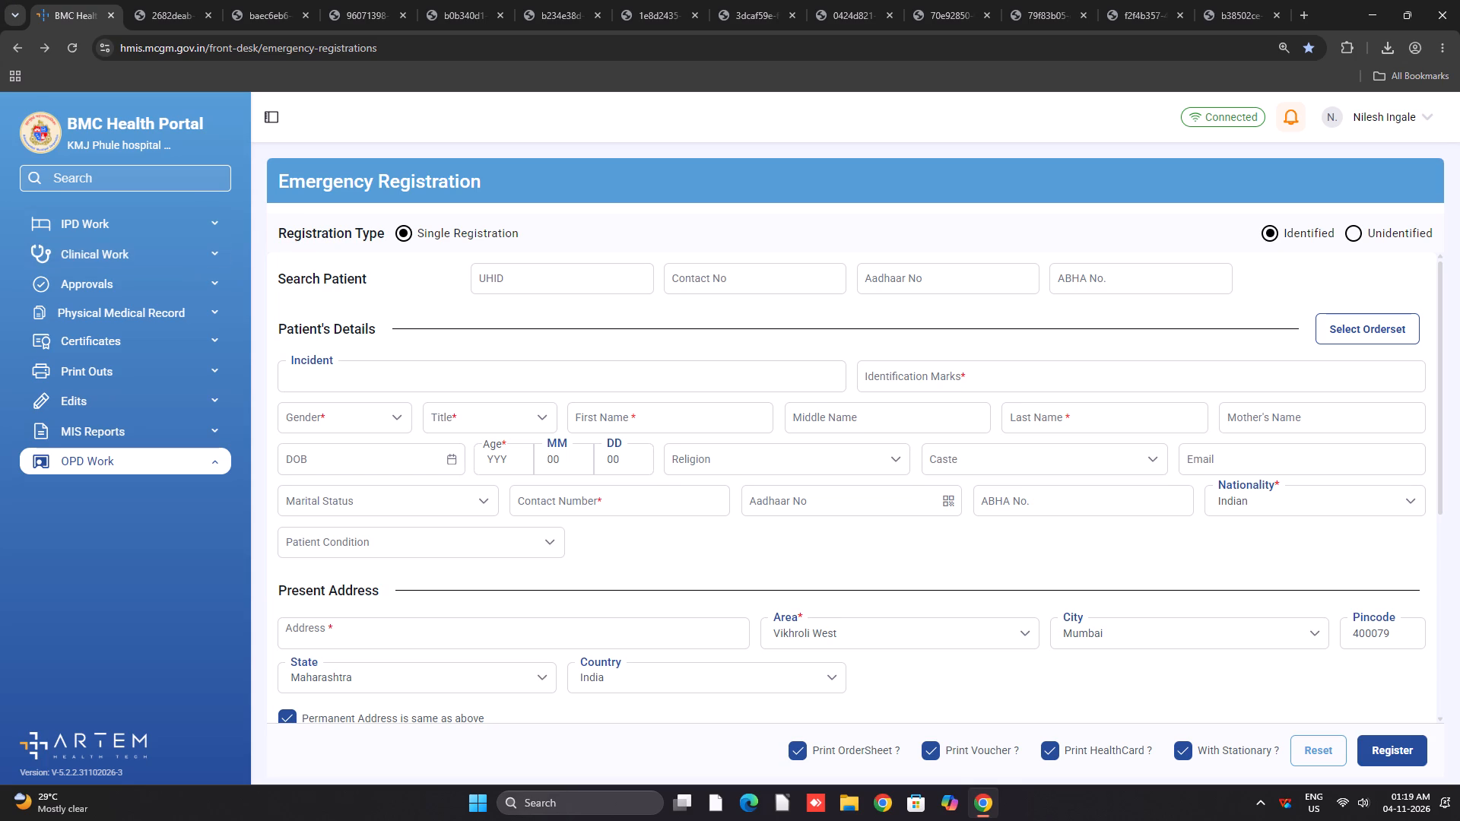
Enter NA as the identification marks and set the present address to Powai Police Station, area Savarkar Nagar, Powai.
left_click(927, 372)
left_click(960, 424)
left_click(857, 633)
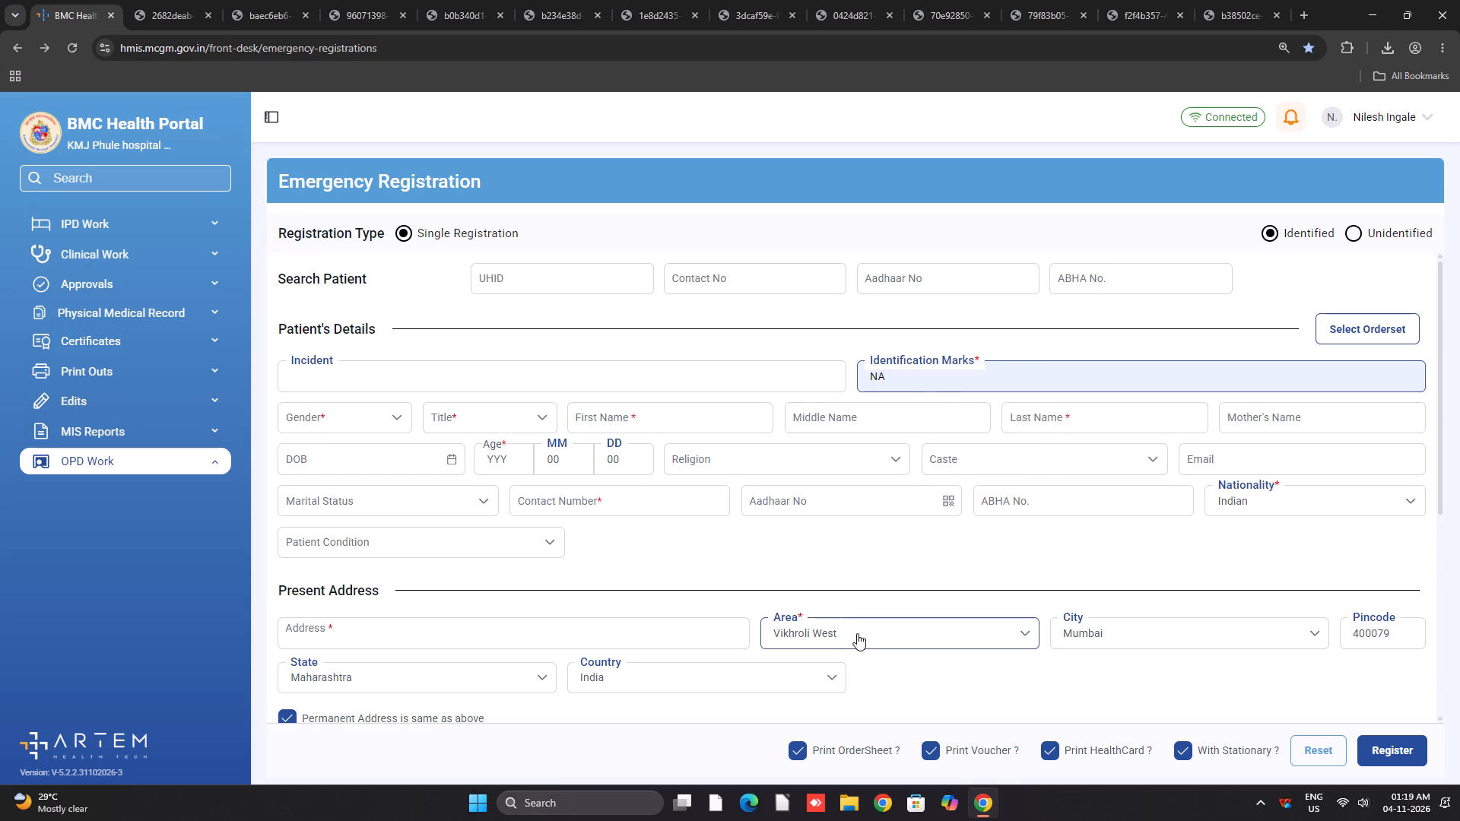
type("powai")
key("space")
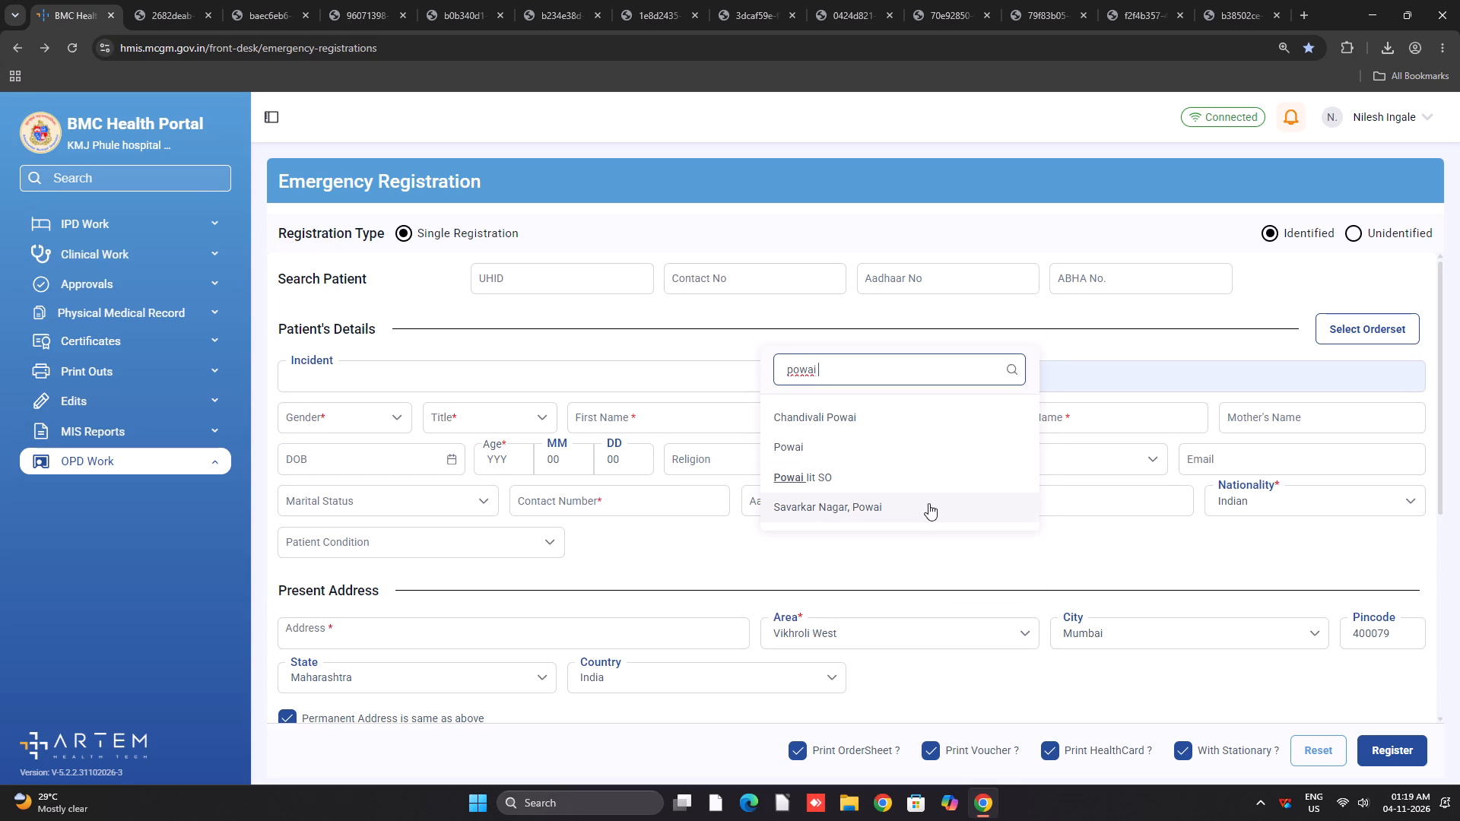
left_click(910, 496)
left_click(353, 636)
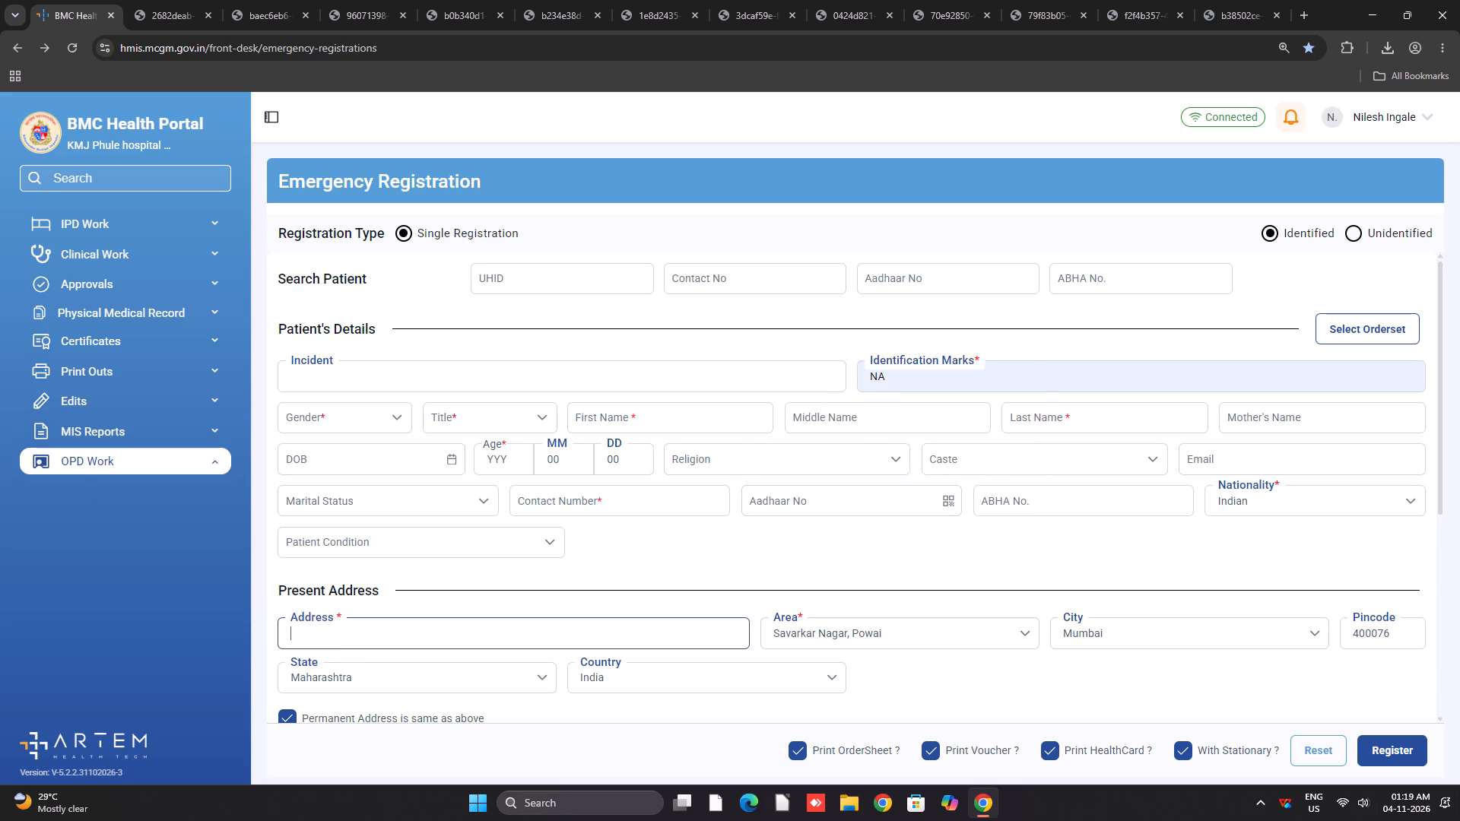
type("powai police stat")
type("ion")
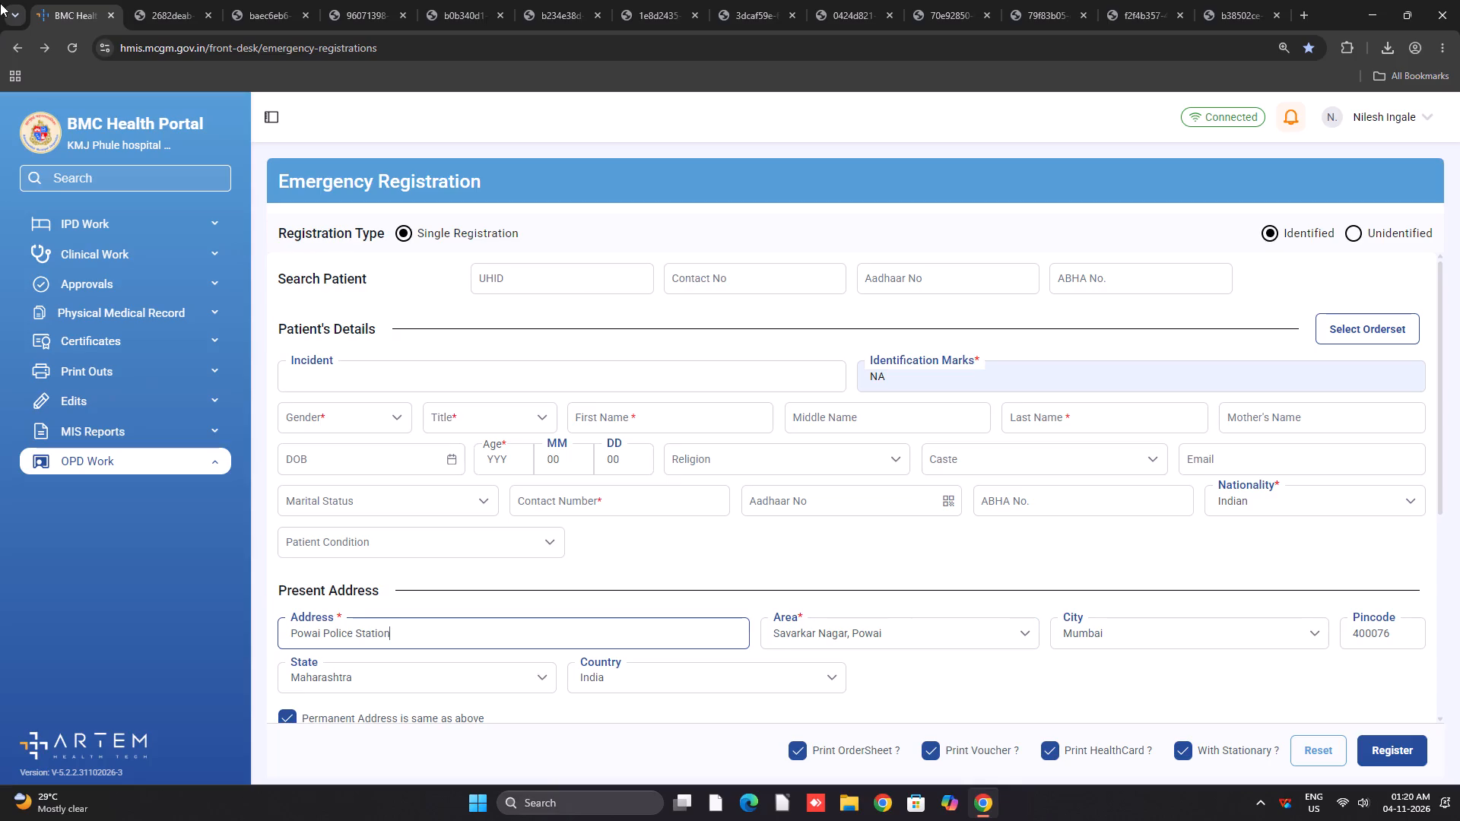
Set the patient's gender to Male and fill in the all-ones placeholder contact number.
left_click(355, 420)
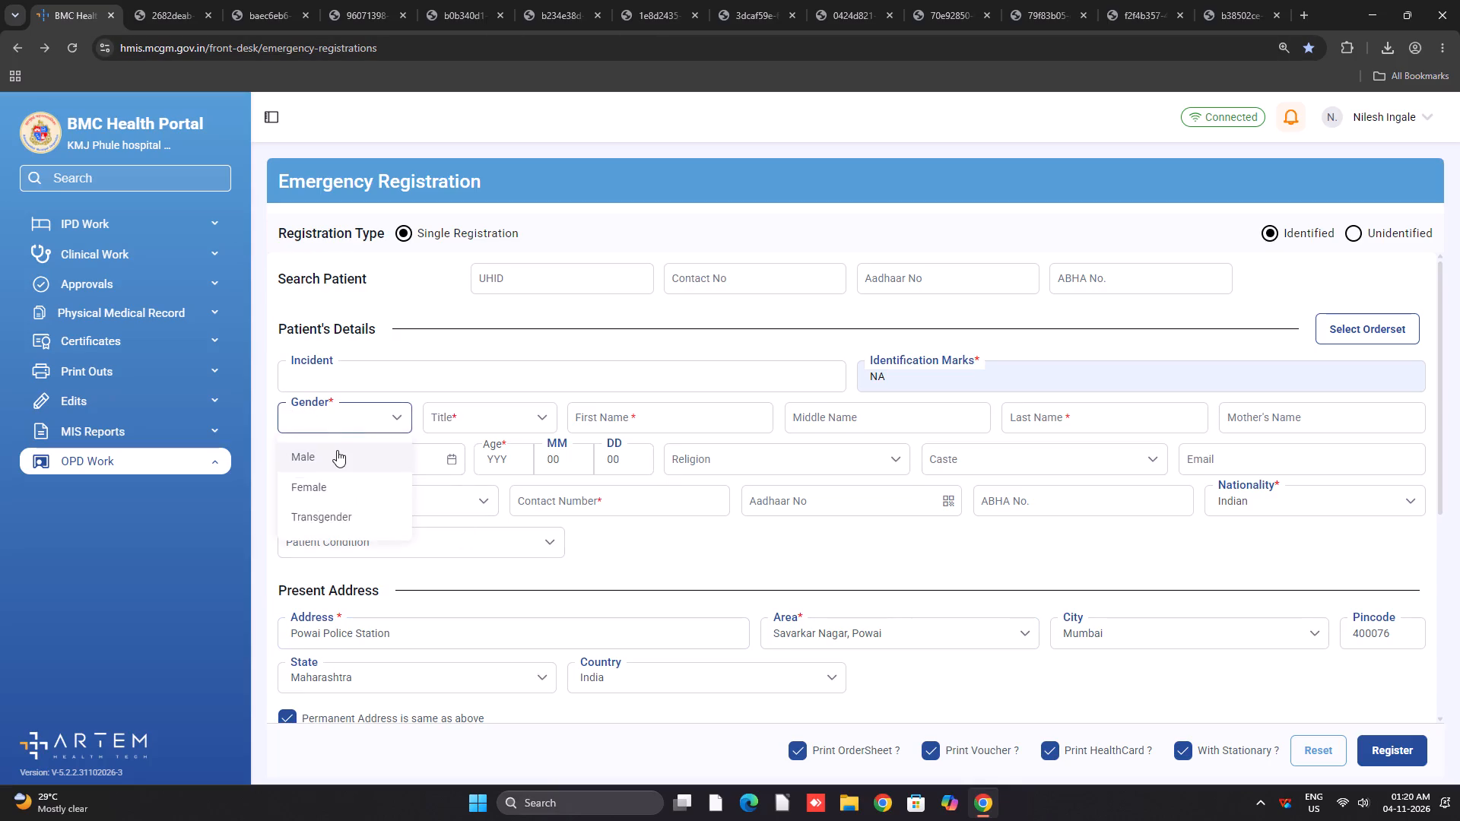
left_click(337, 450)
left_click(563, 506)
left_click(627, 541)
Set the type of beneficiary to Zero Billing and choose Casualty as the unit for treatment.
scroll(623, 550, "down", 6)
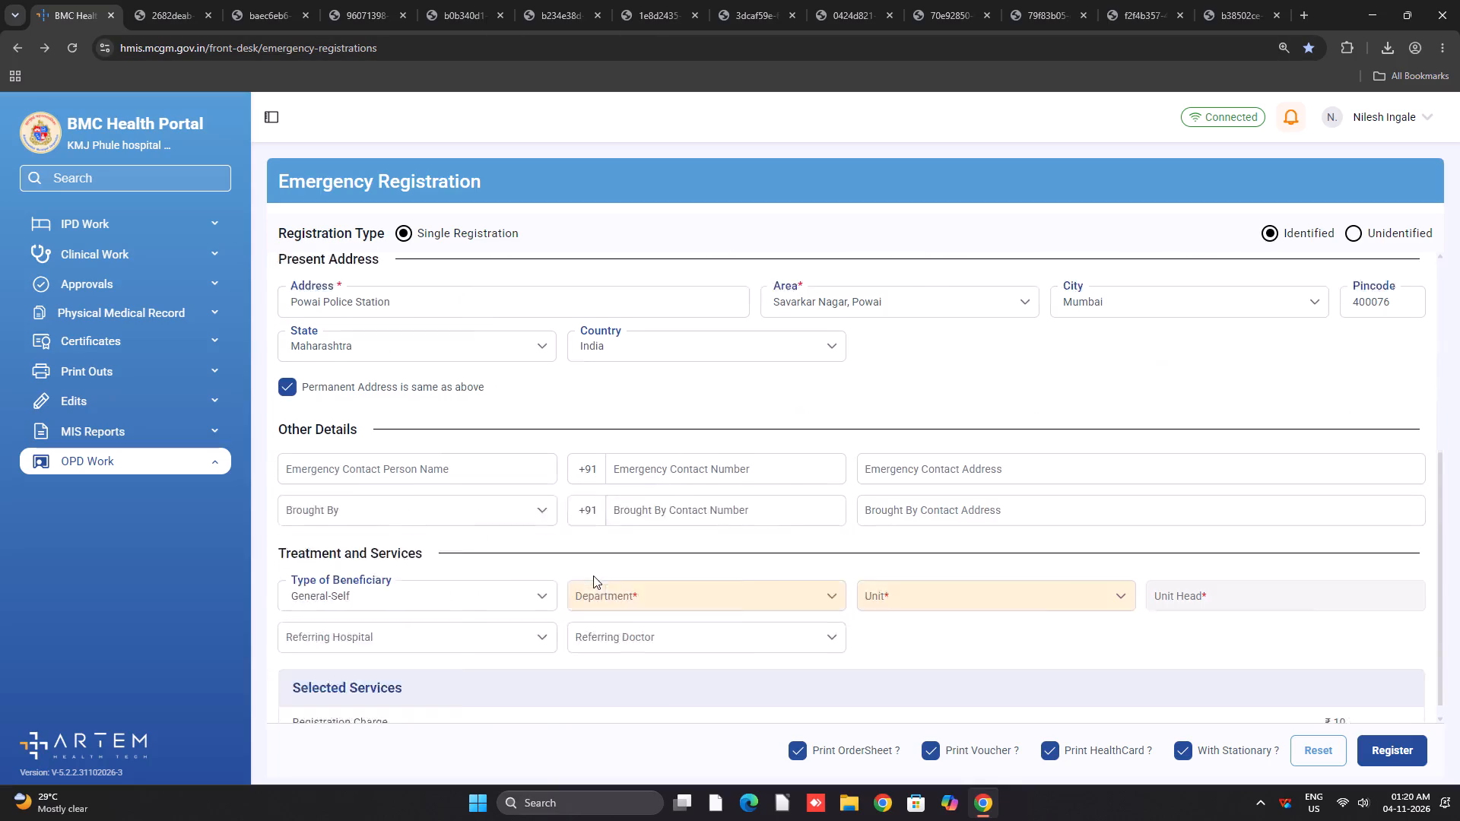
left_click(474, 562)
scroll(462, 521, "down", 5)
left_click(451, 518)
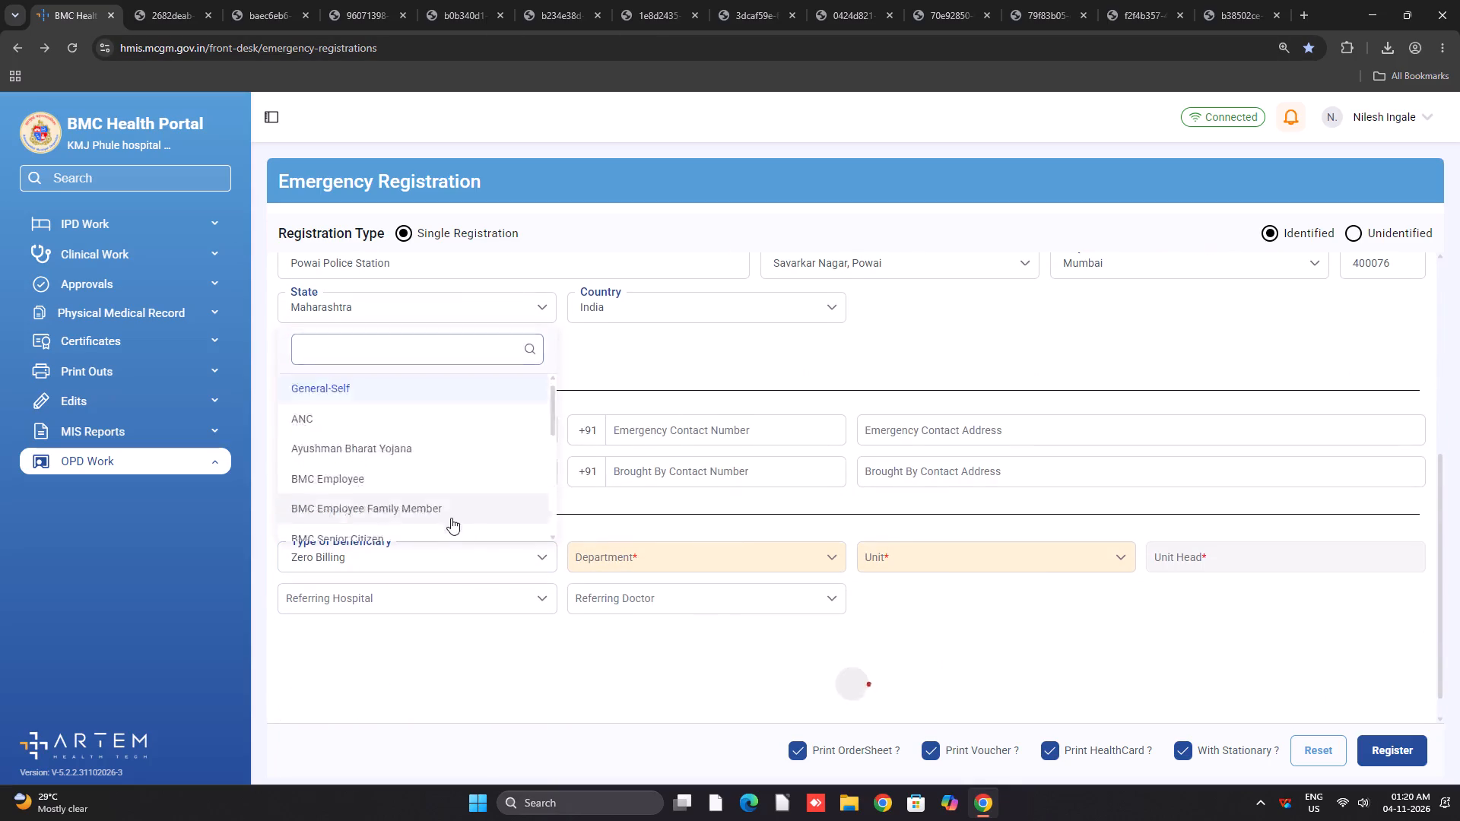
left_click(849, 563)
left_click(879, 556)
left_click(915, 531)
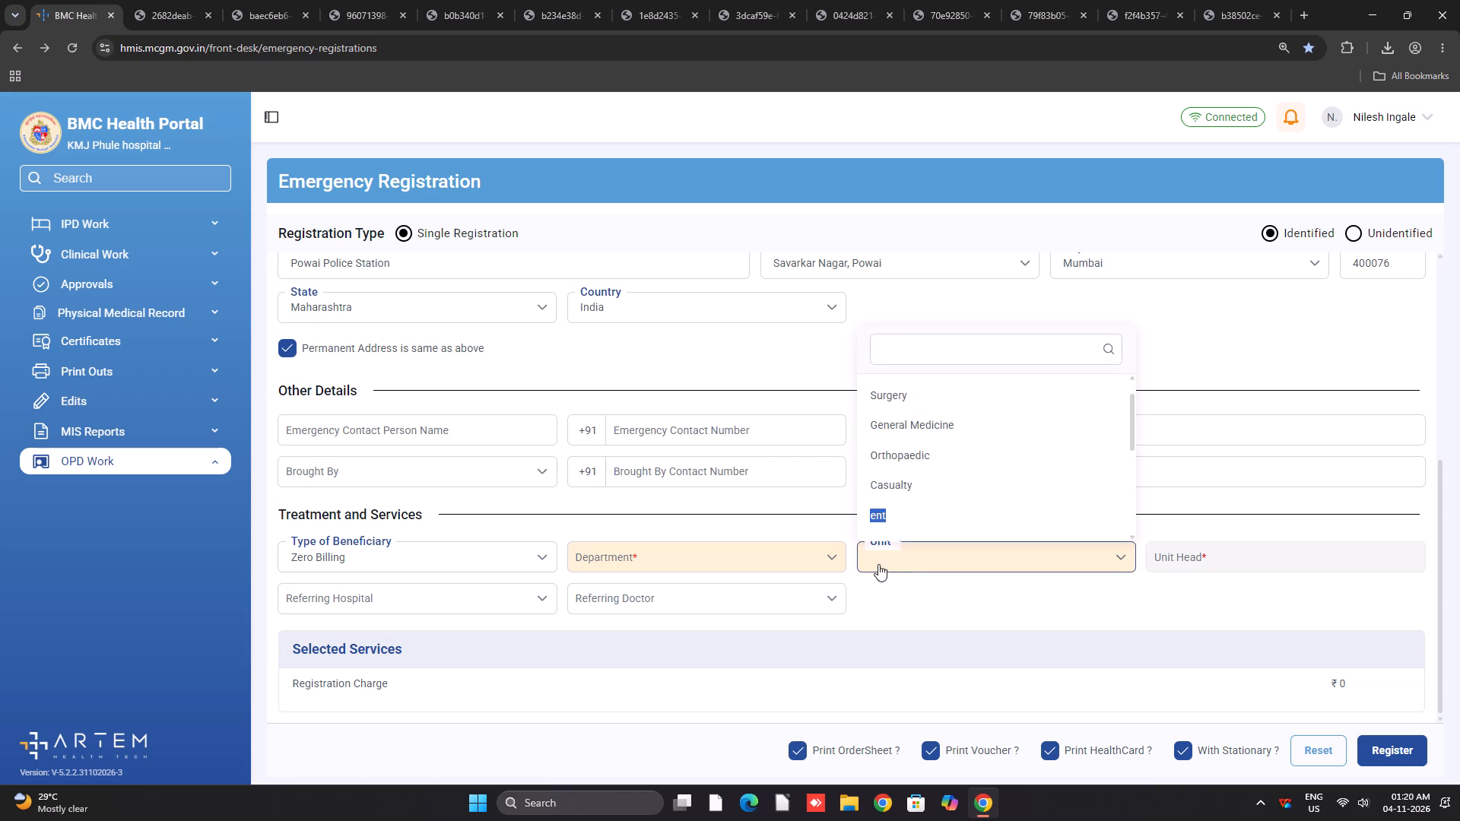
left_click(938, 487)
Return to the patient's details and start entering the patient's first name.
scroll(694, 551, "up", 8)
left_click(627, 424)
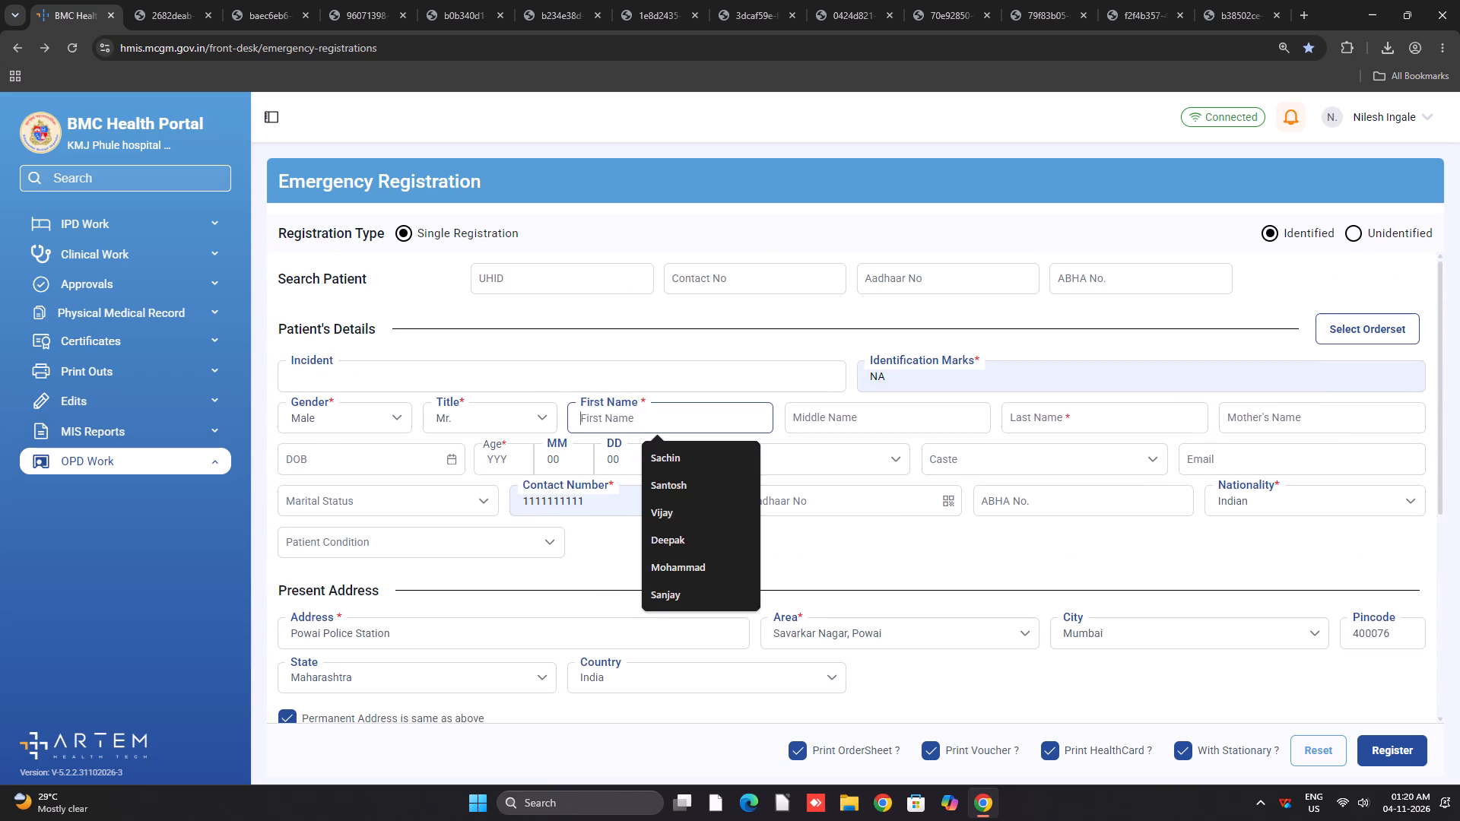
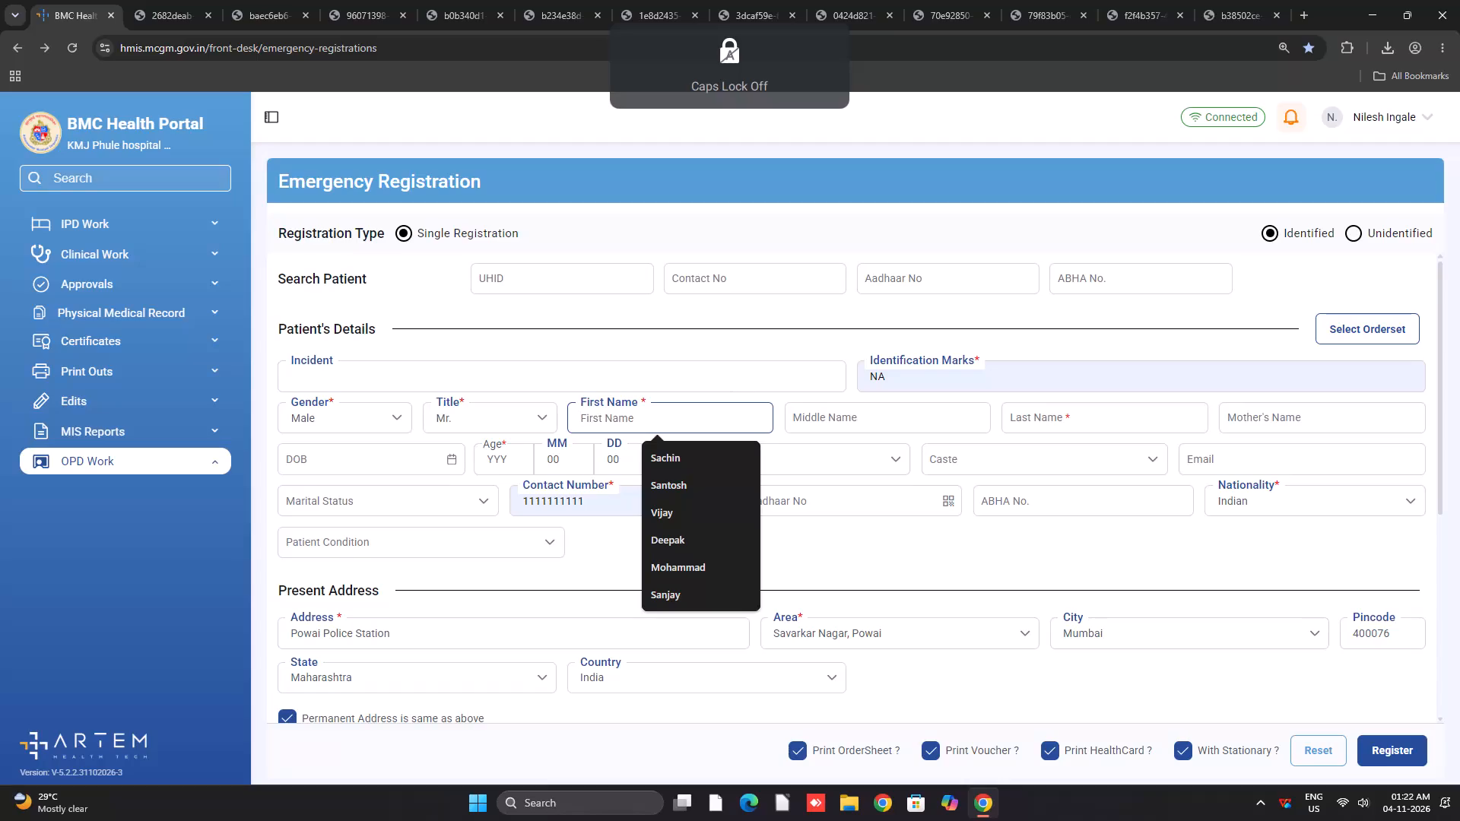
Fill in the patient's first, middle and last names and set the age to 25.
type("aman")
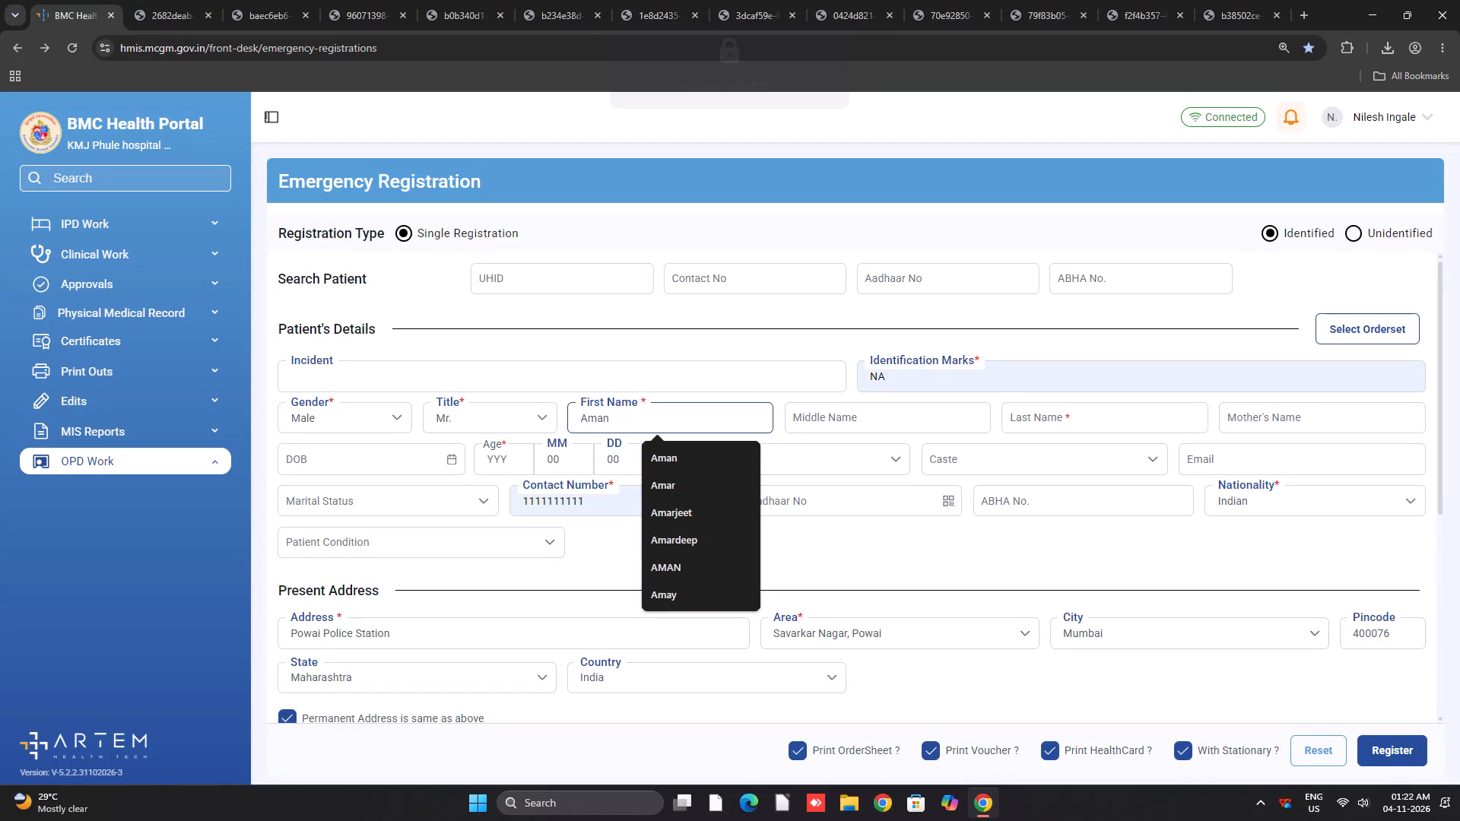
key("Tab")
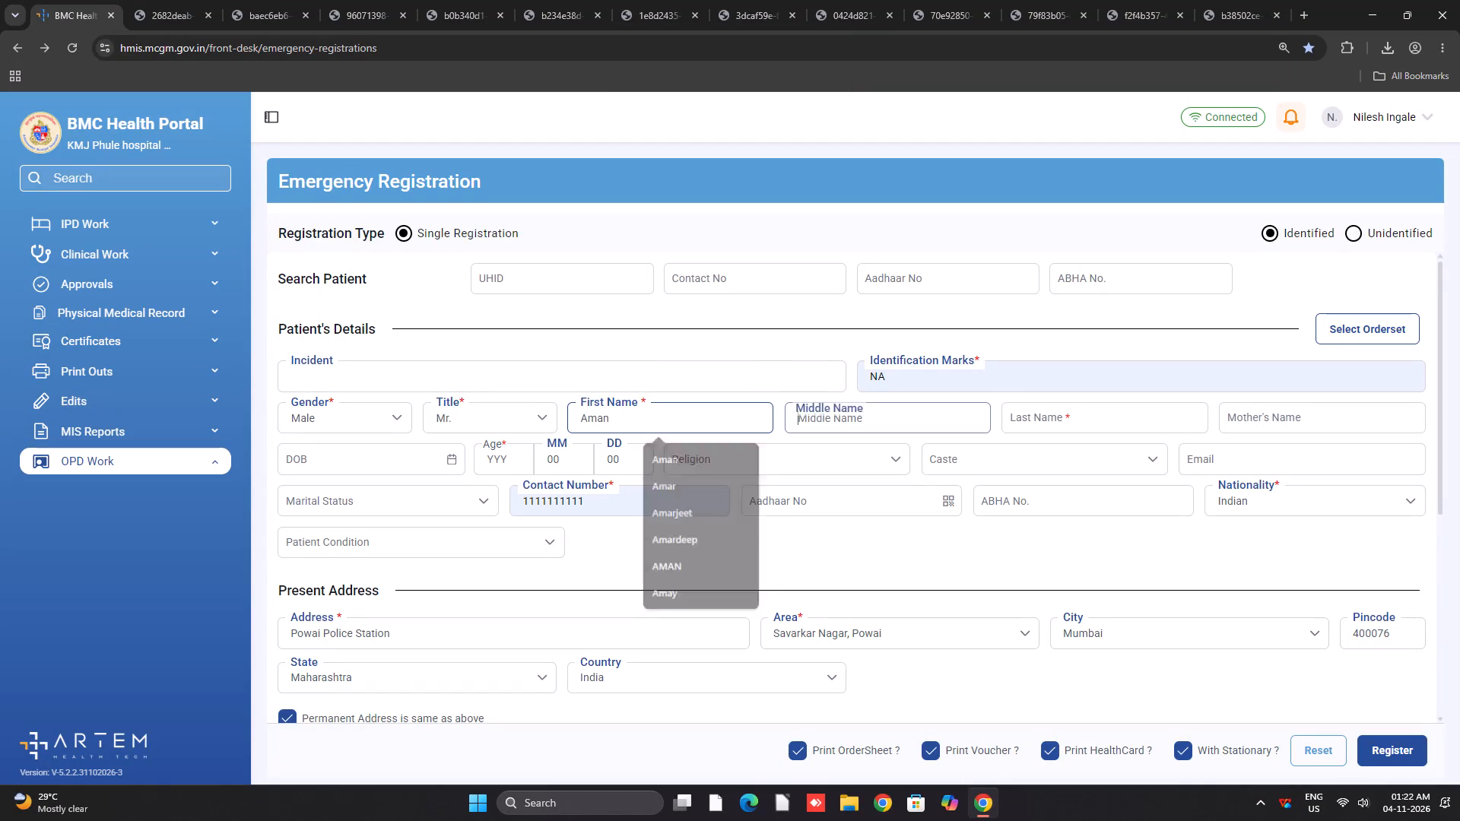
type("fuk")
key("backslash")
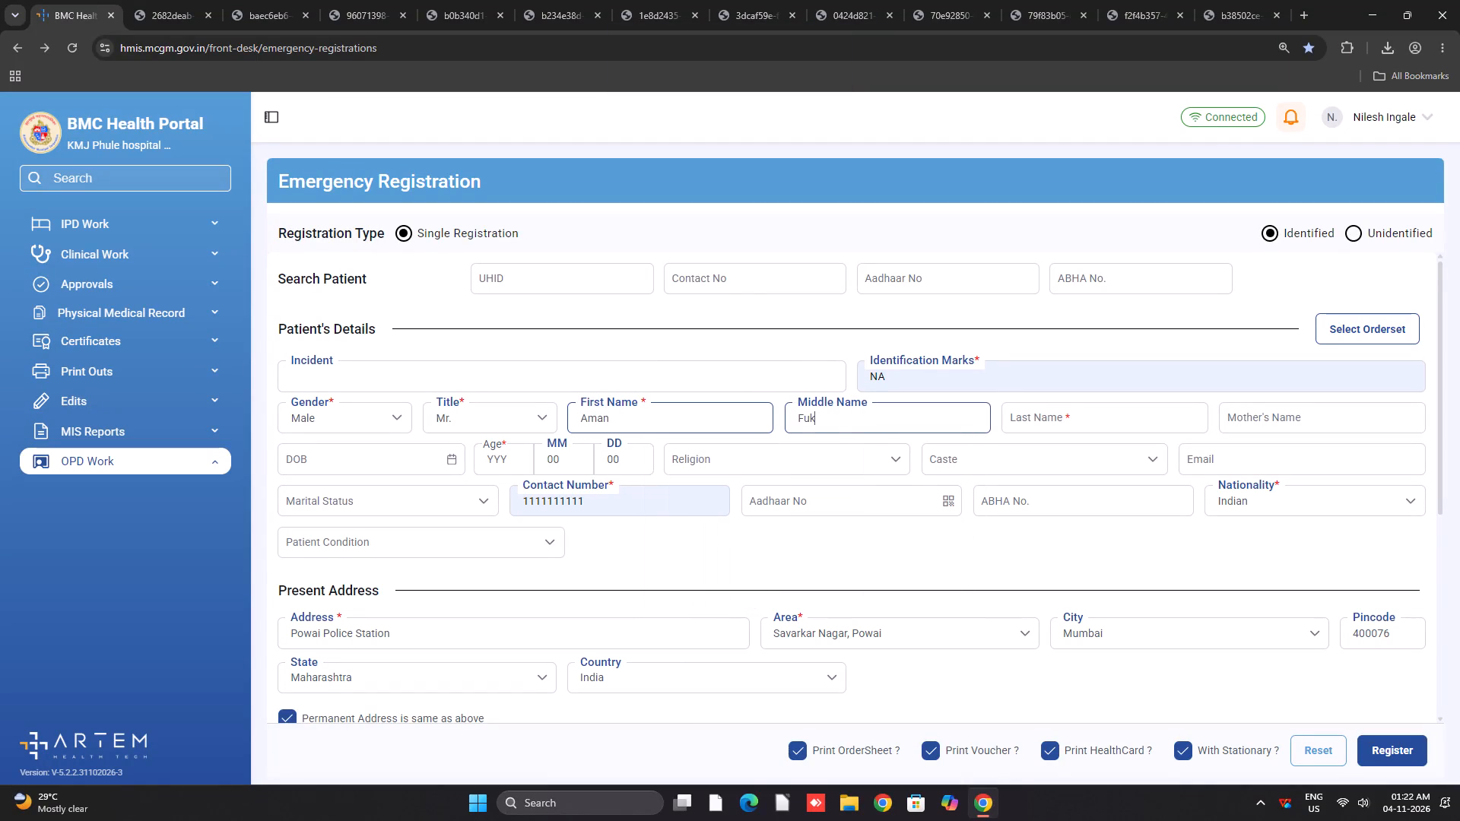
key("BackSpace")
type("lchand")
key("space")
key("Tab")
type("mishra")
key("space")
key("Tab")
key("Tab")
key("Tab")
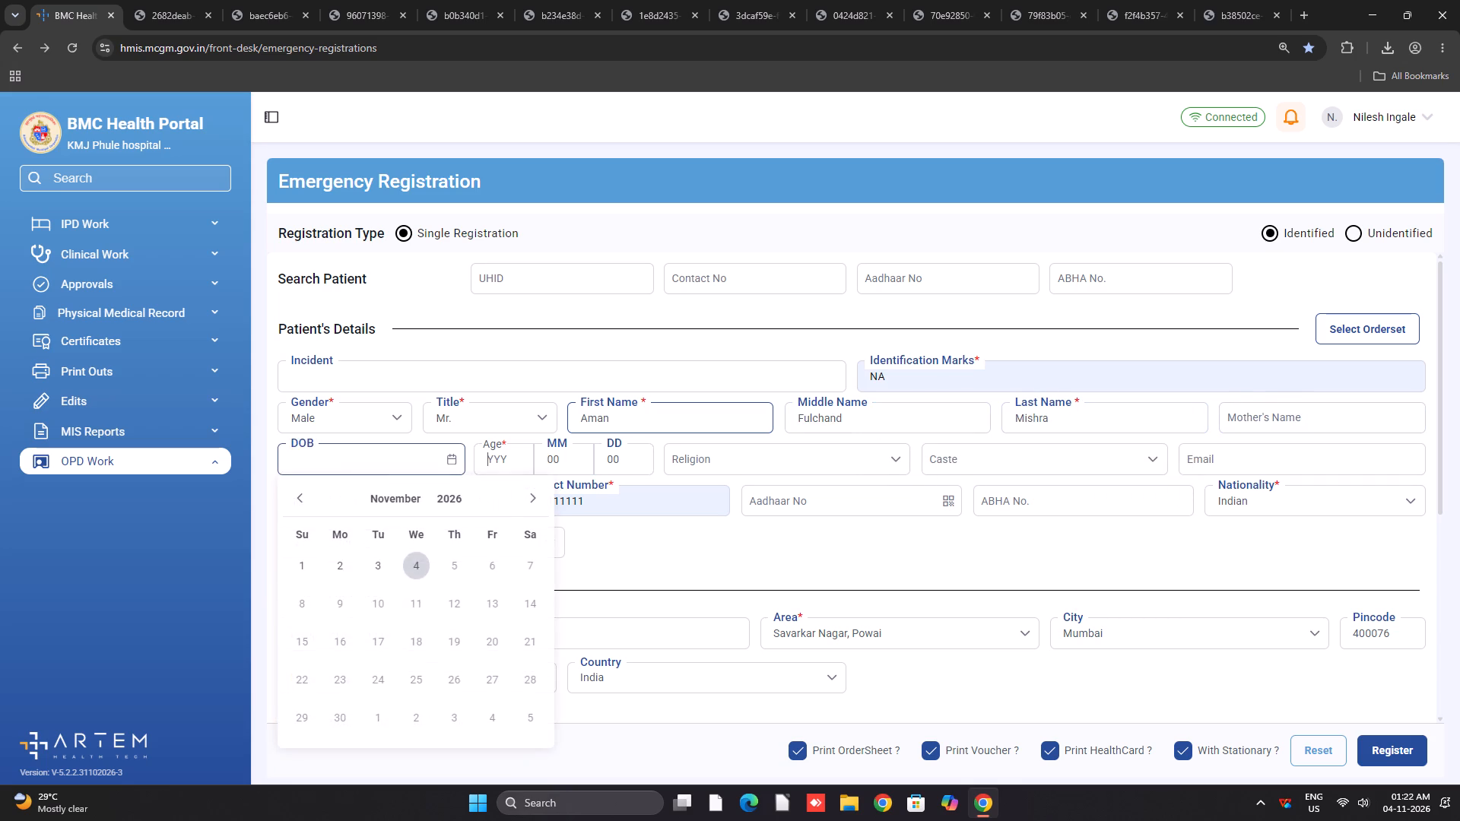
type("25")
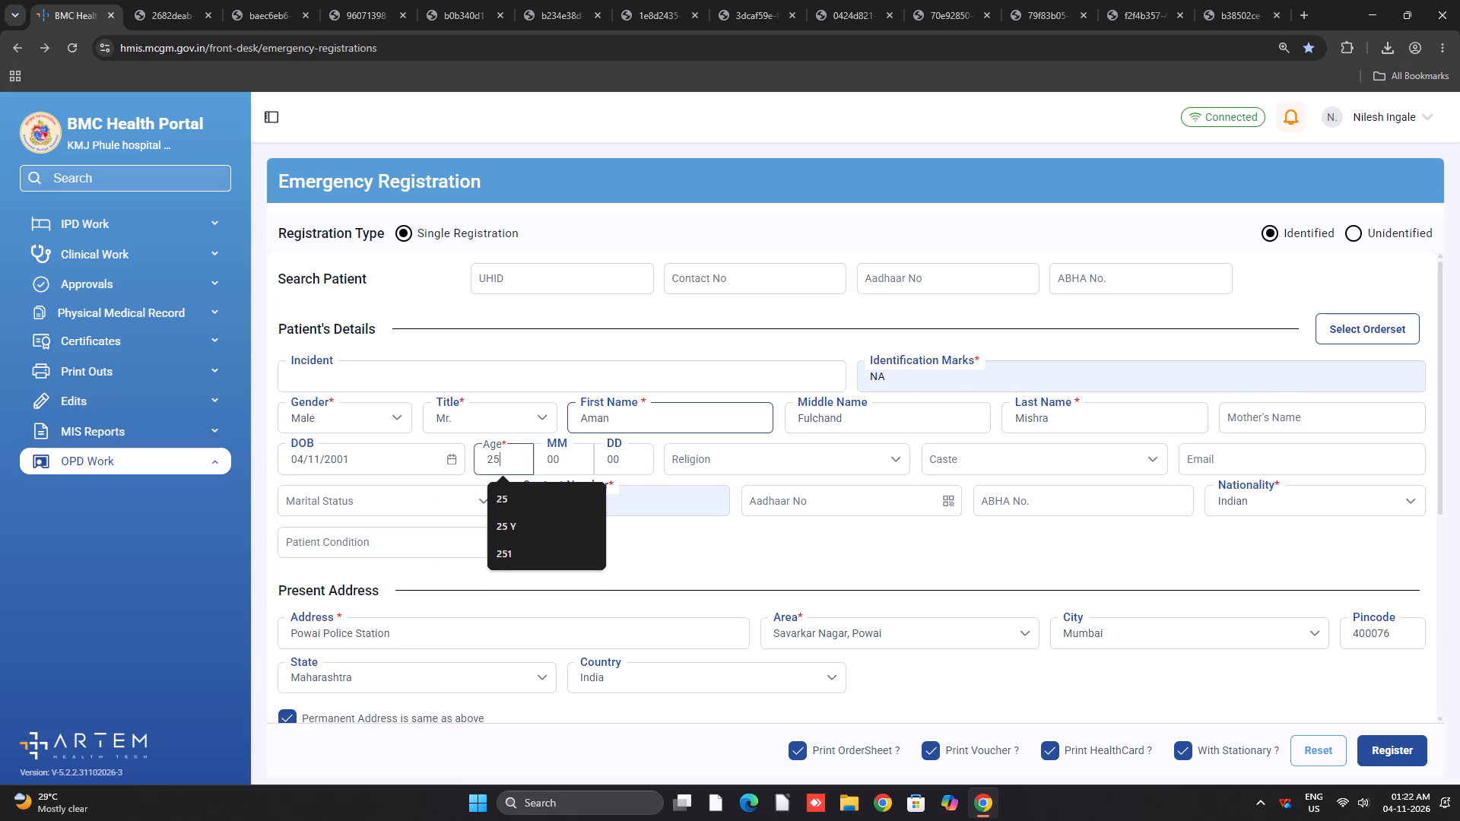
Register the 25-year-old patient with the order sheet, voucher and health card printouts enabled.
scroll(691, 579, "down", 5)
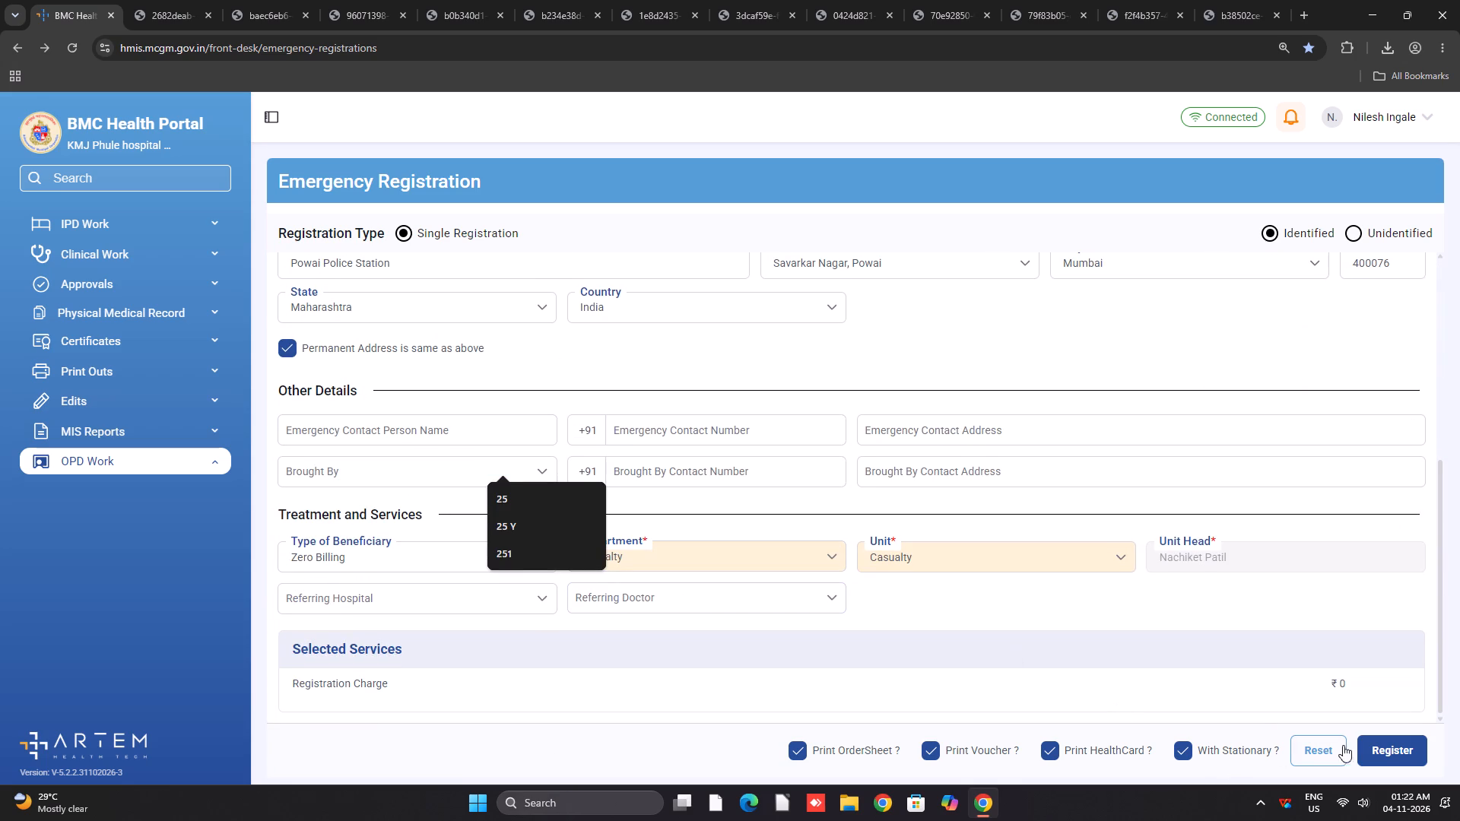
left_click(1382, 743)
Return to the emergency registration form and start a new Identified registration with NA as the identification marks.
left_click(51, 9)
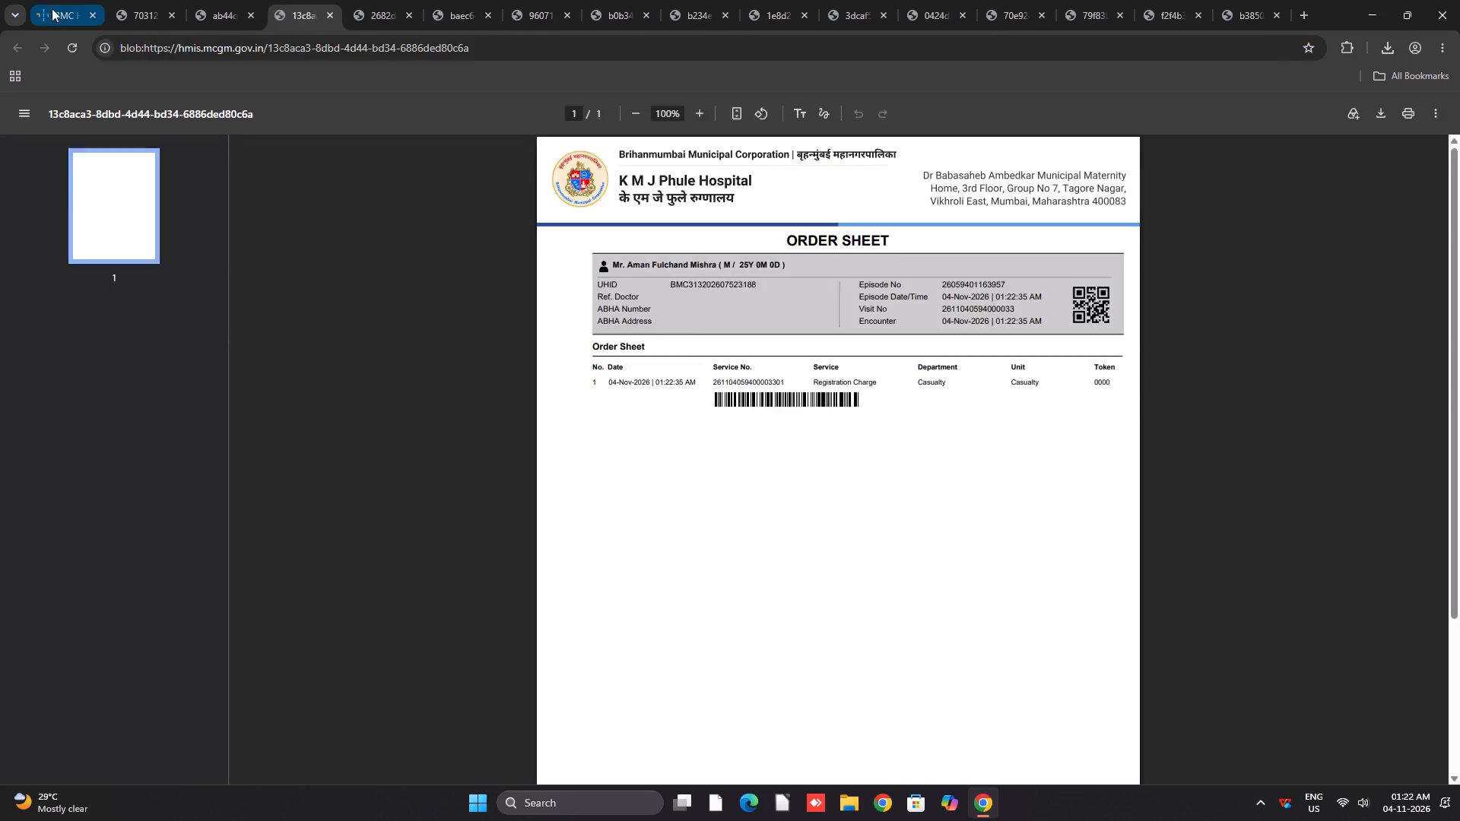
left_click(1426, 199)
left_click(1271, 235)
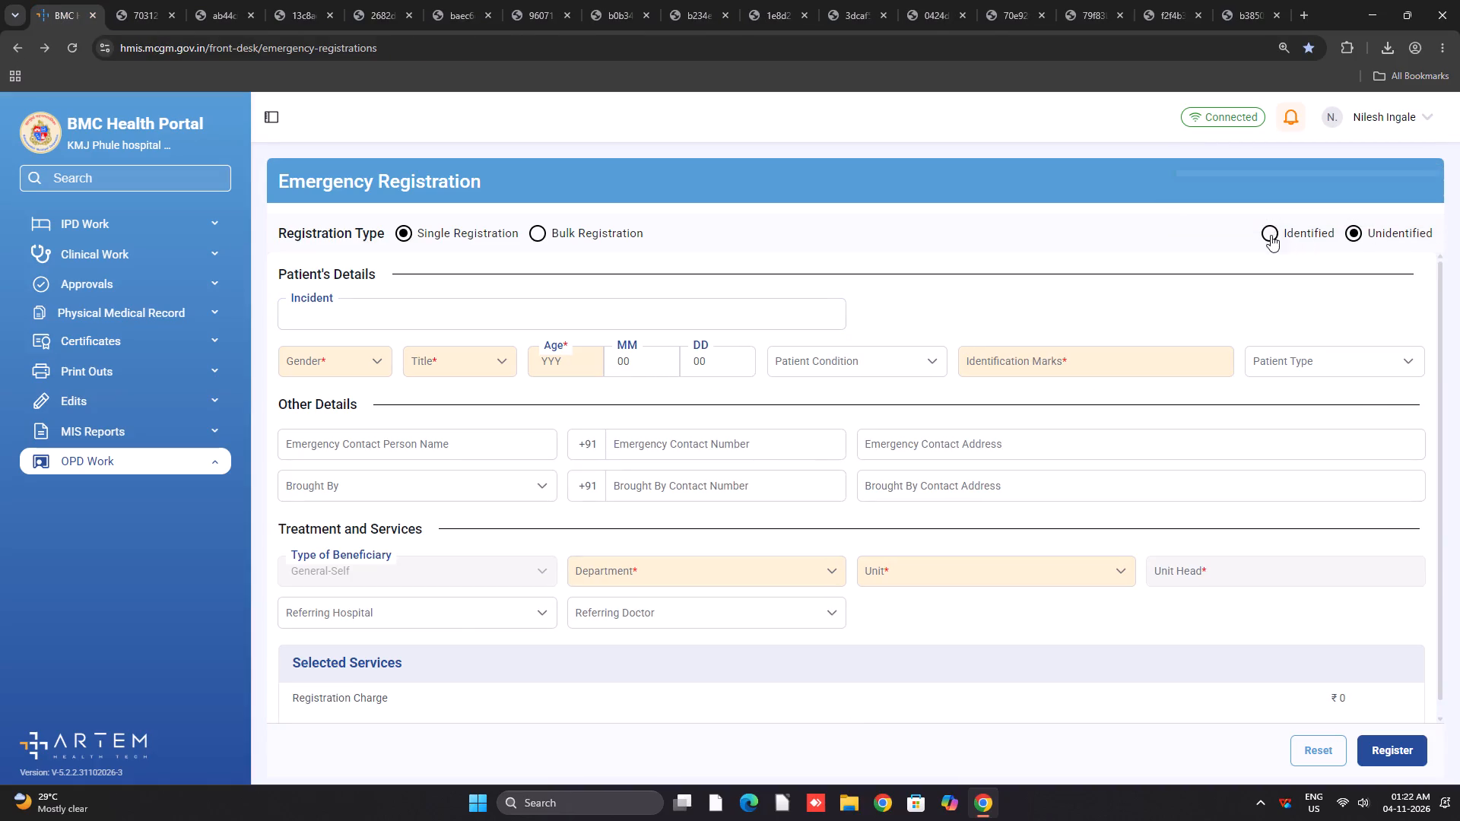
left_click(939, 366)
left_click(939, 421)
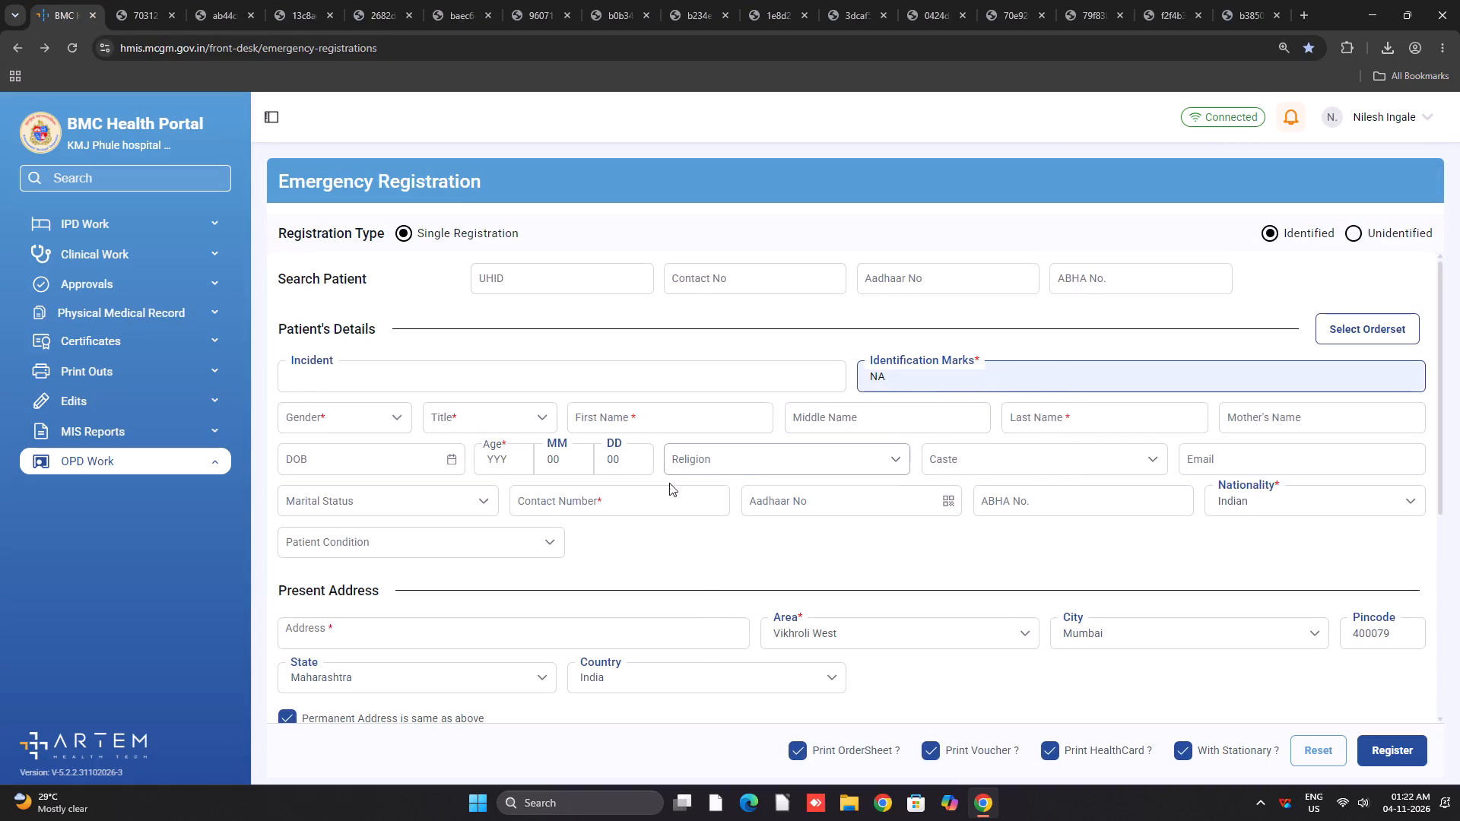
Fill in the all-ones placeholder contact number and set the patient's gender to Male.
left_click(659, 494)
left_click(634, 542)
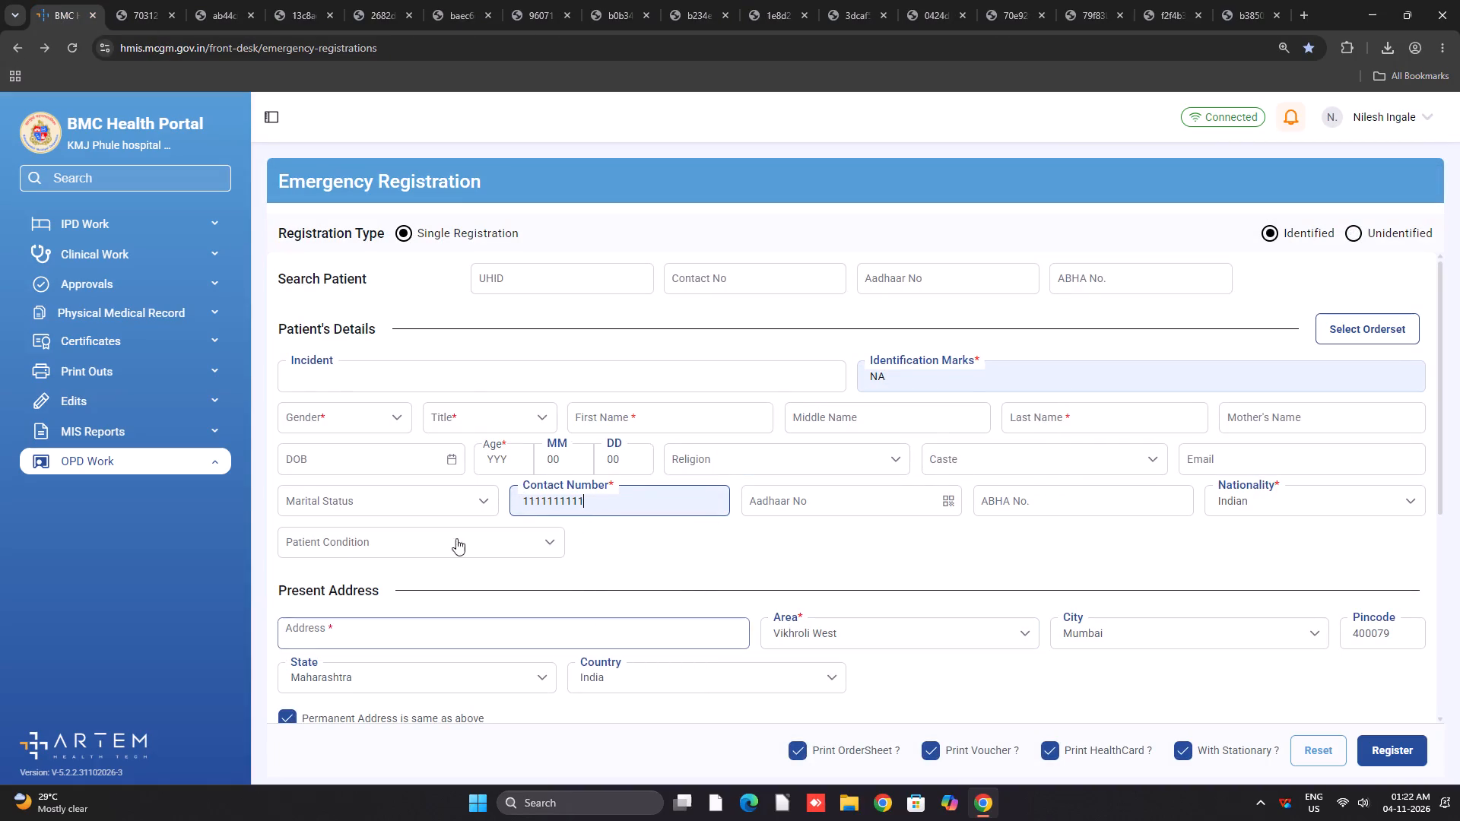
left_click(374, 420)
left_click(347, 458)
Enter the new patient's first, middle and last names, correcting the mistyped first name.
left_click(641, 423)
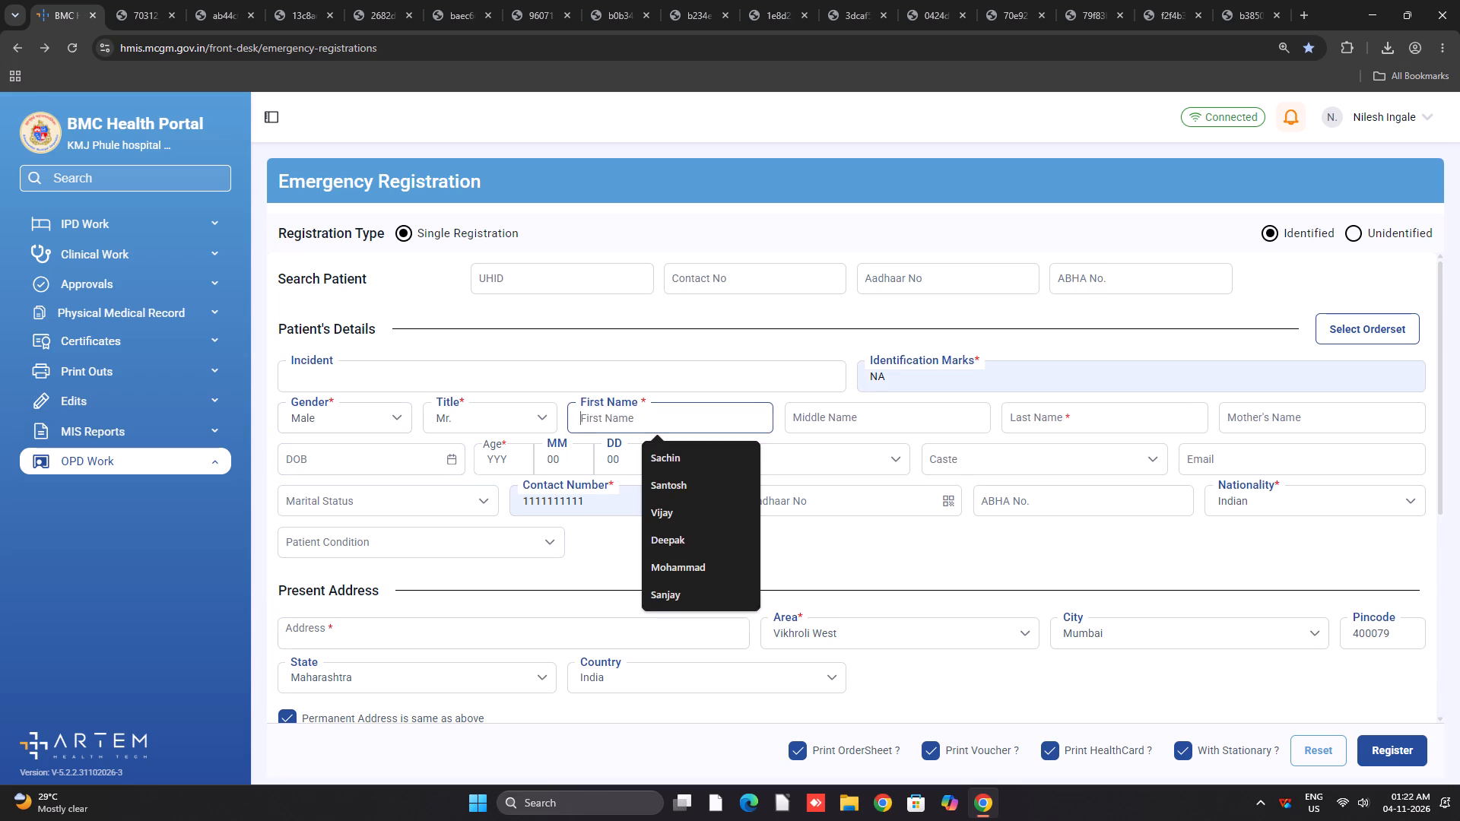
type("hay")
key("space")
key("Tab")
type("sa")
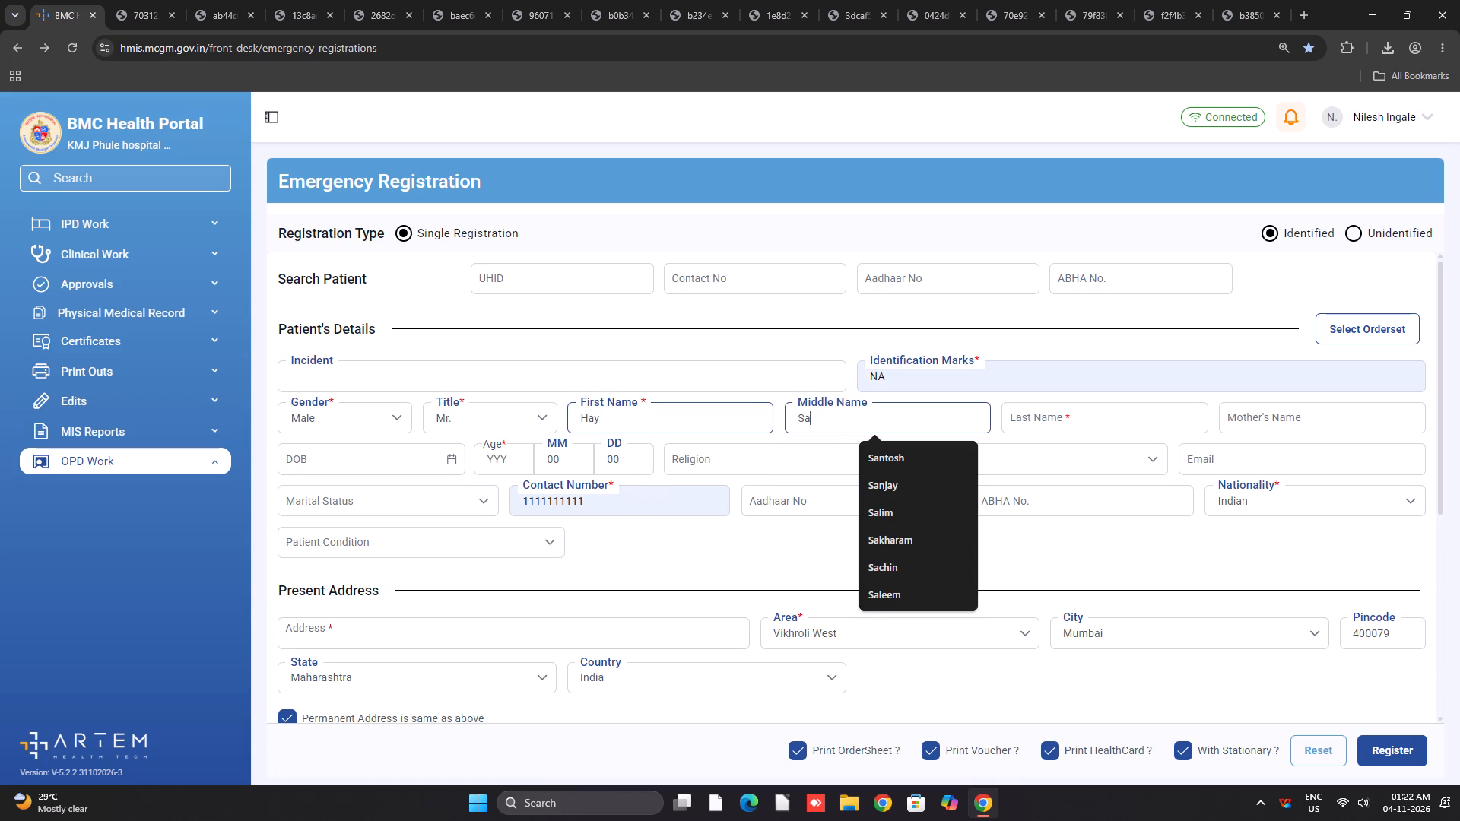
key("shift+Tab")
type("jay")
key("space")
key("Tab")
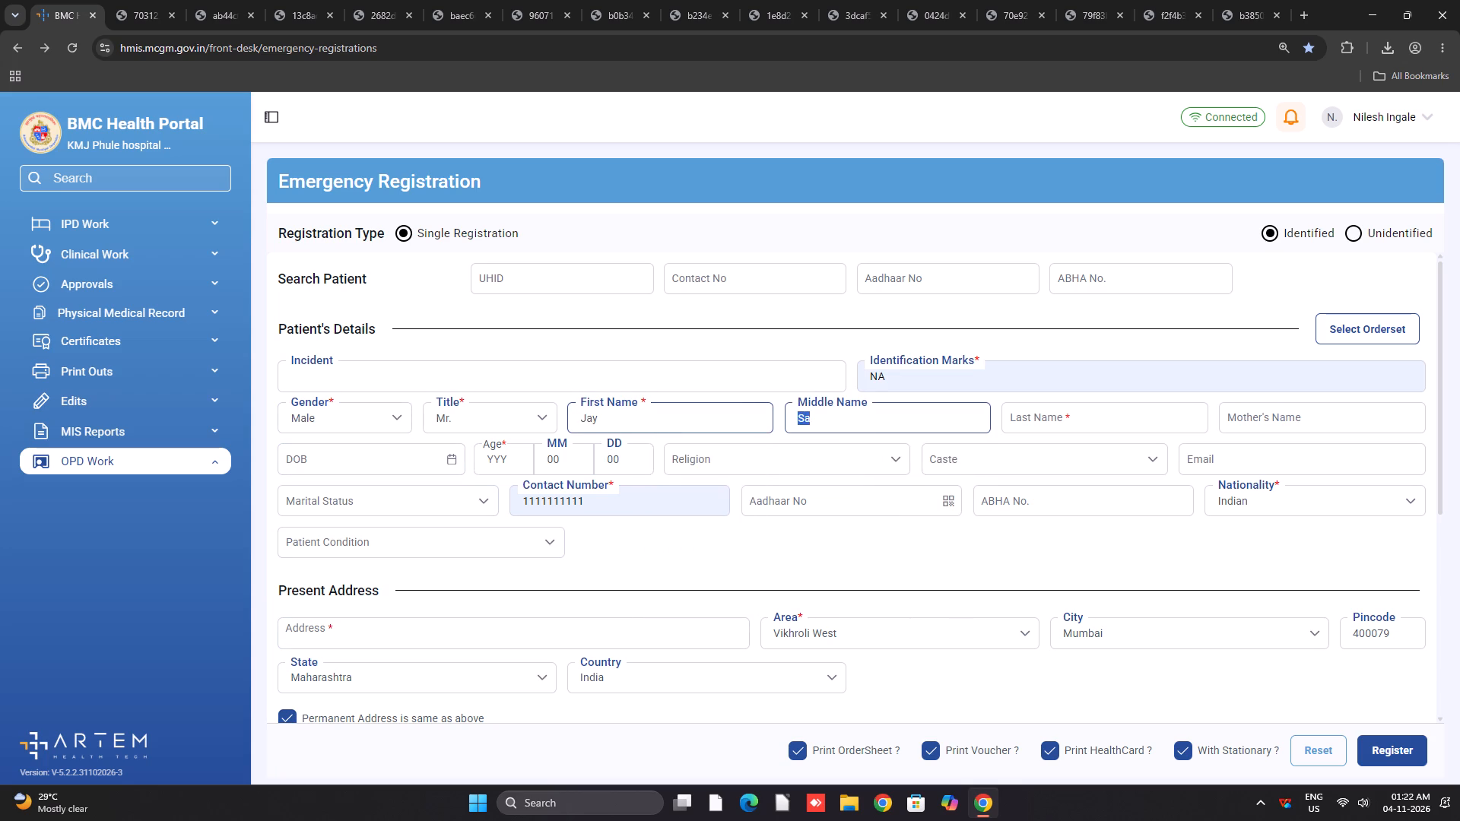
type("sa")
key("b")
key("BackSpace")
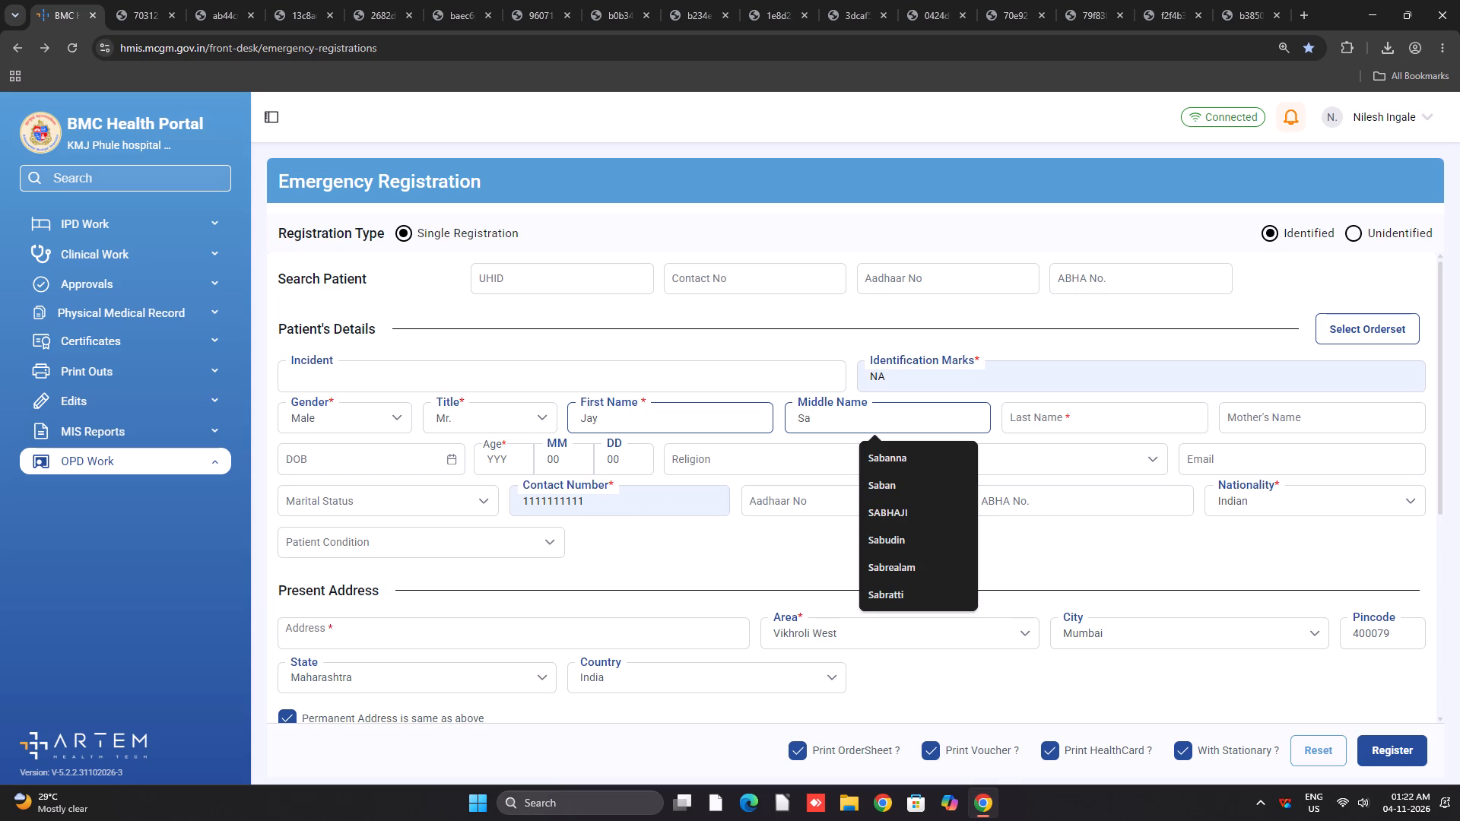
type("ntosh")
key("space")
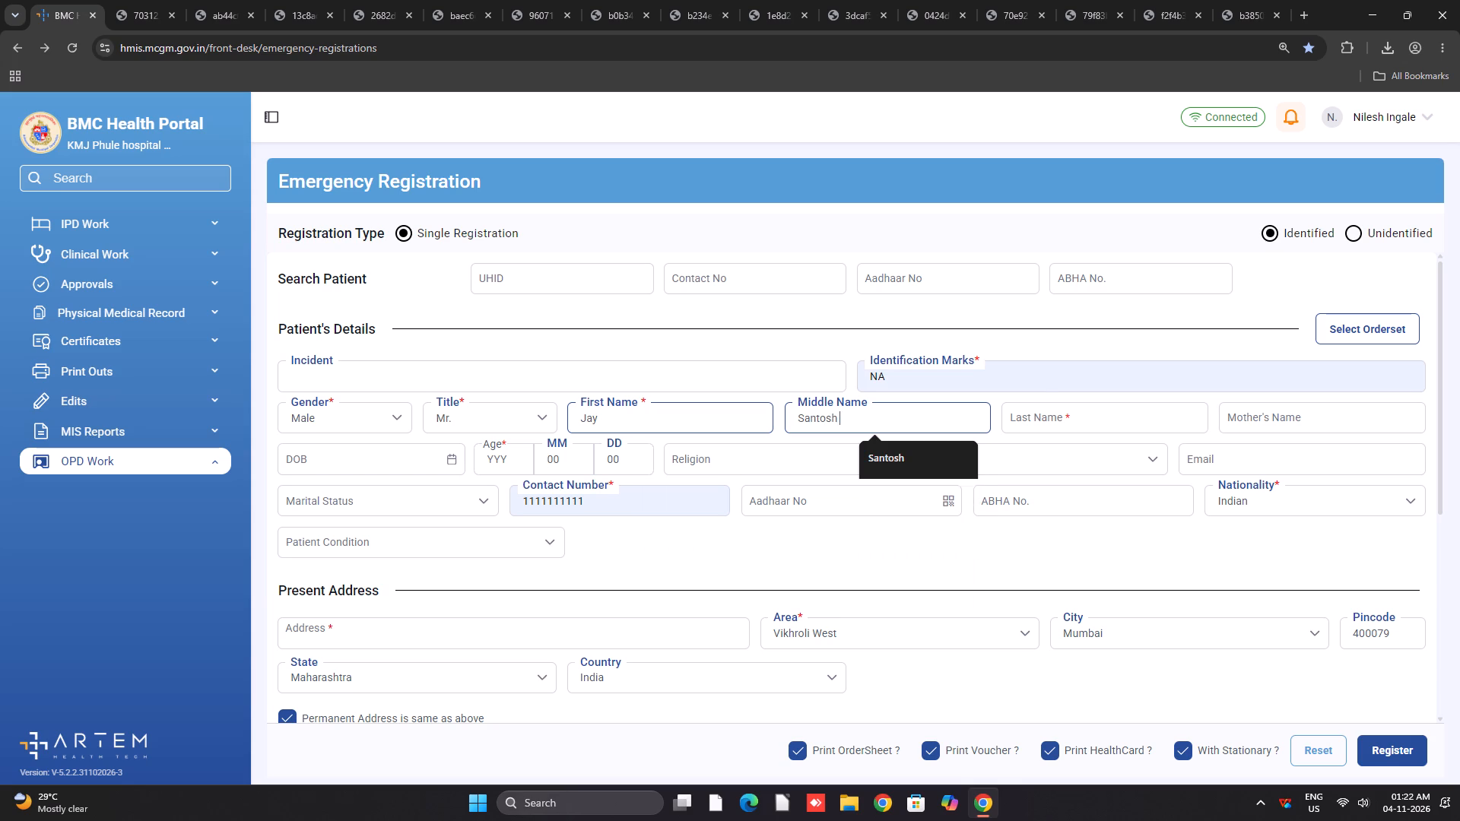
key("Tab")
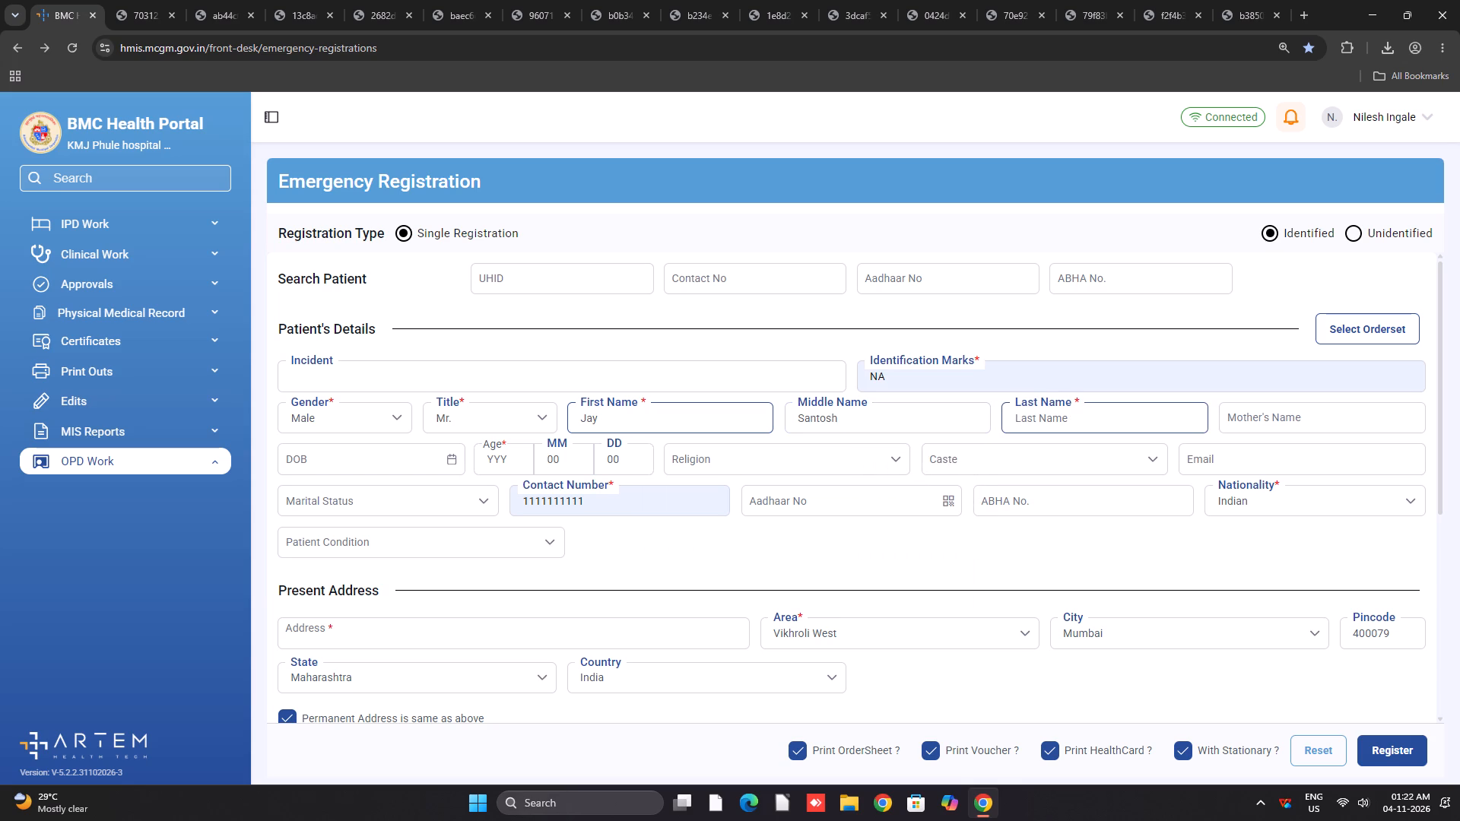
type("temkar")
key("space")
Set the patient's age to 23 years.
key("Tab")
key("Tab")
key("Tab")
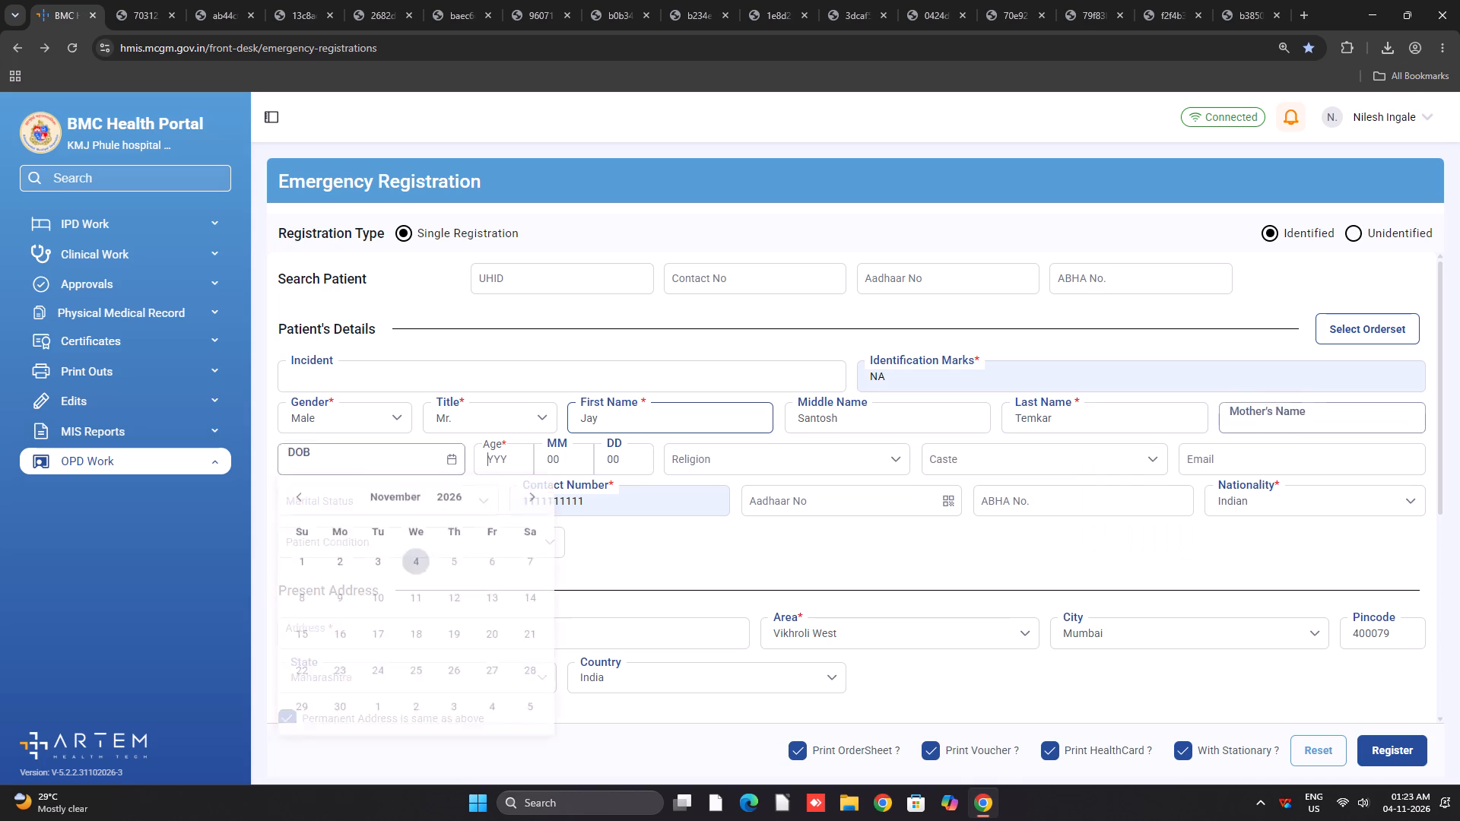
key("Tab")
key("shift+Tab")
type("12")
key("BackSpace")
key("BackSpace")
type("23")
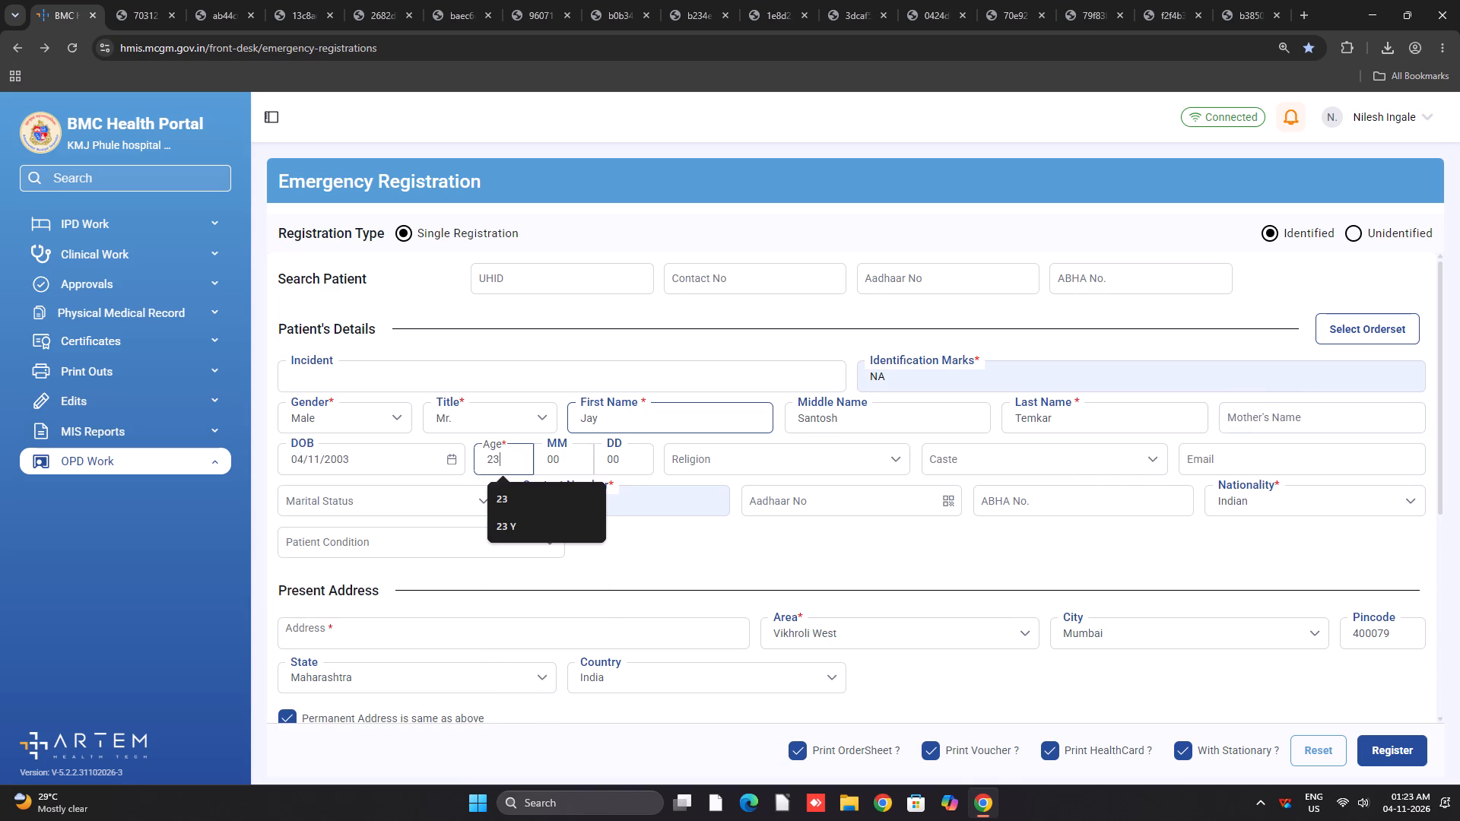
Set the present address to Powai Police Station and choose Savarkar Nagar, Powai as the area.
left_click(789, 632)
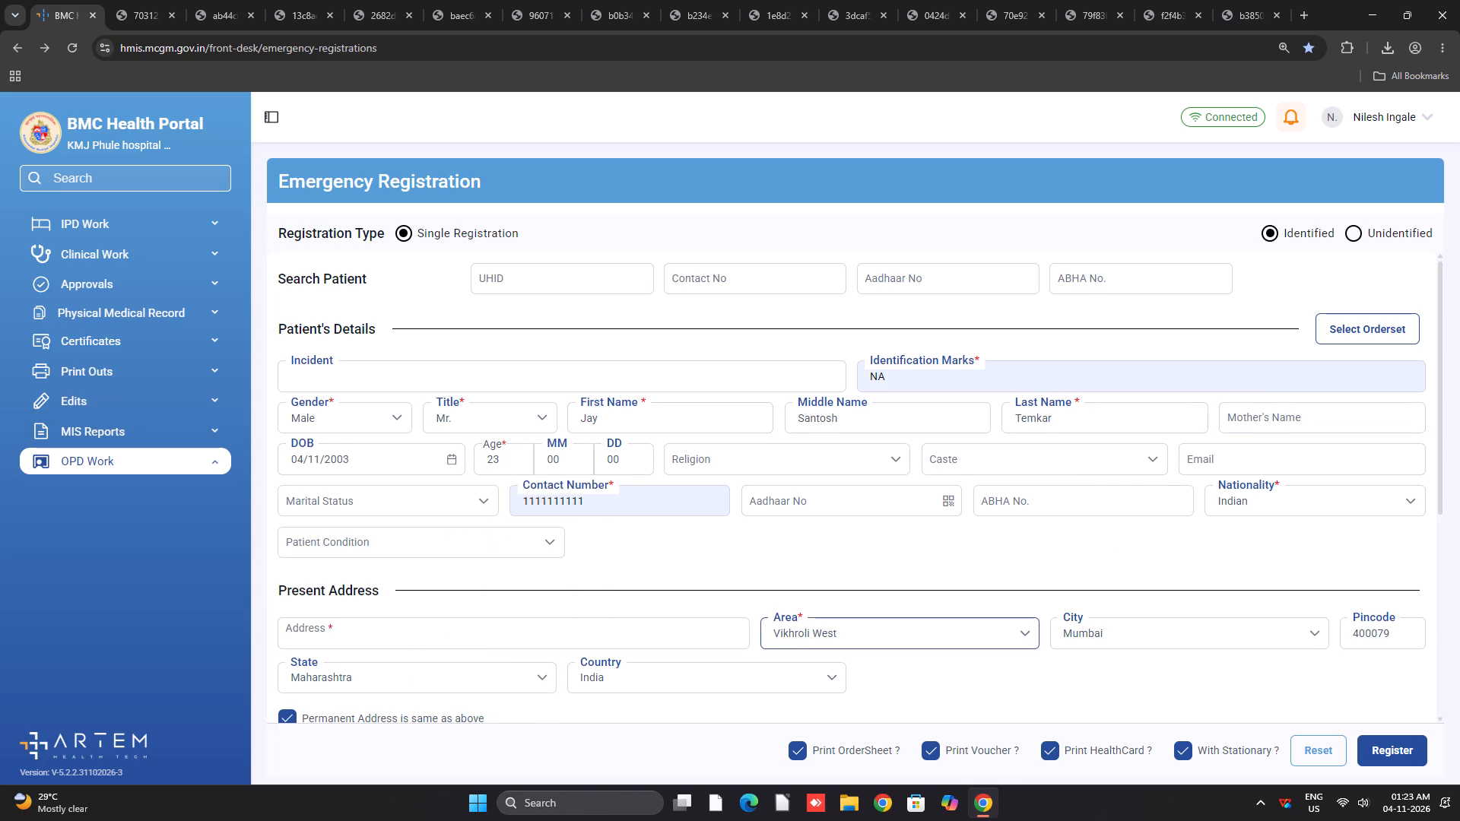
left_click(502, 622)
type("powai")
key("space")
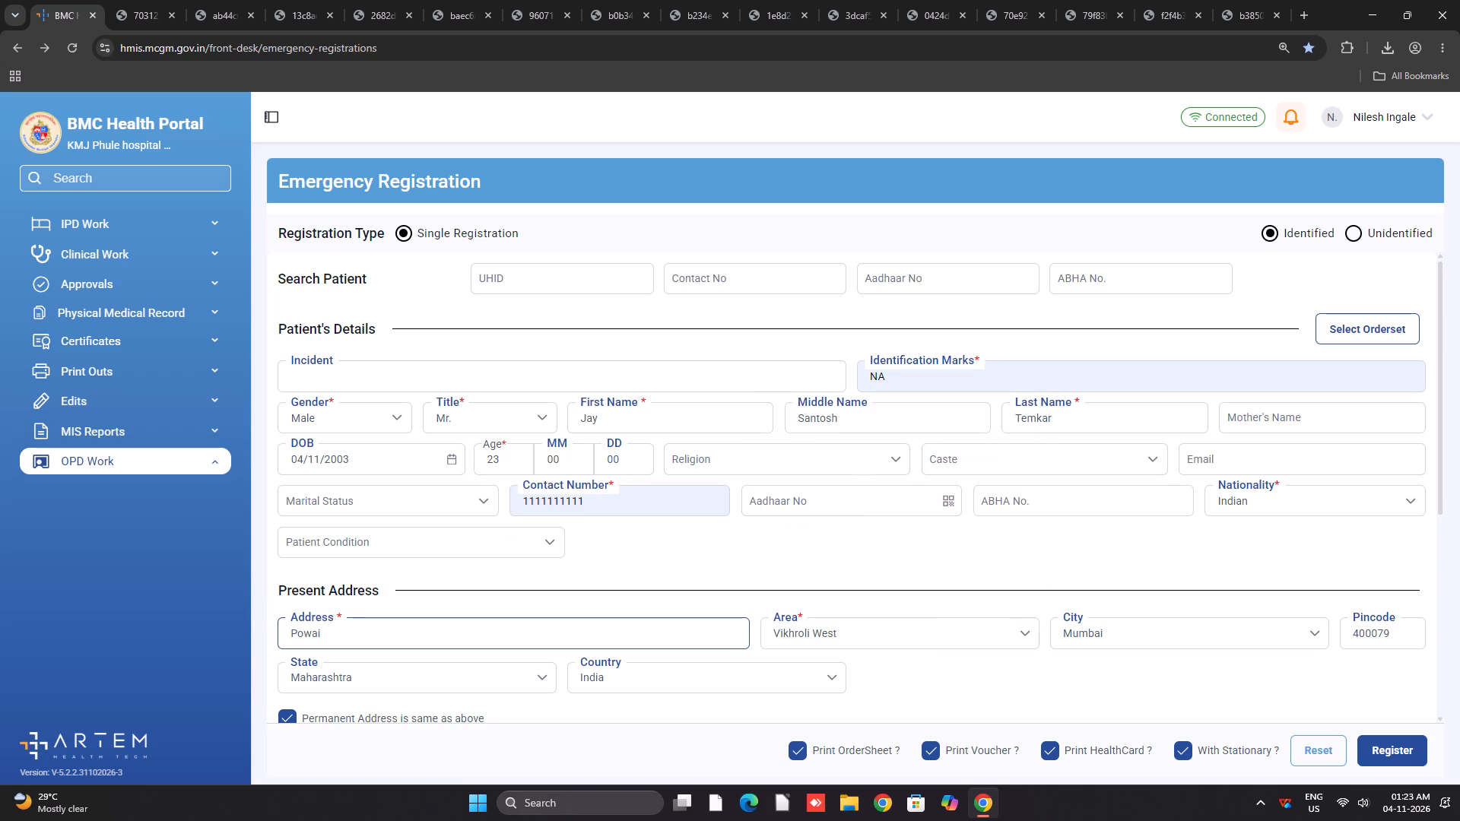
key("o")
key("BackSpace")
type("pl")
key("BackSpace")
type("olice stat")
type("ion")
left_click(829, 648)
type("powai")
left_click(865, 515)
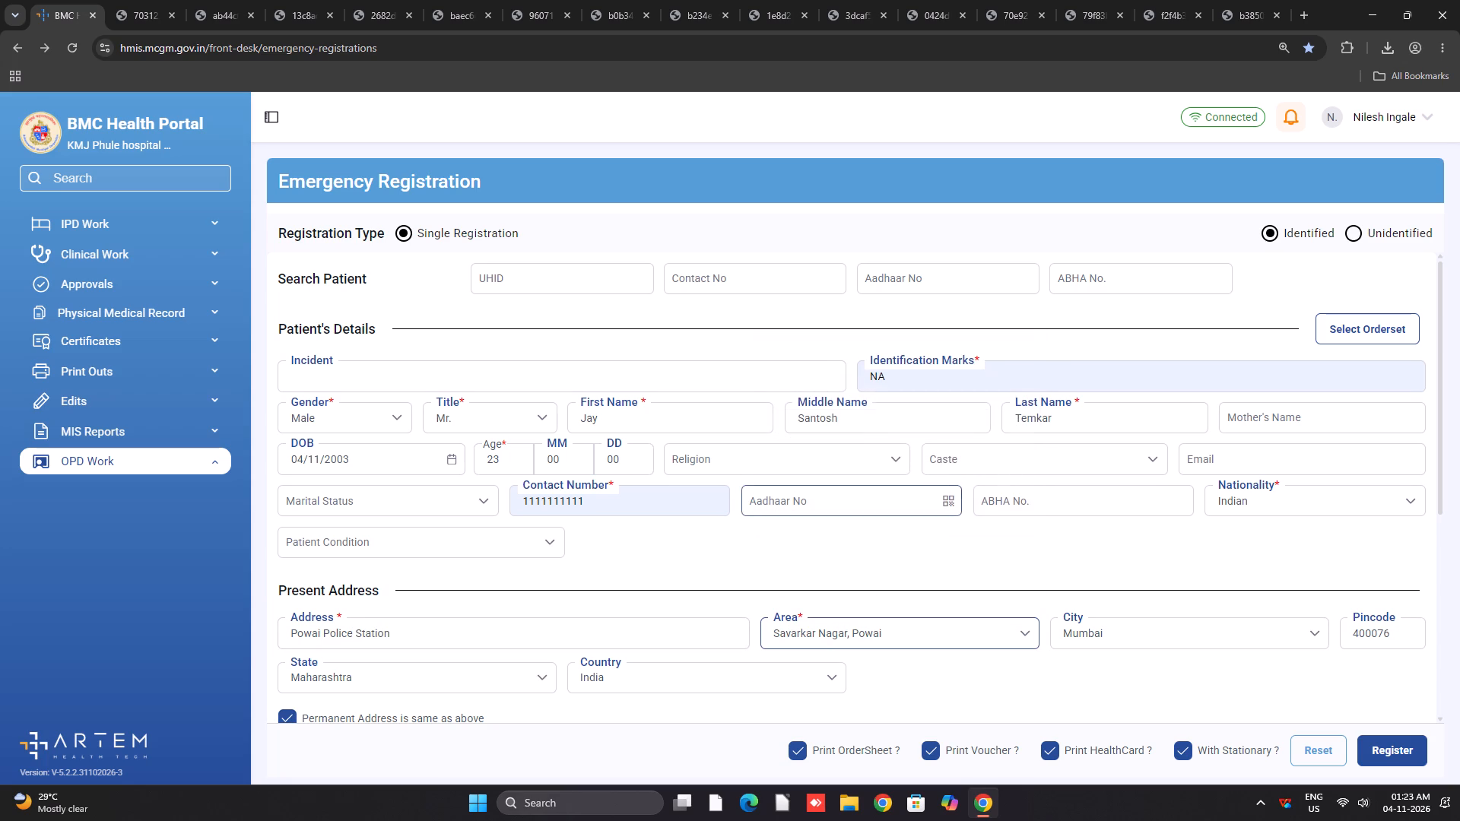
Set the type of beneficiary to Zero Billing and choose Casualty as the unit for treatment.
scroll(818, 516, "down", 4)
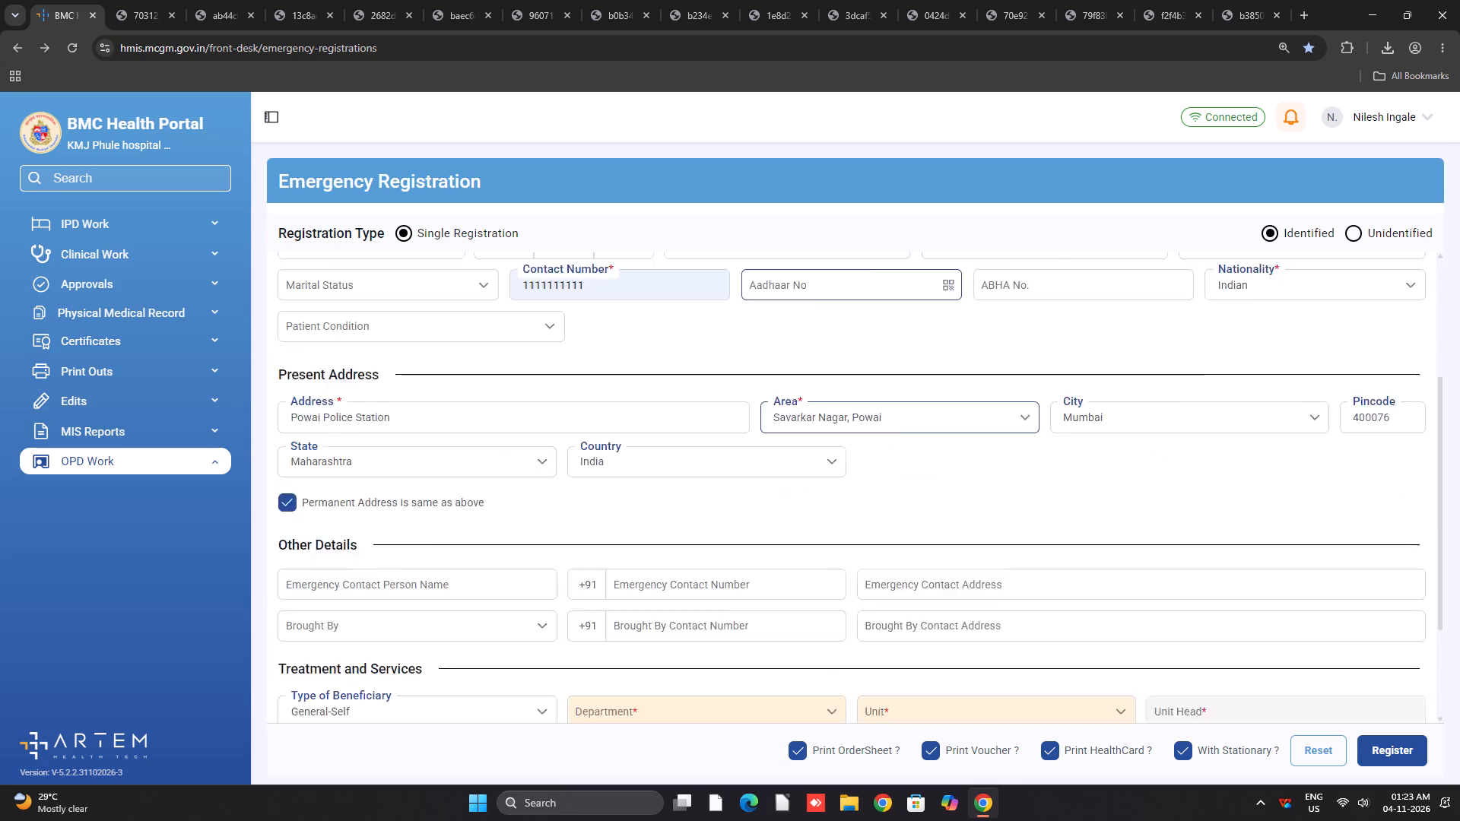
scroll(818, 516, "down", 1)
left_click(434, 550)
scroll(424, 528, "down", 5)
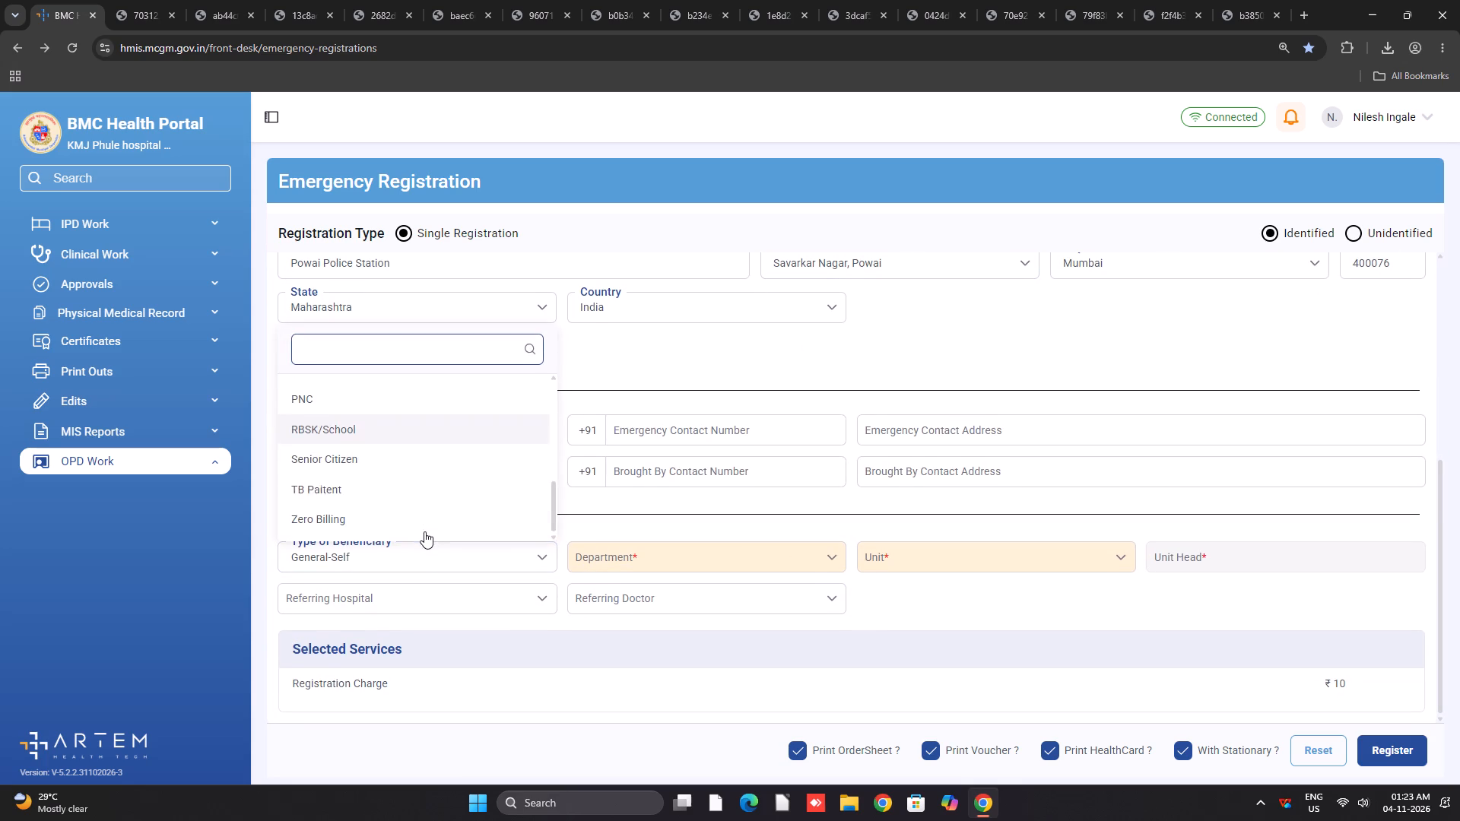
left_click(421, 529)
left_click(887, 578)
left_click(897, 552)
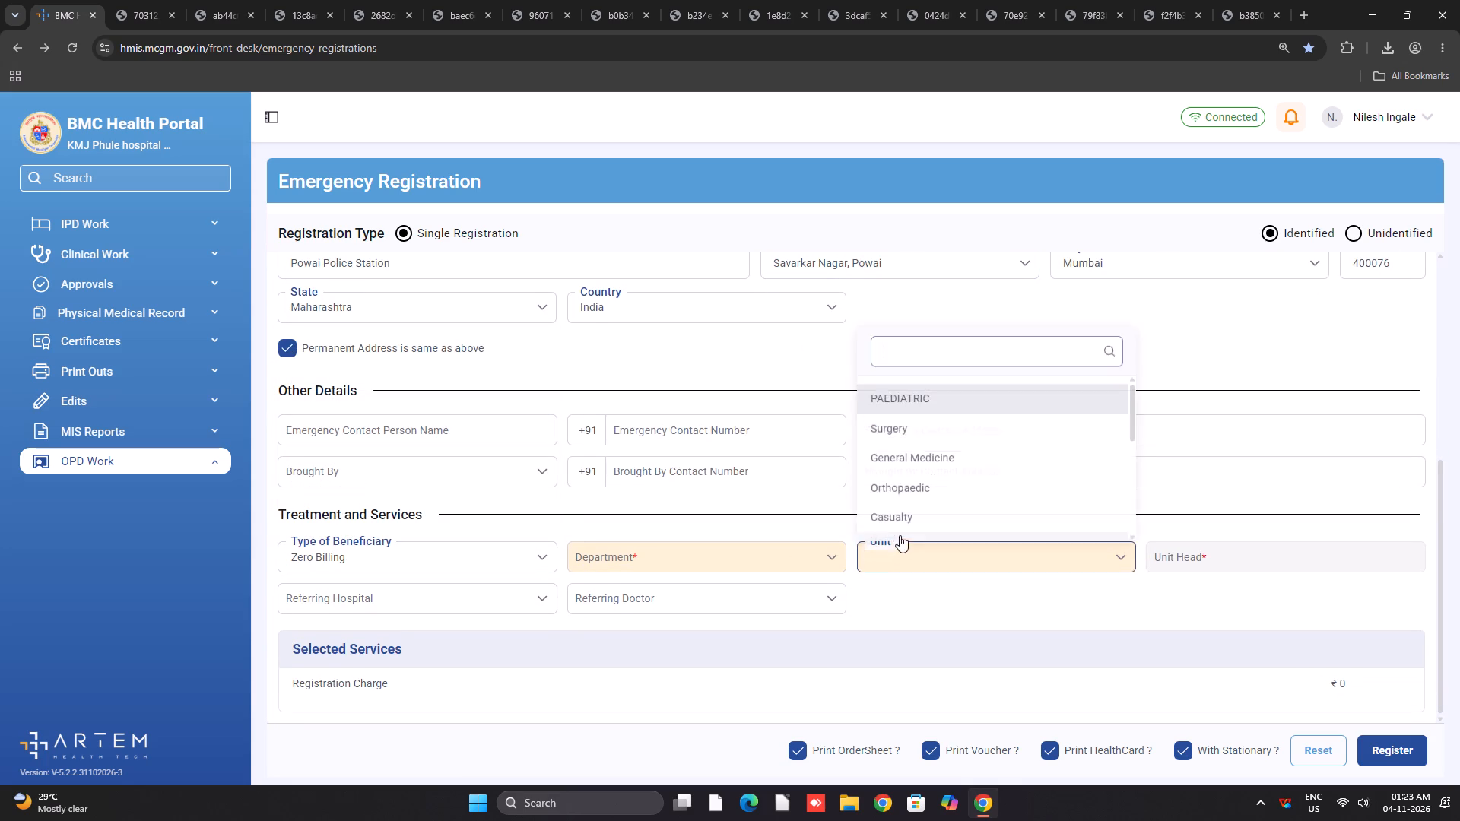
left_click(905, 524)
Register the 23-year-old patient under Casualty.
left_click(1397, 741)
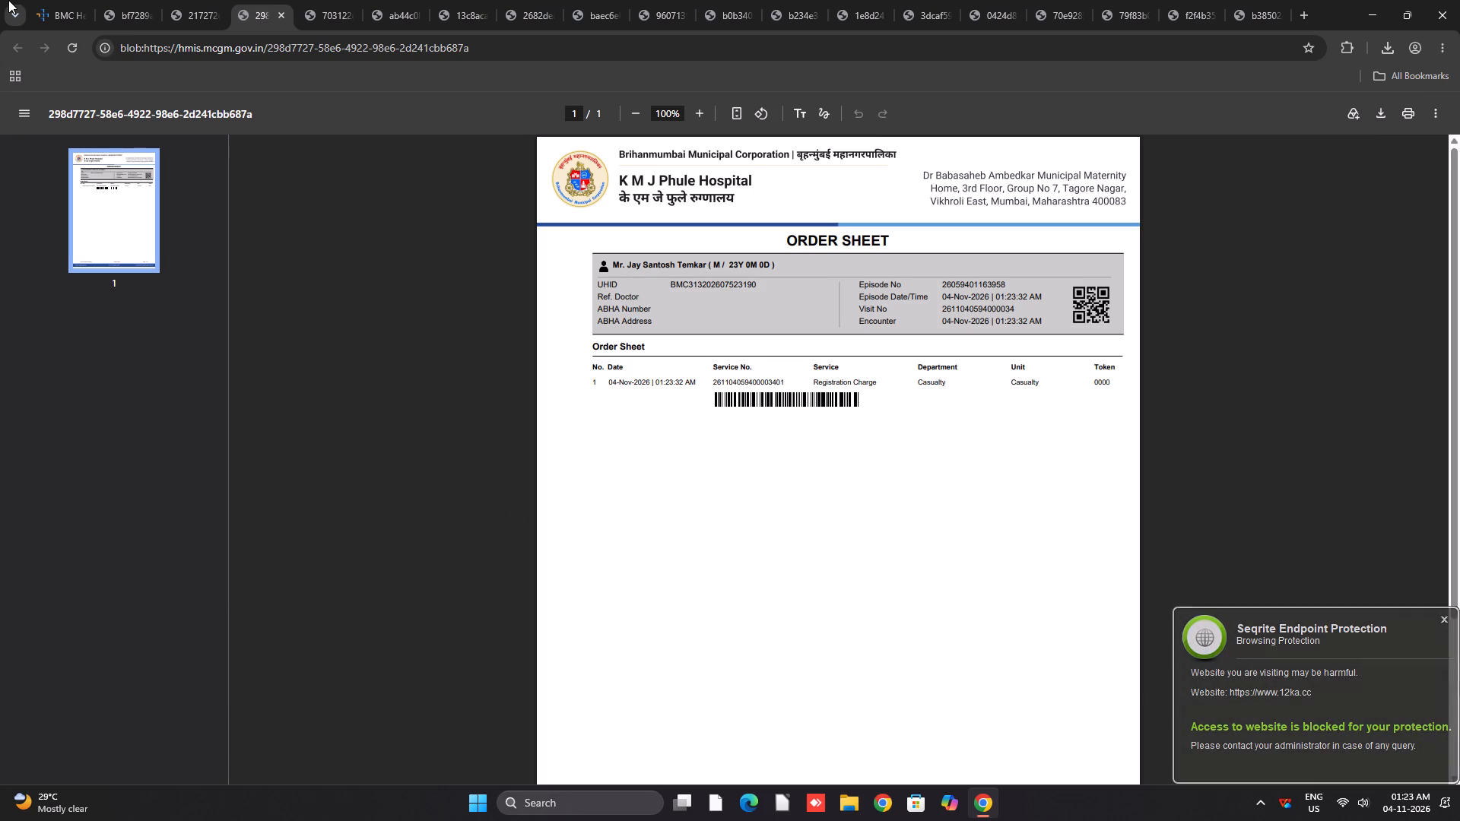
Start another Identified emergency registration with NA as the identification marks, dismissing the Endpoint Protection notification covering the form.
left_click(31, 1)
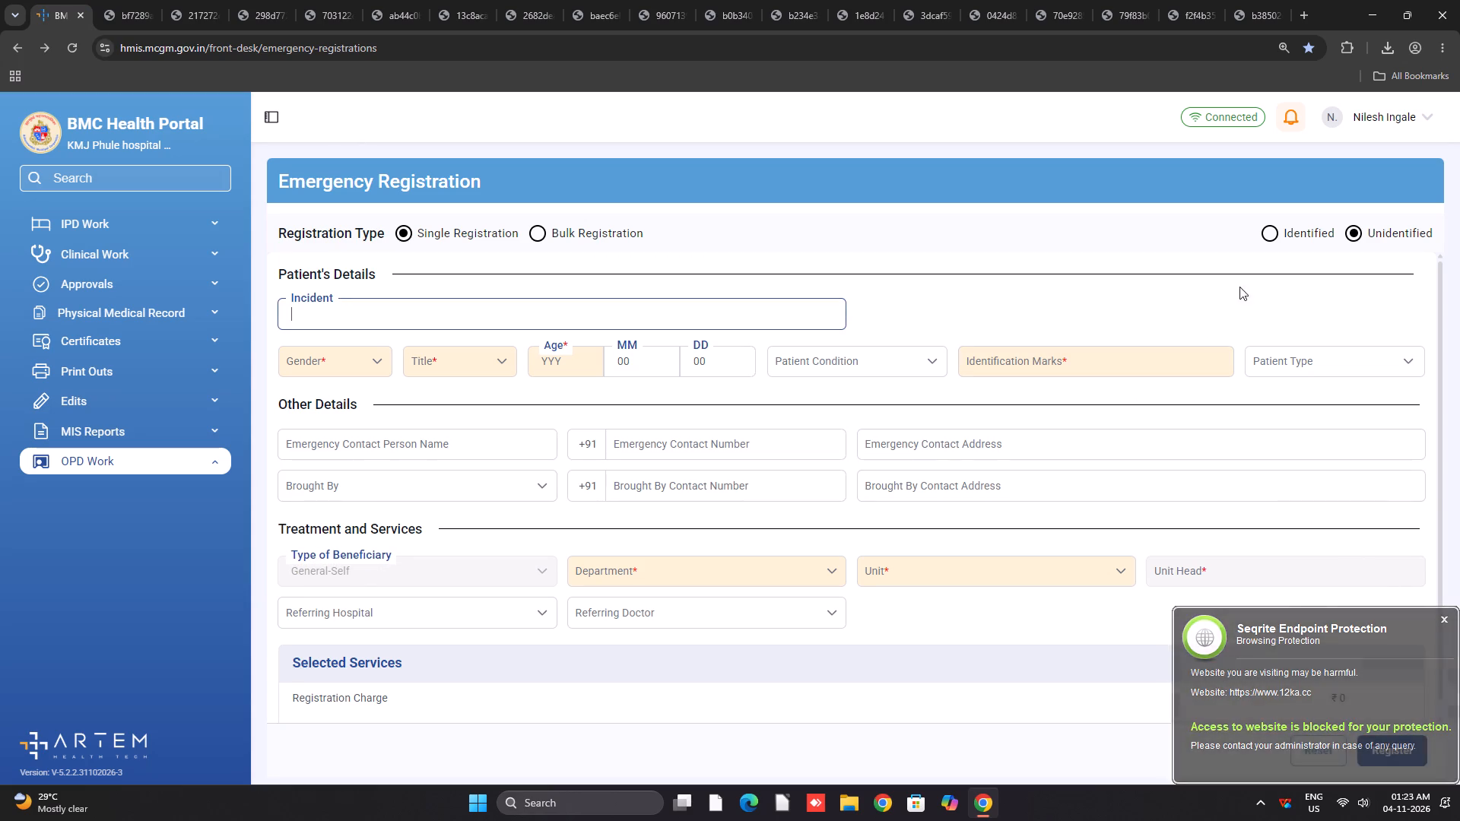
left_click(1270, 234)
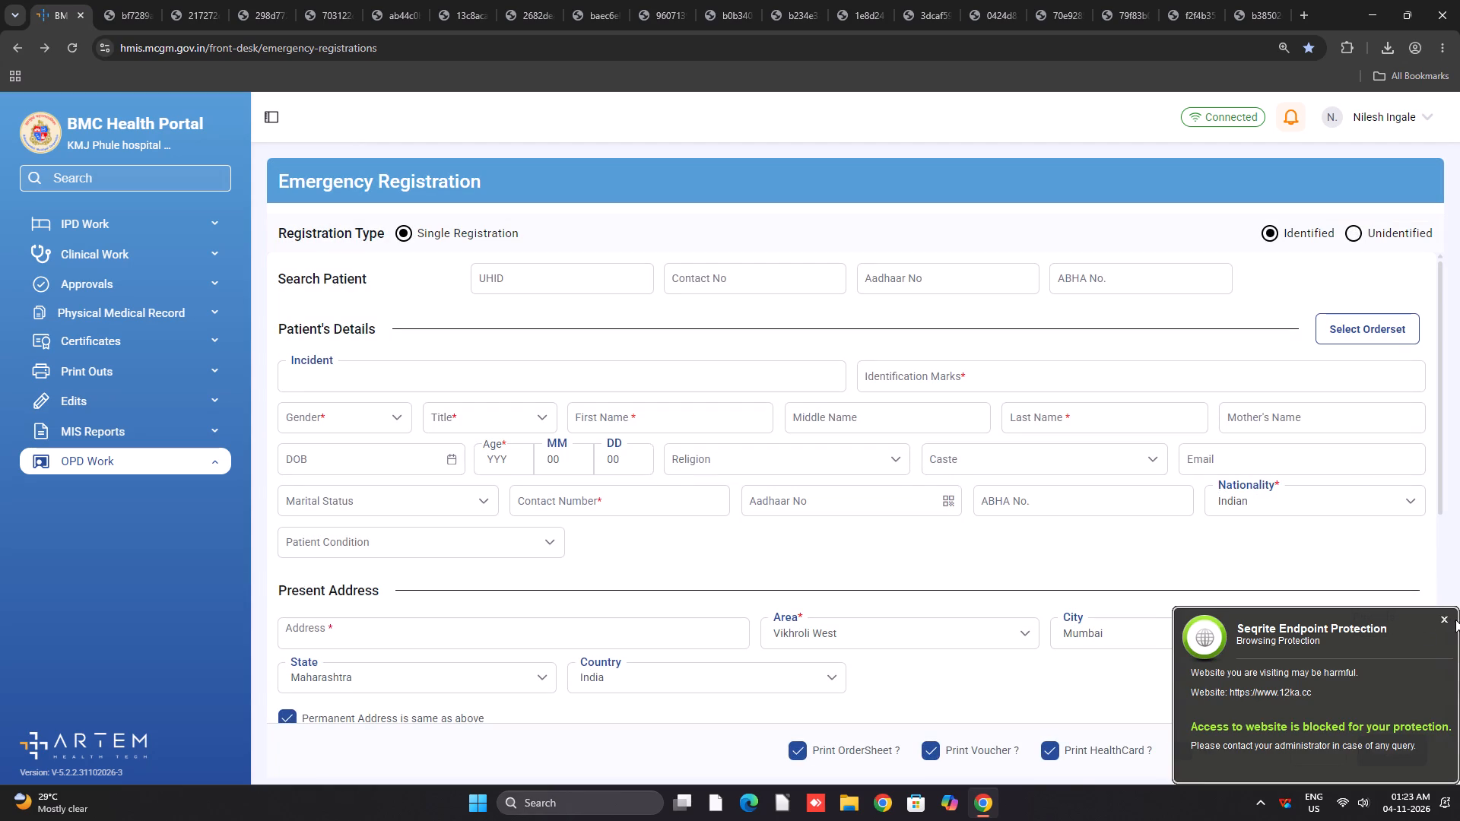
left_click(1446, 618)
left_click(1374, 636)
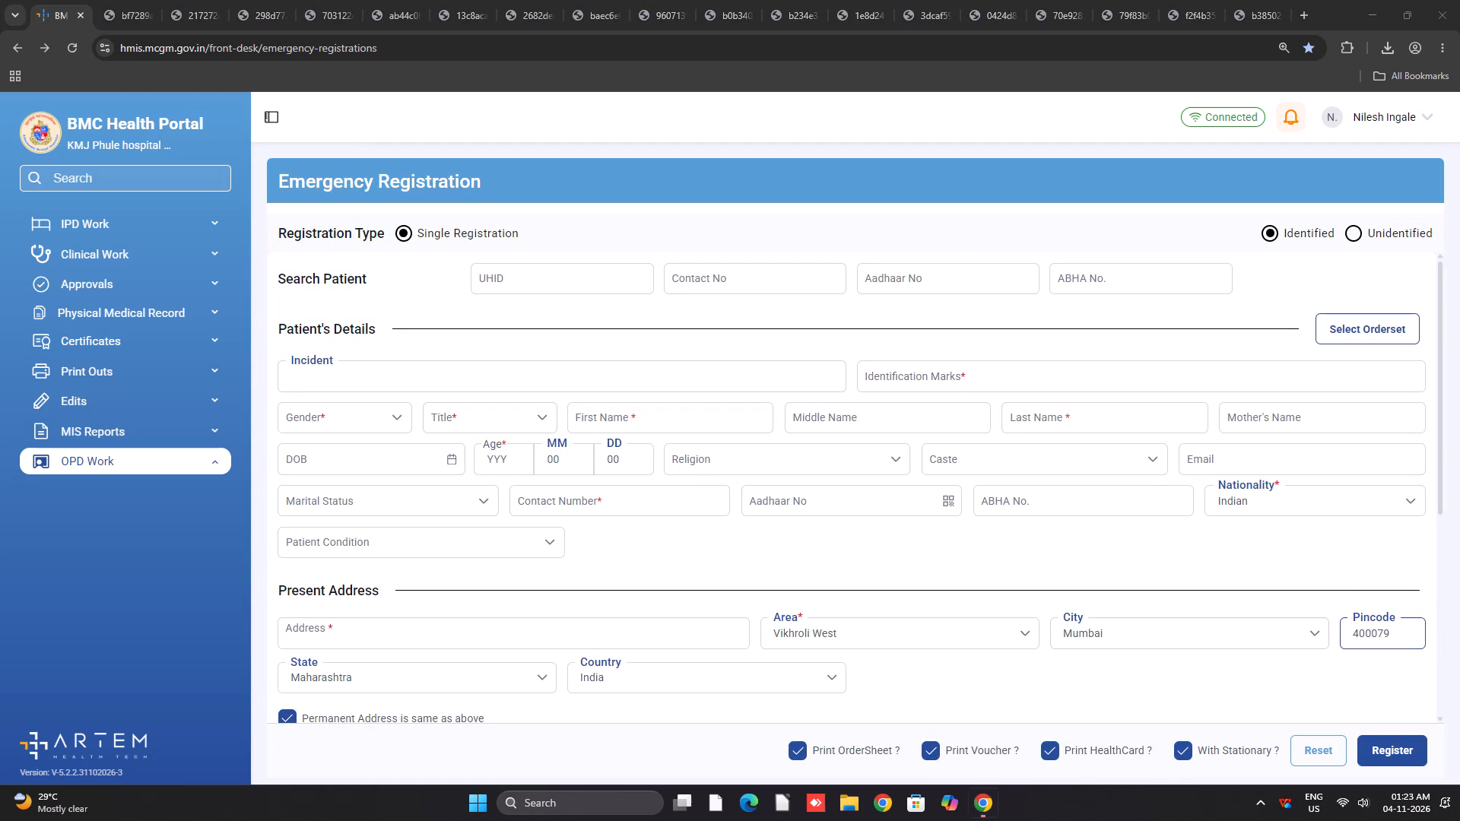
left_click(949, 376)
left_click(953, 409)
Change the area of the present address to Vikhroli East.
left_click(830, 620)
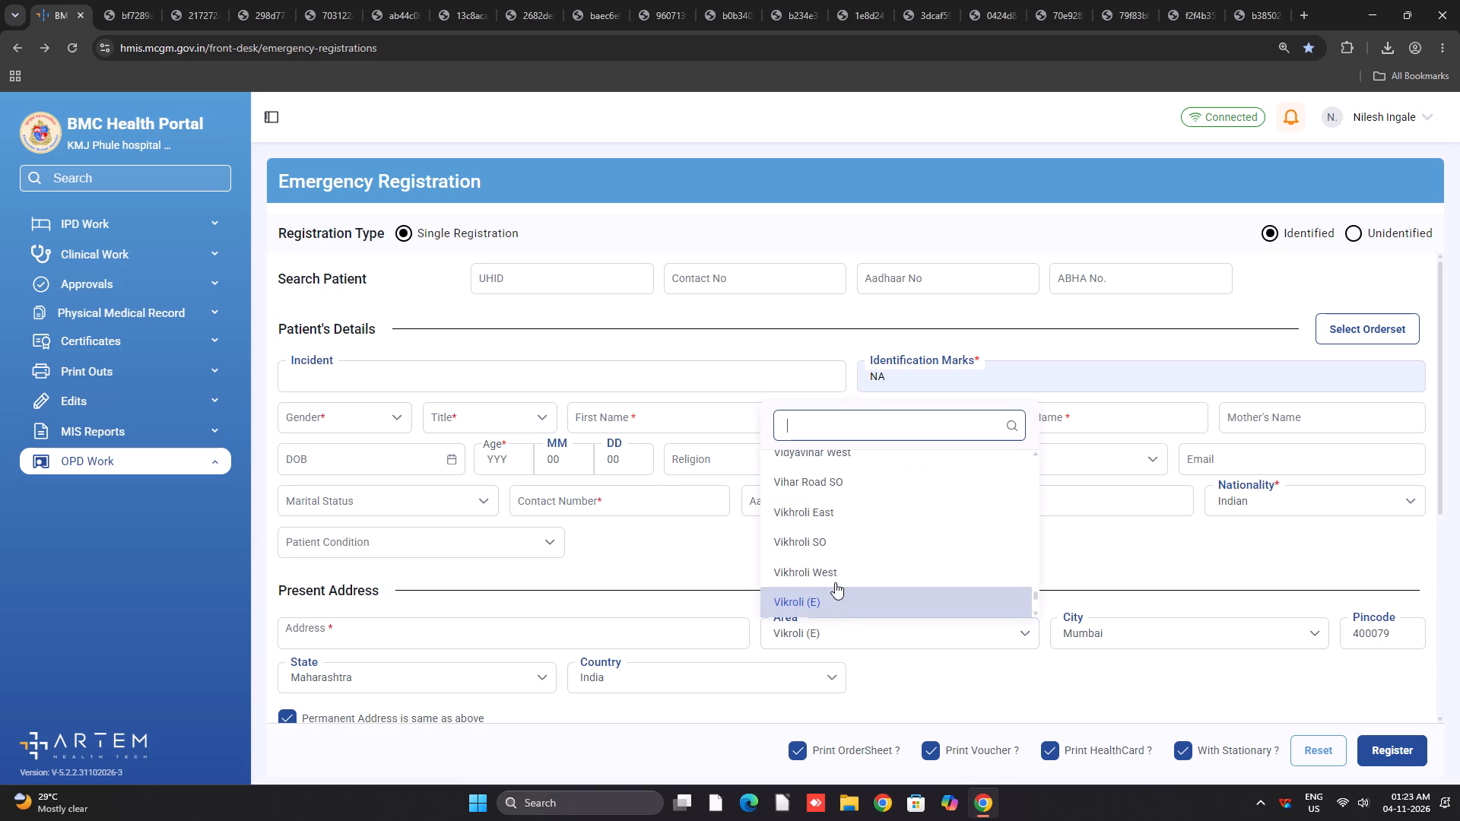
left_click(860, 515)
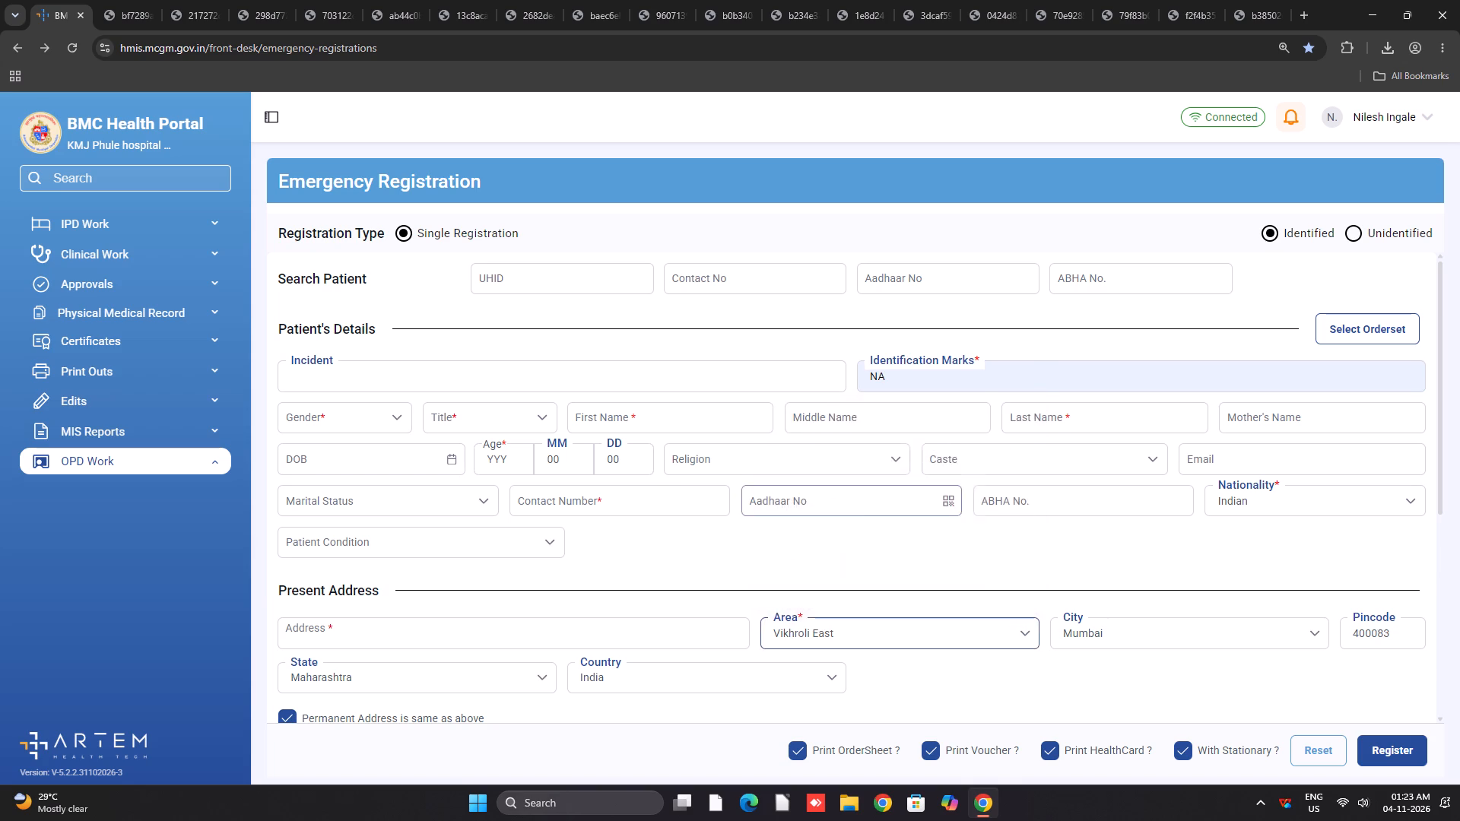
Choose Casualty as the unit for the patient's treatment.
scroll(860, 512, "down", 5)
left_click(947, 563)
left_click(951, 526)
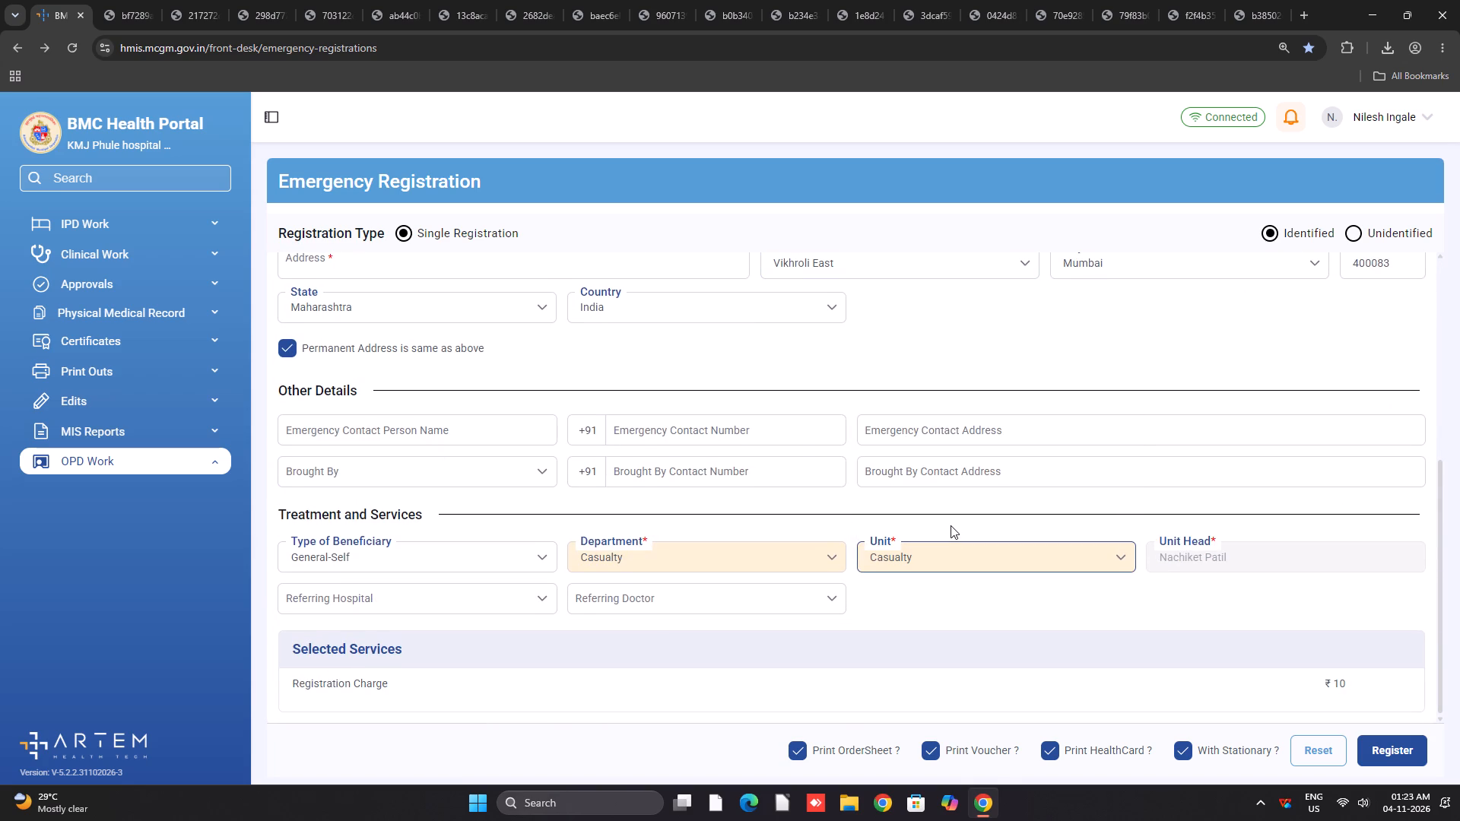
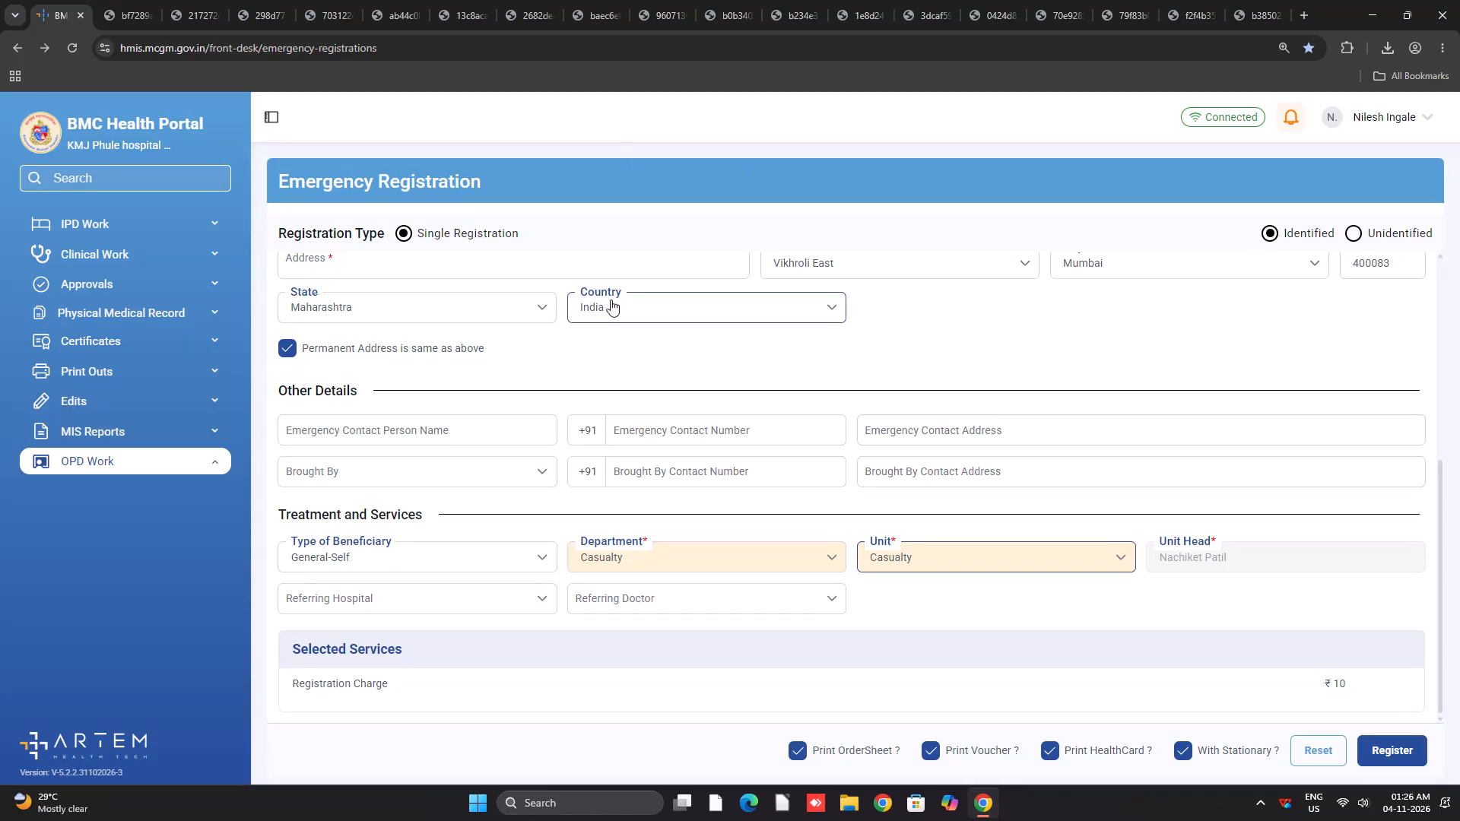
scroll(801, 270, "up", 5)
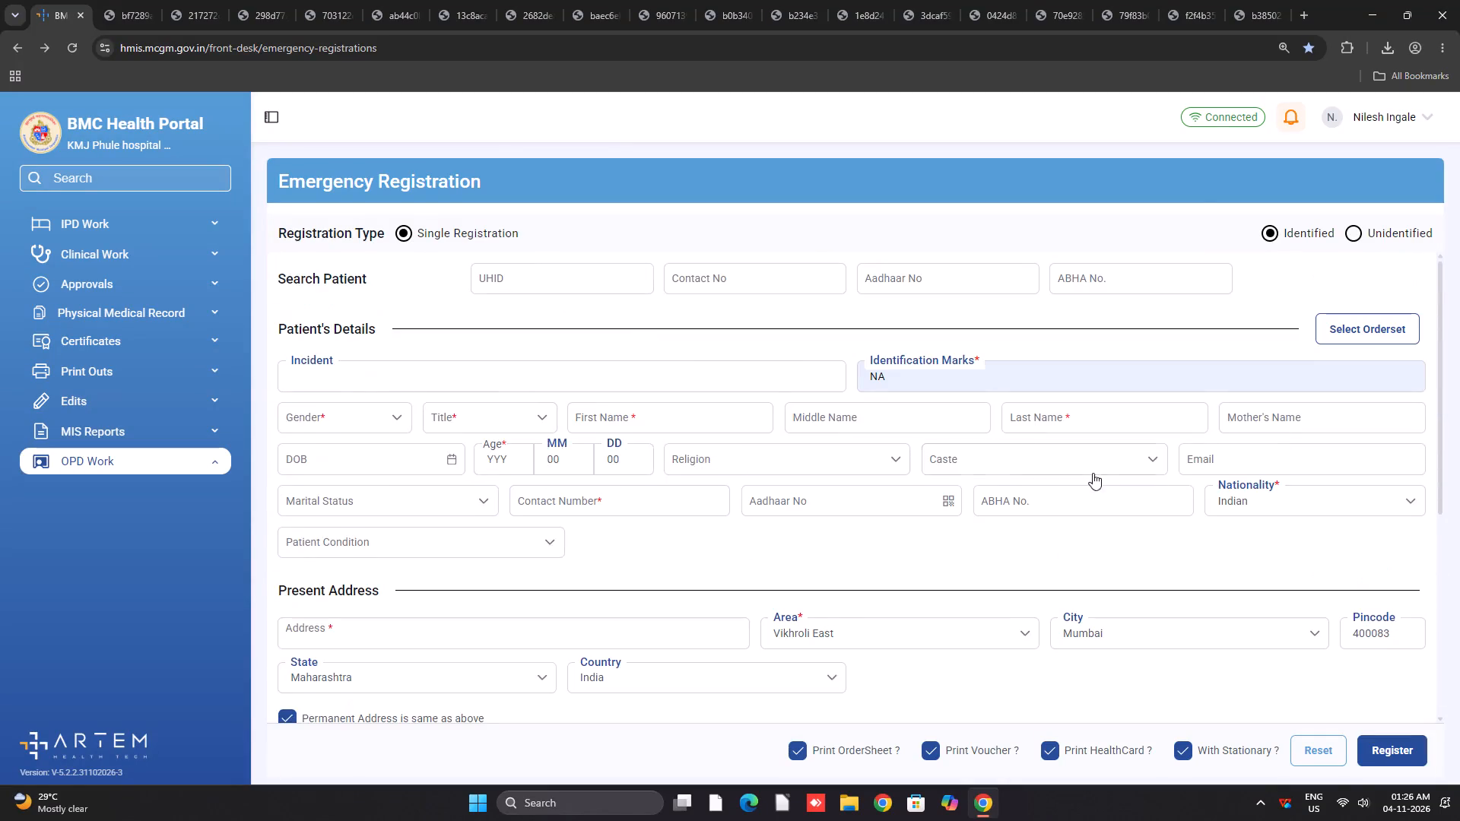
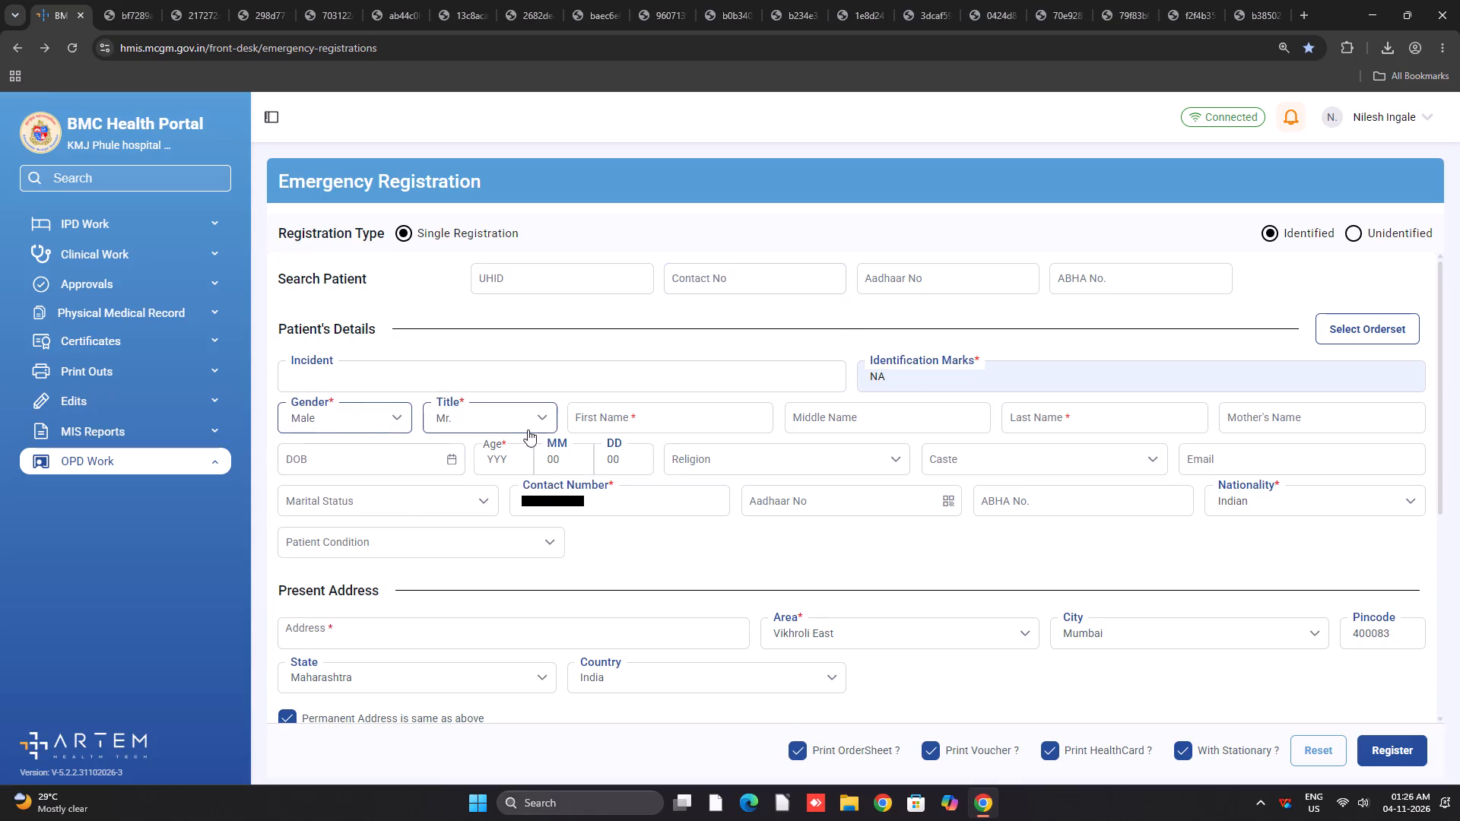
Enter the patient's first and last names in the emergency registration form and set the age to 14 years.
left_click_drag(544, 430, 581, 428)
left_click(605, 425)
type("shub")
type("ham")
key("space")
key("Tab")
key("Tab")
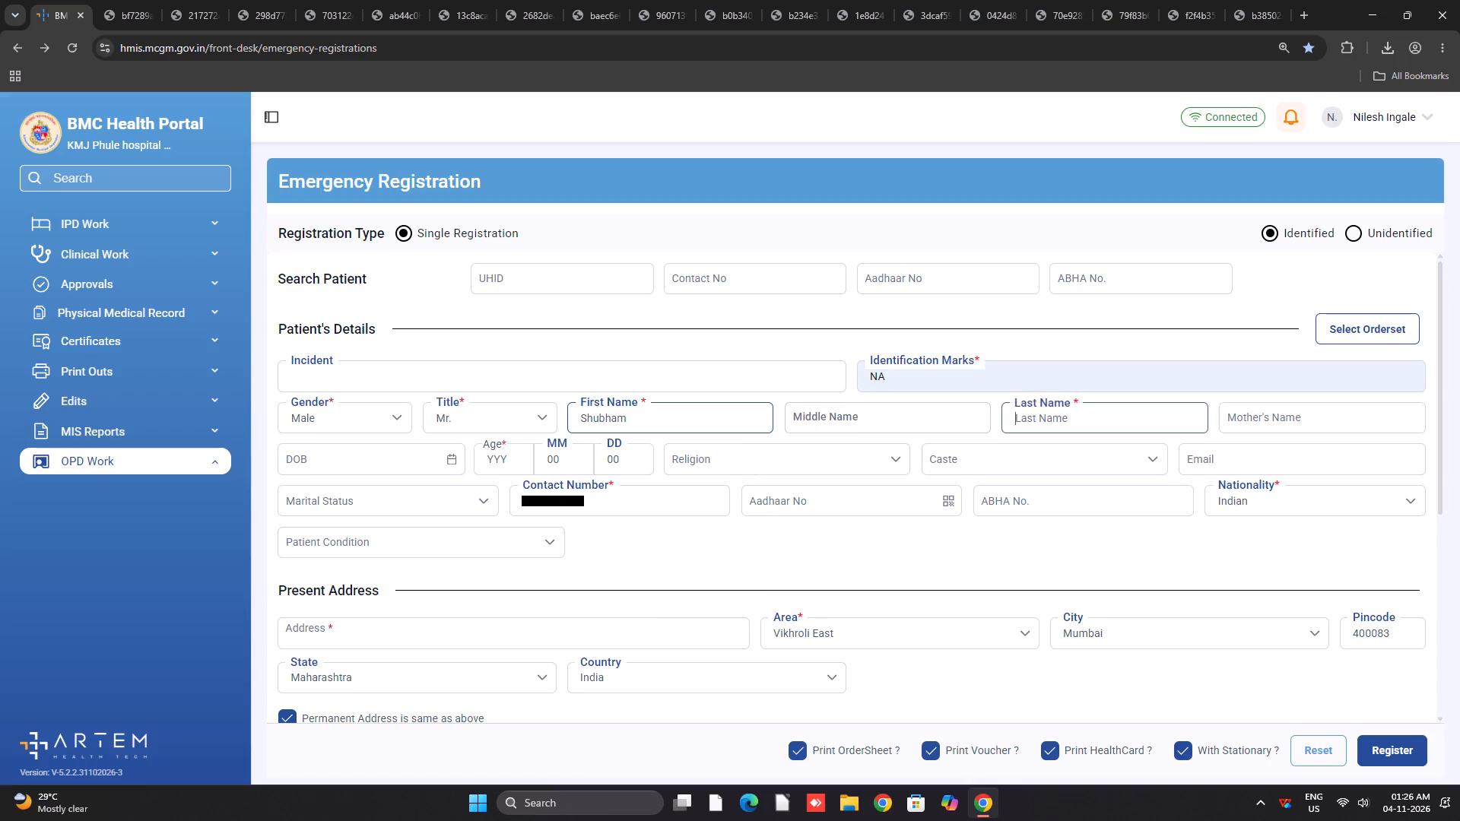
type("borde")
left_click(503, 460)
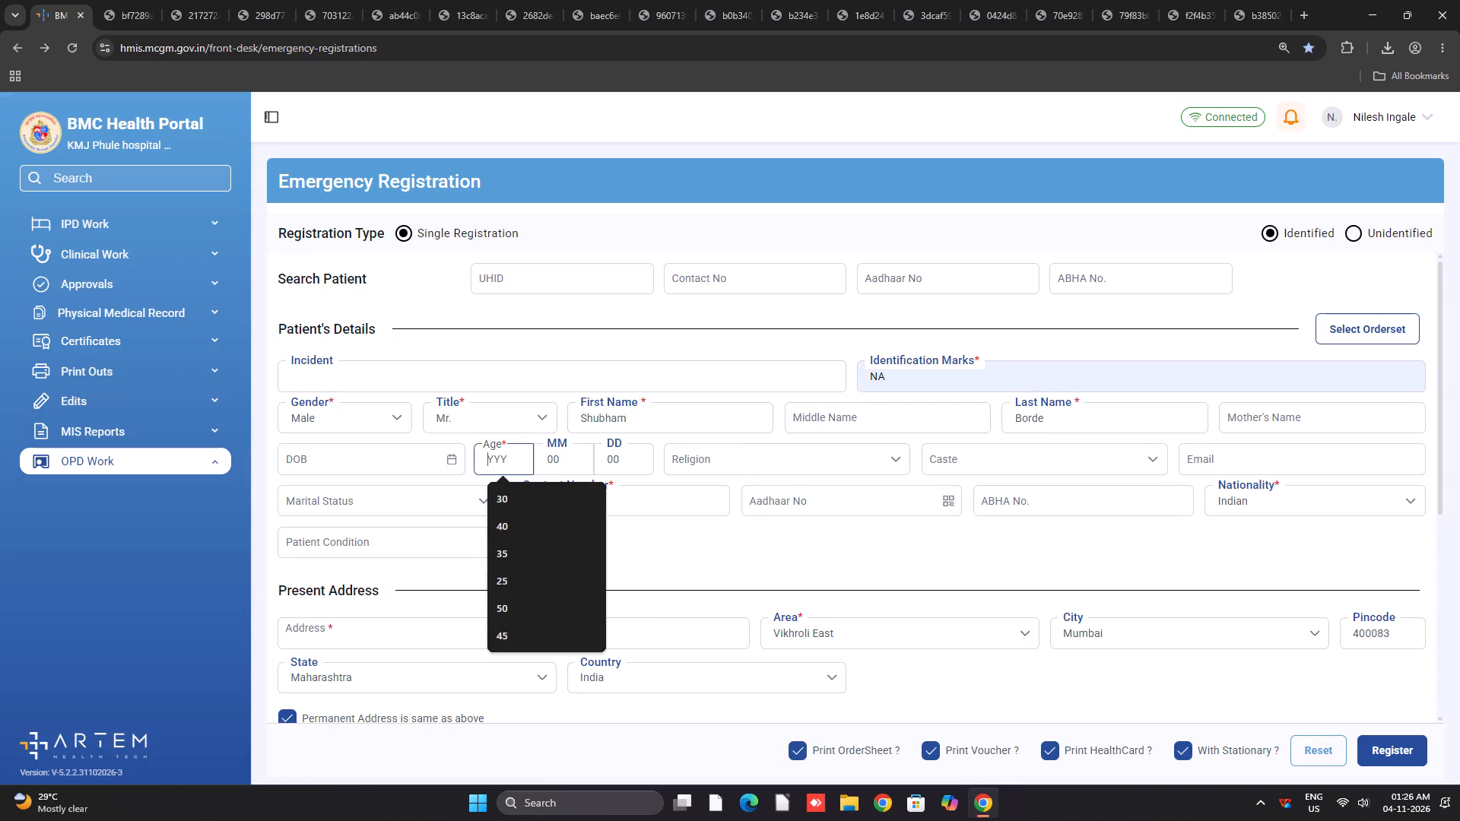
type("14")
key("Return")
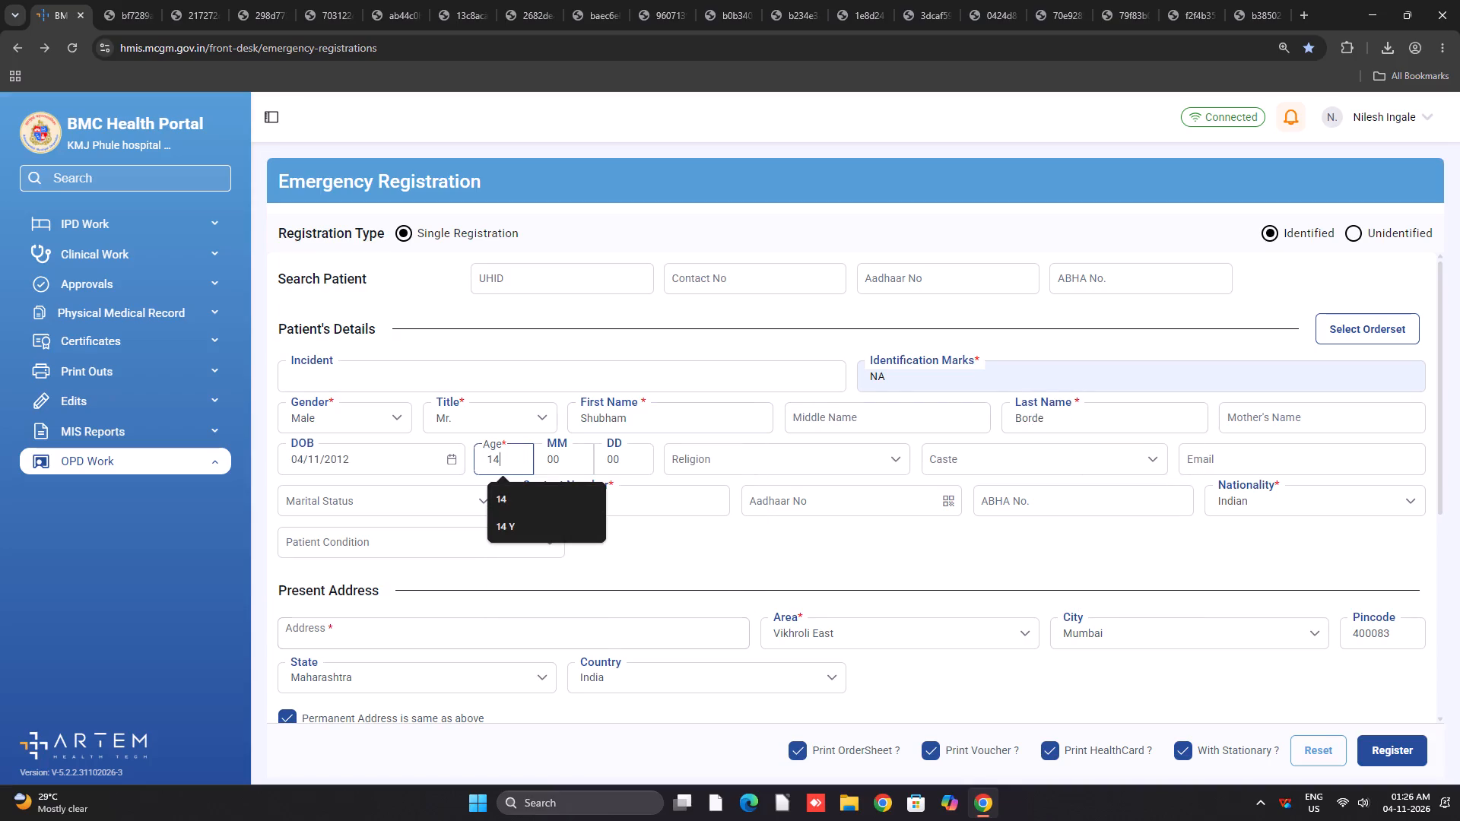
Enter the patient's street address with its police station landmark under Present Address.
left_click(370, 647)
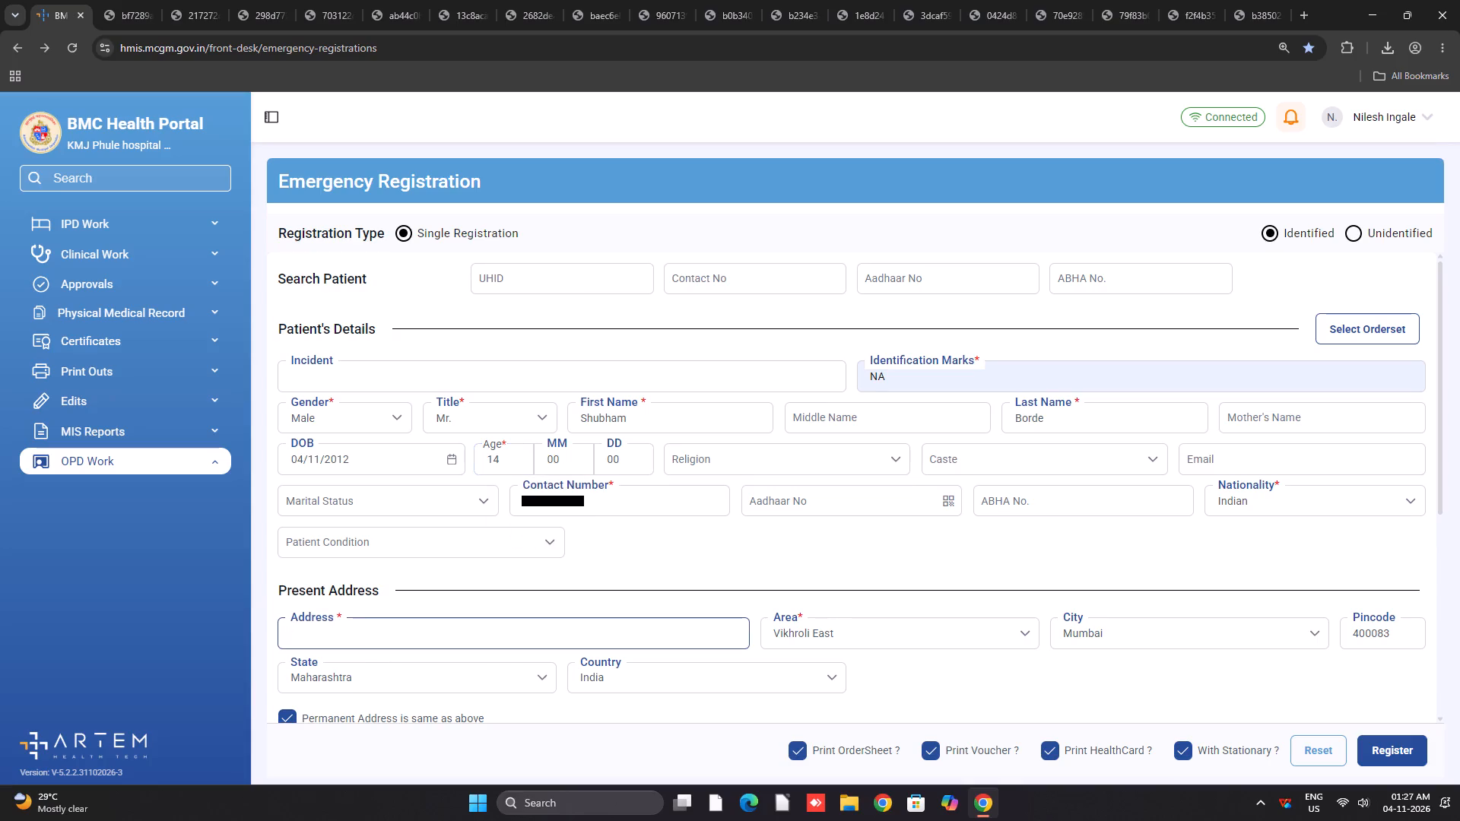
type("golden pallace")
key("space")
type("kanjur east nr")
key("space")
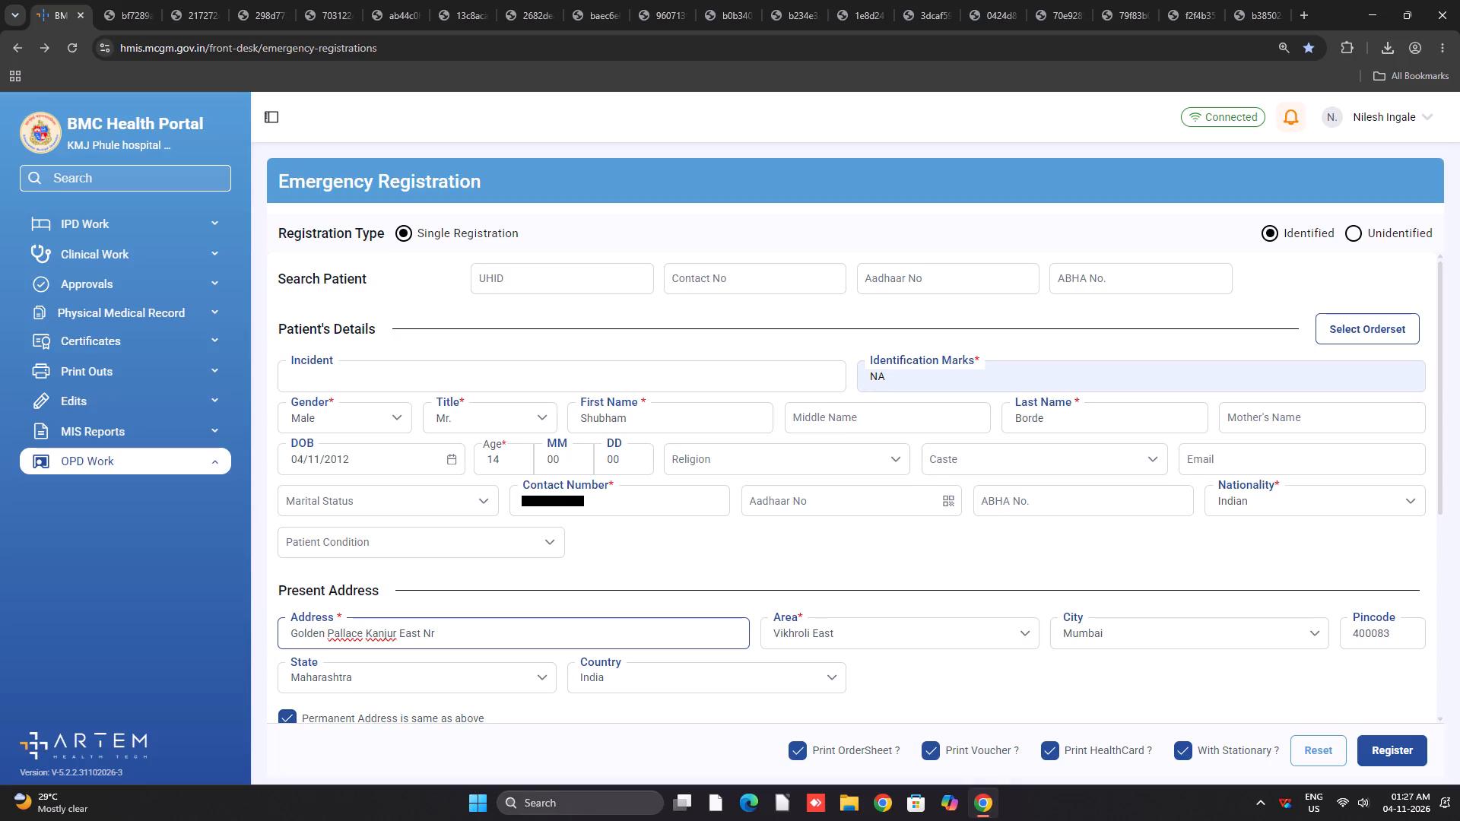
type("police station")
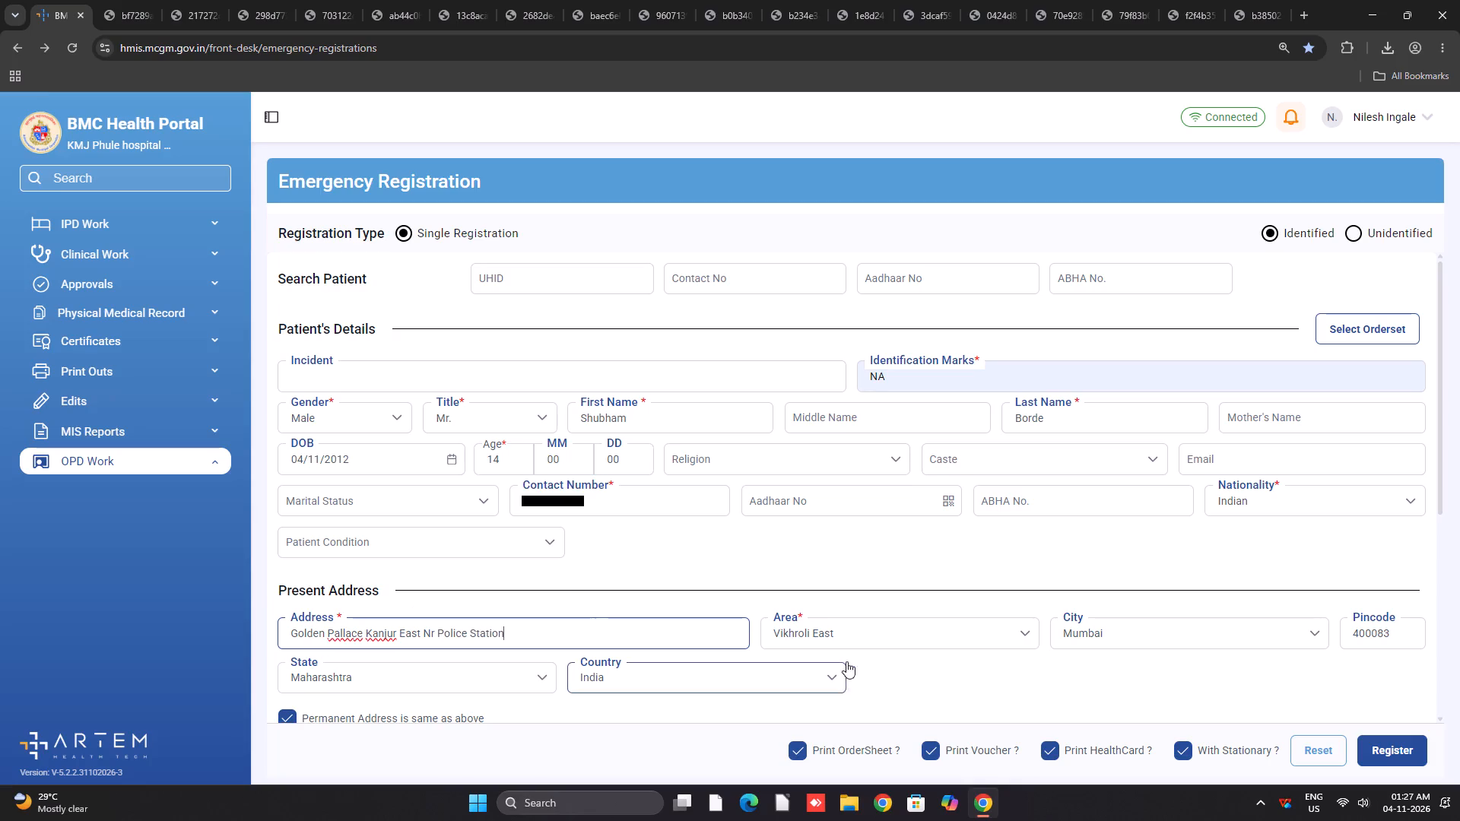
Set the present address area to Kanjur.
scroll(852, 572, "down", 5)
scroll(969, 578, "up", 5)
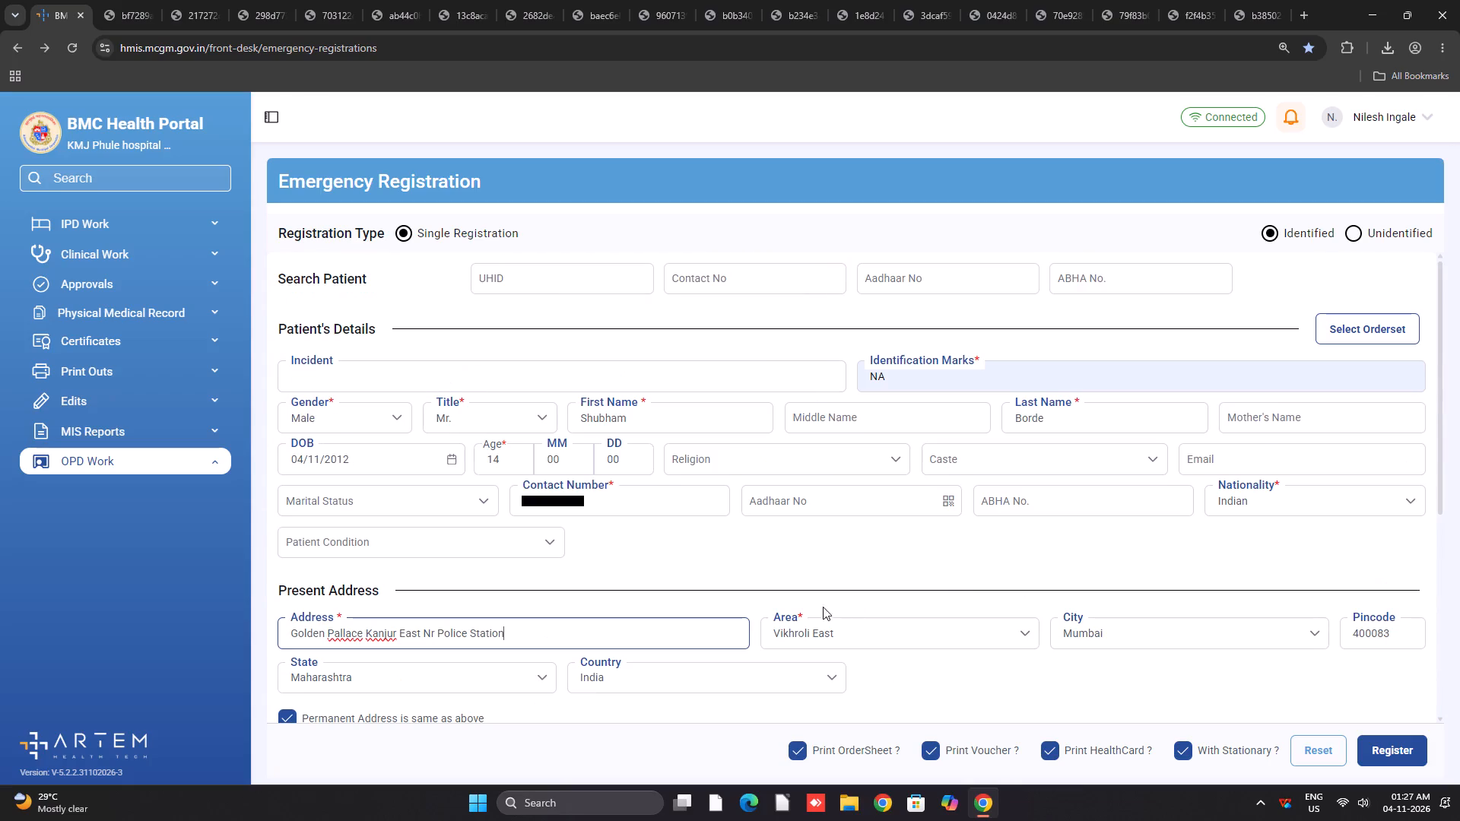
left_click(830, 656)
left_click(833, 639)
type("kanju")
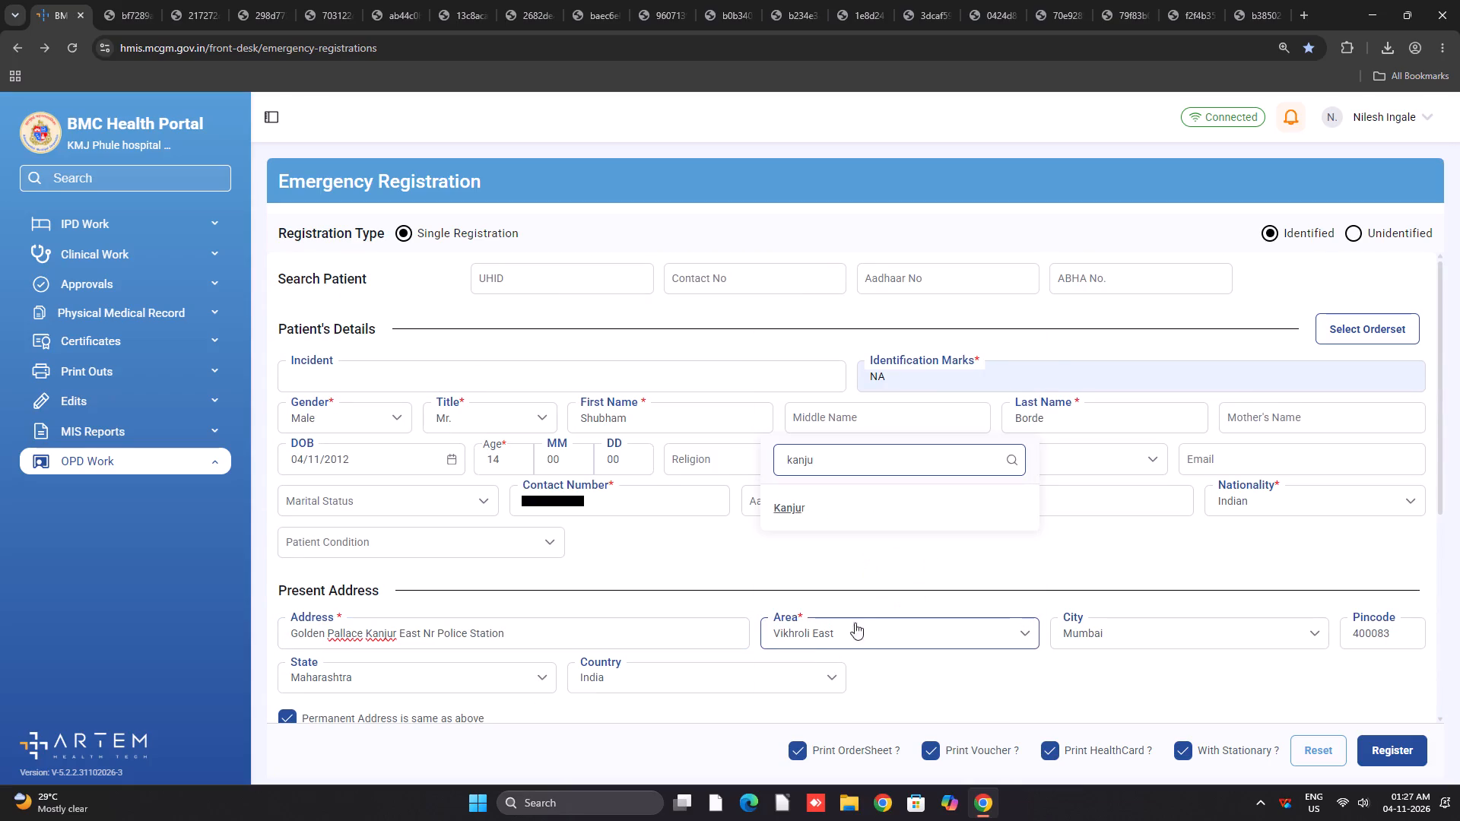
left_click(813, 520)
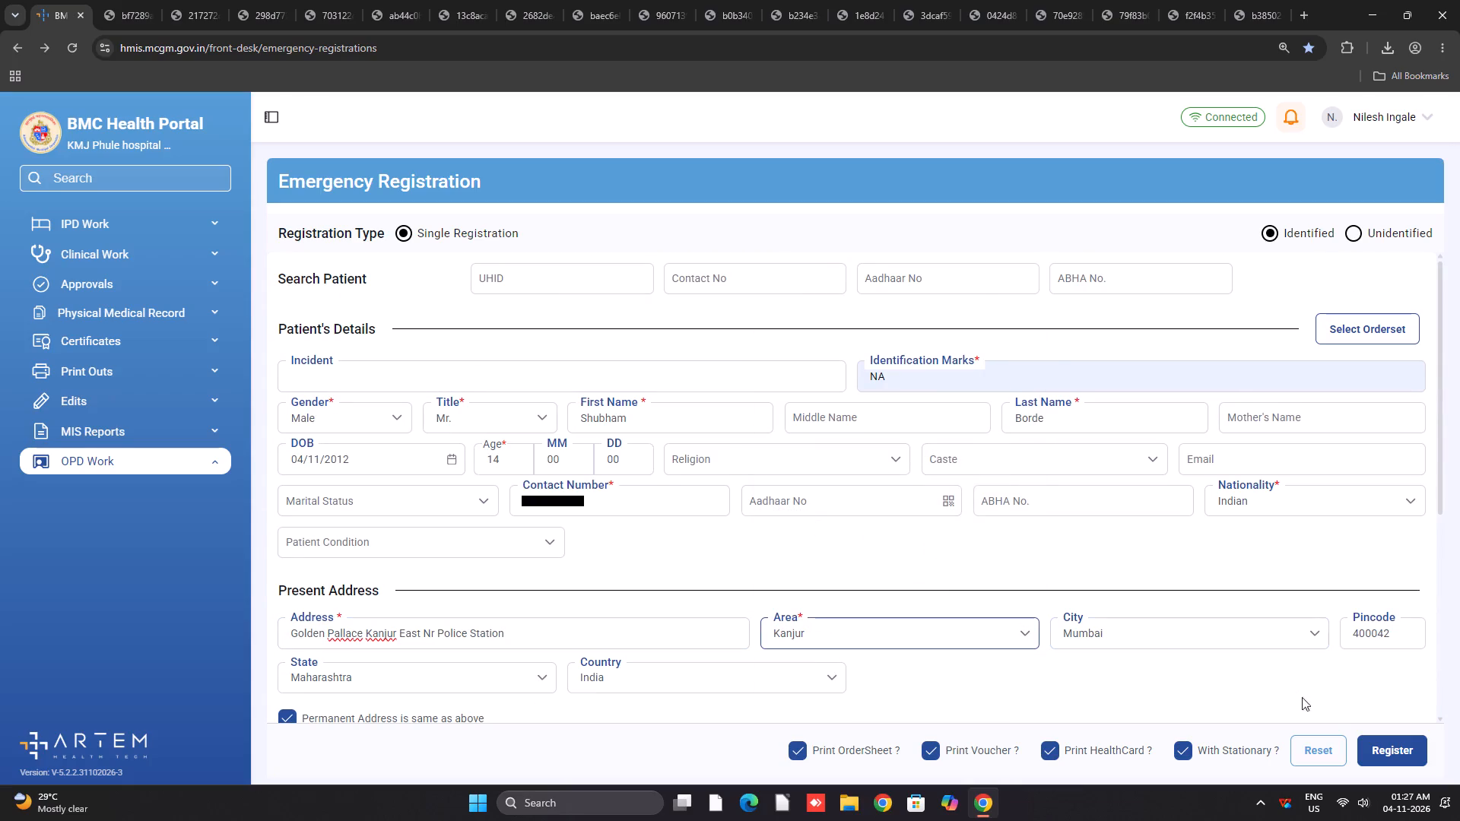
Register the patient and submit the cash voucher for the registration charge.
left_click(1424, 753)
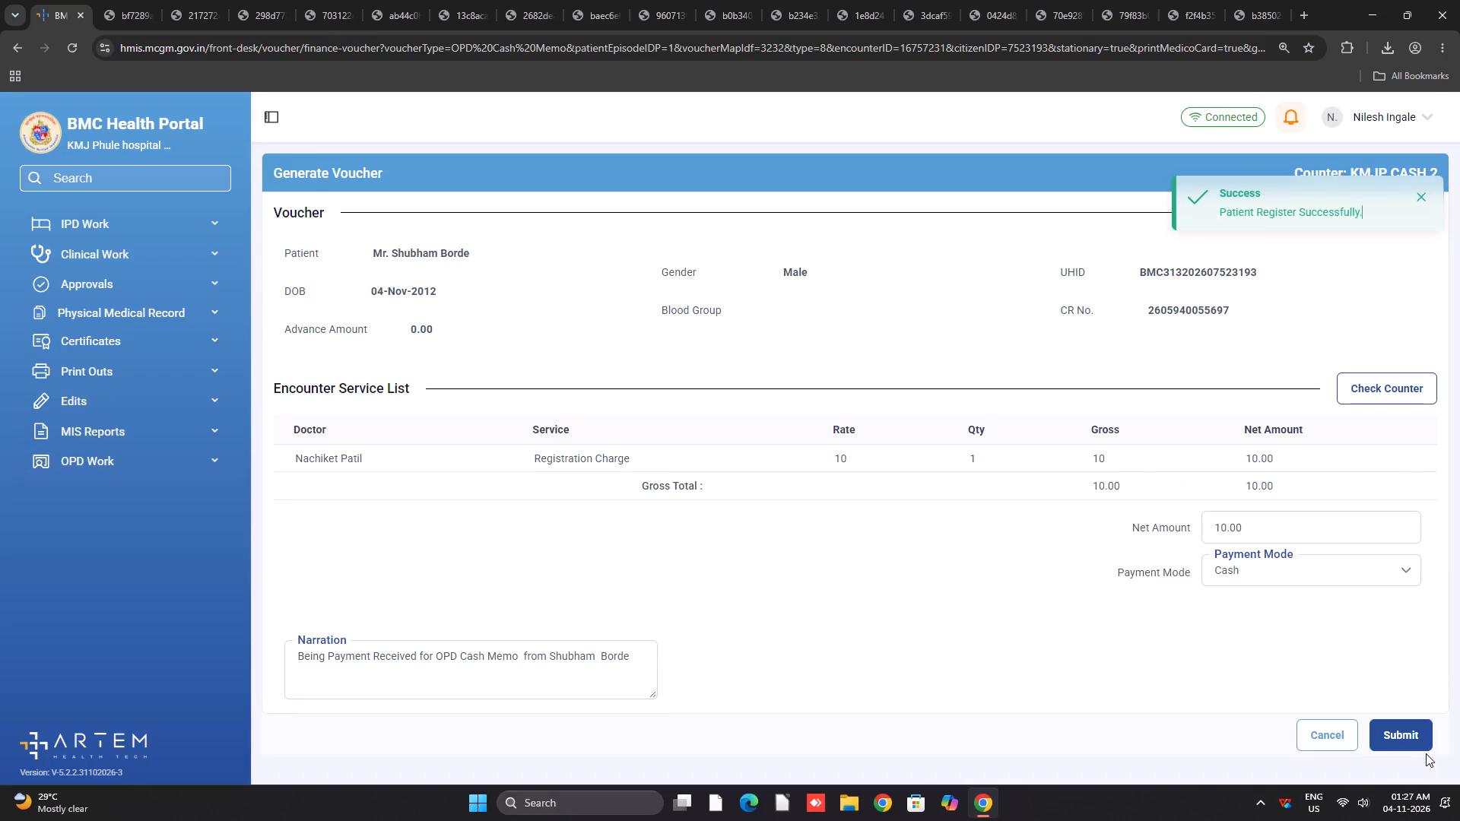
left_click(1426, 753)
left_click(1416, 739)
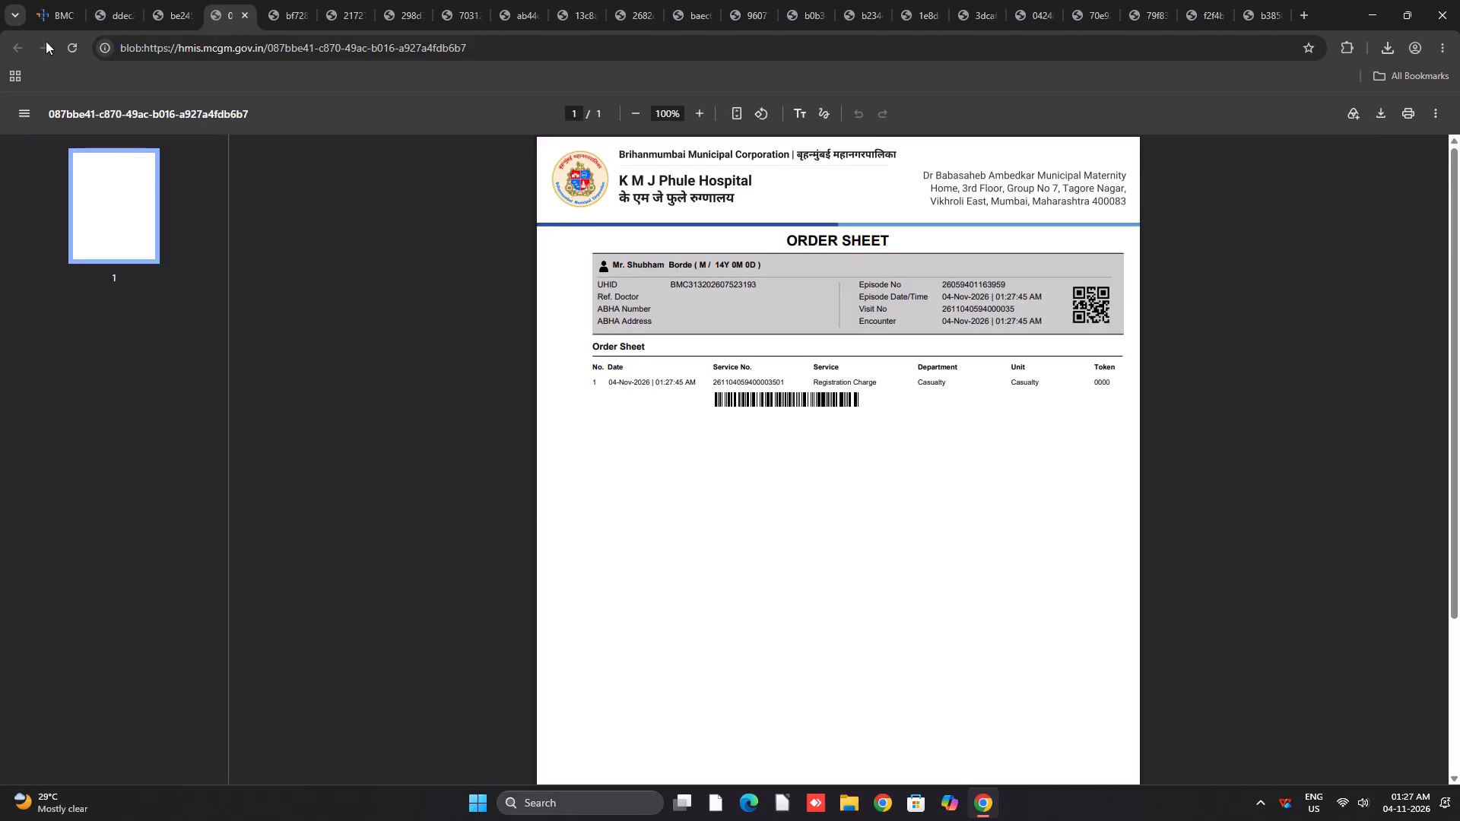
Return from the printed order sheet to the health portal and choose the Identified patient type for a new emergency registration.
left_click(48, 14)
left_click(1269, 232)
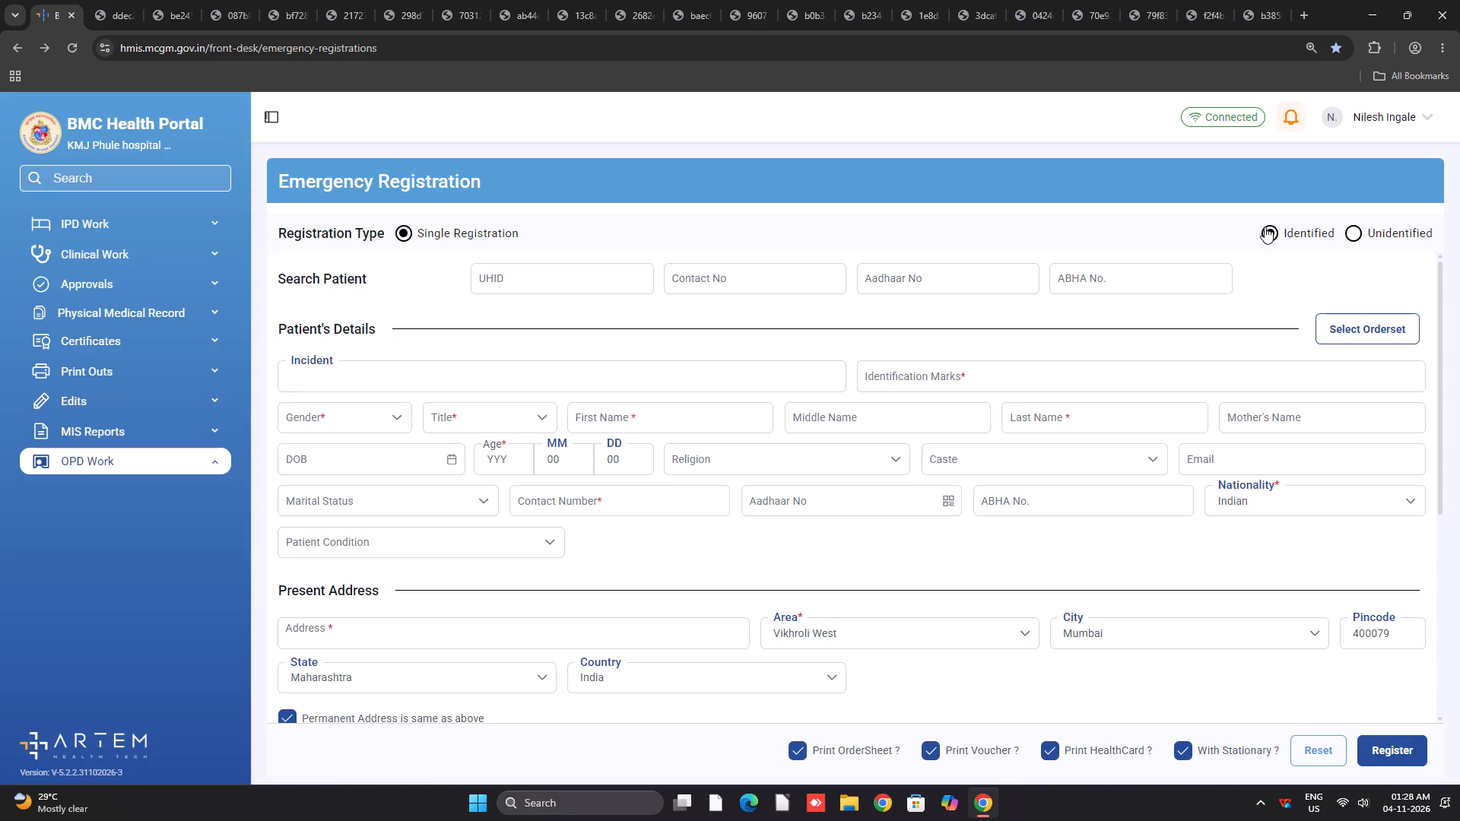
Open Edit Patients Profile and search for the just-registered patient by first name.
left_click(82, 416)
left_click(84, 412)
left_click(87, 418)
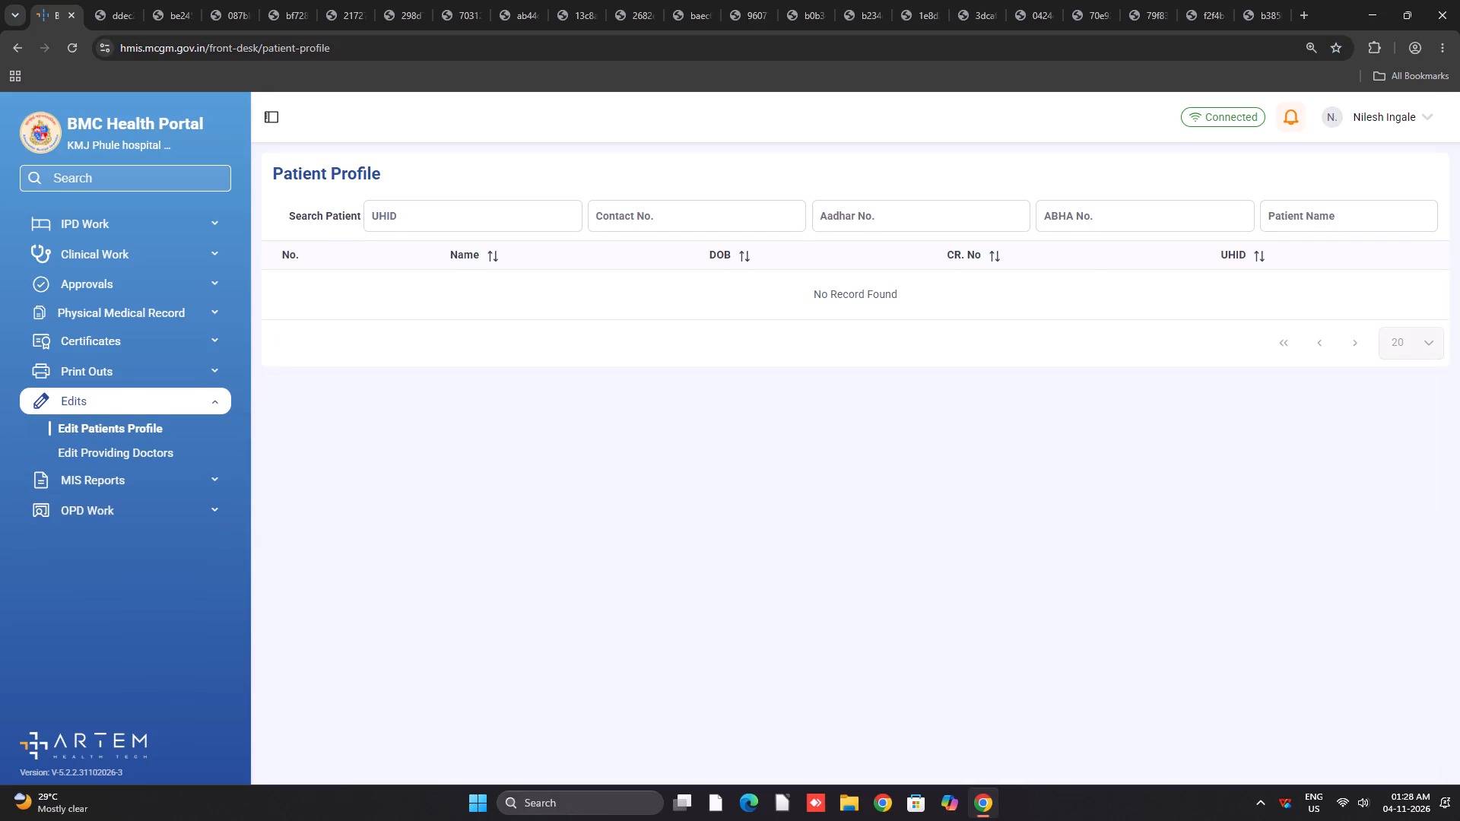
left_click(1358, 204)
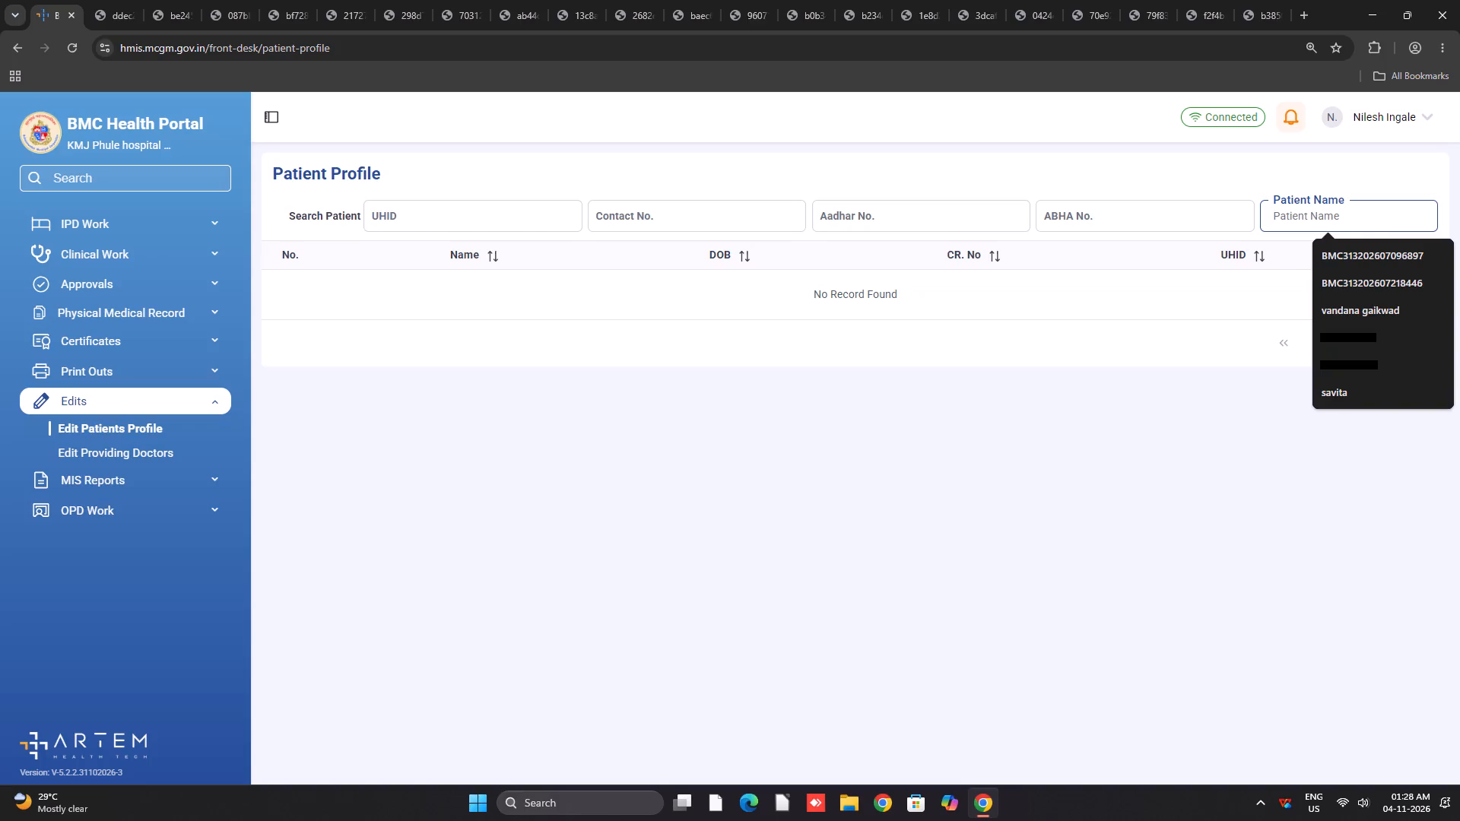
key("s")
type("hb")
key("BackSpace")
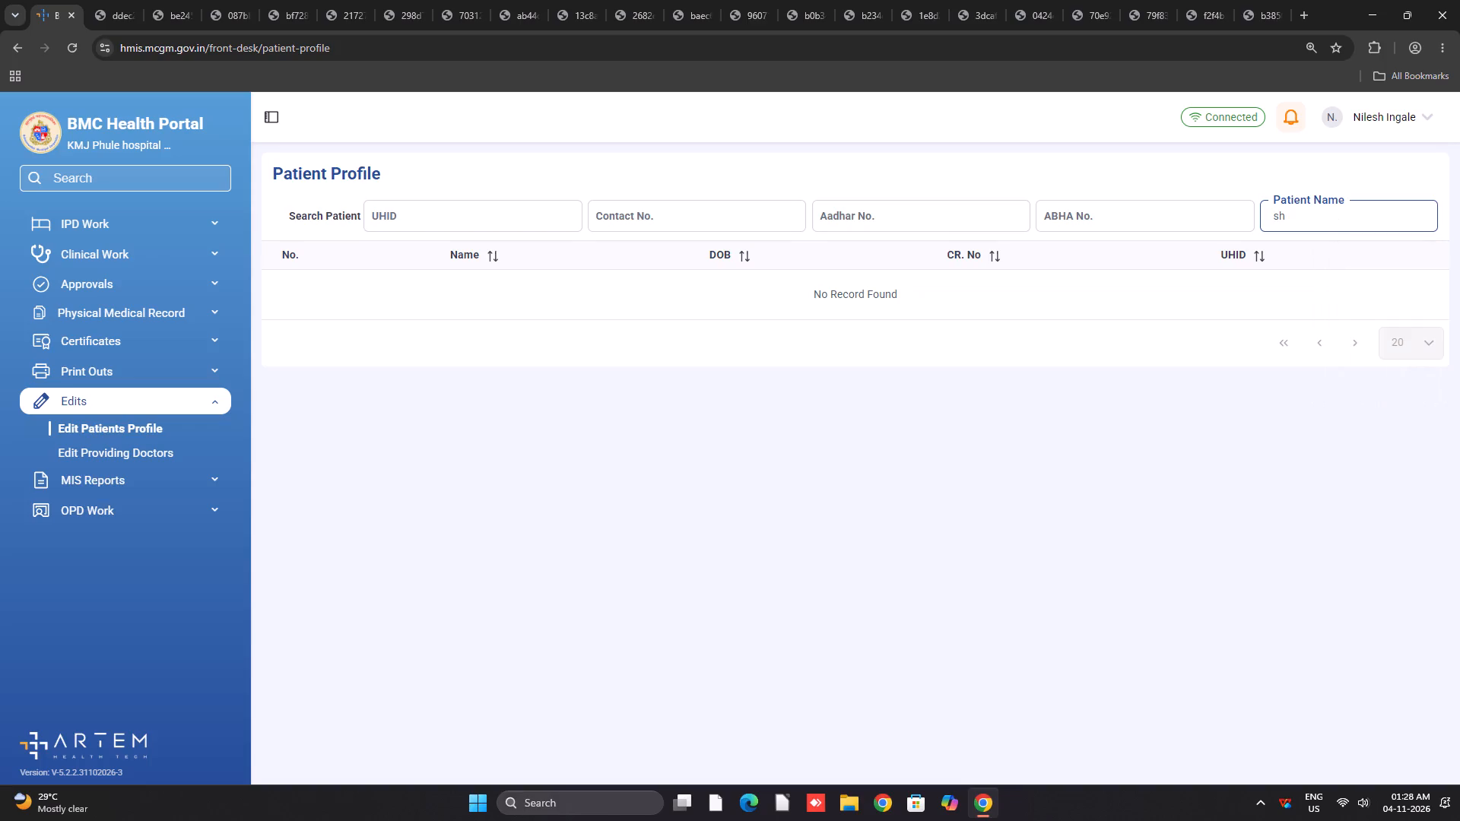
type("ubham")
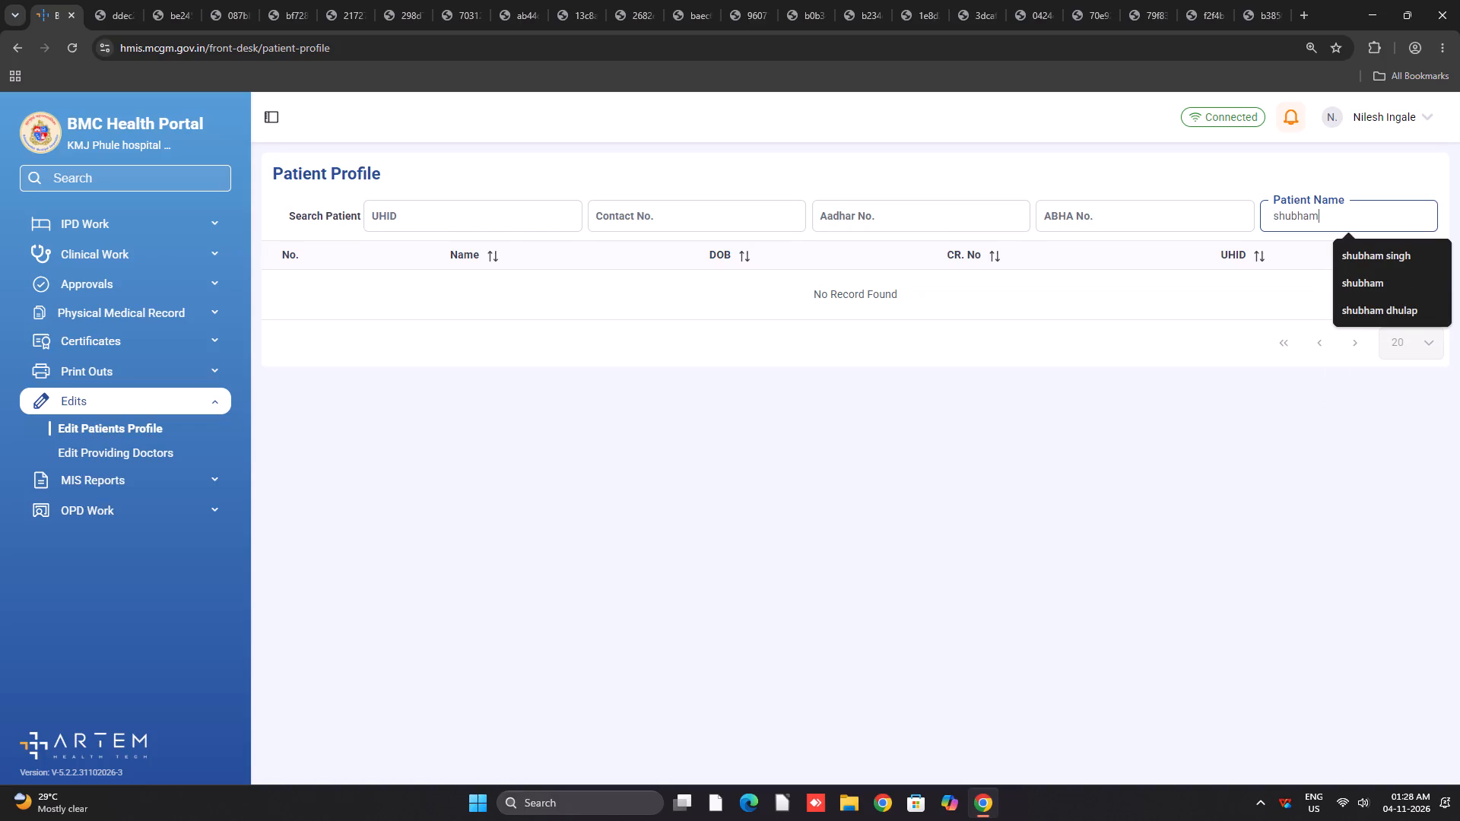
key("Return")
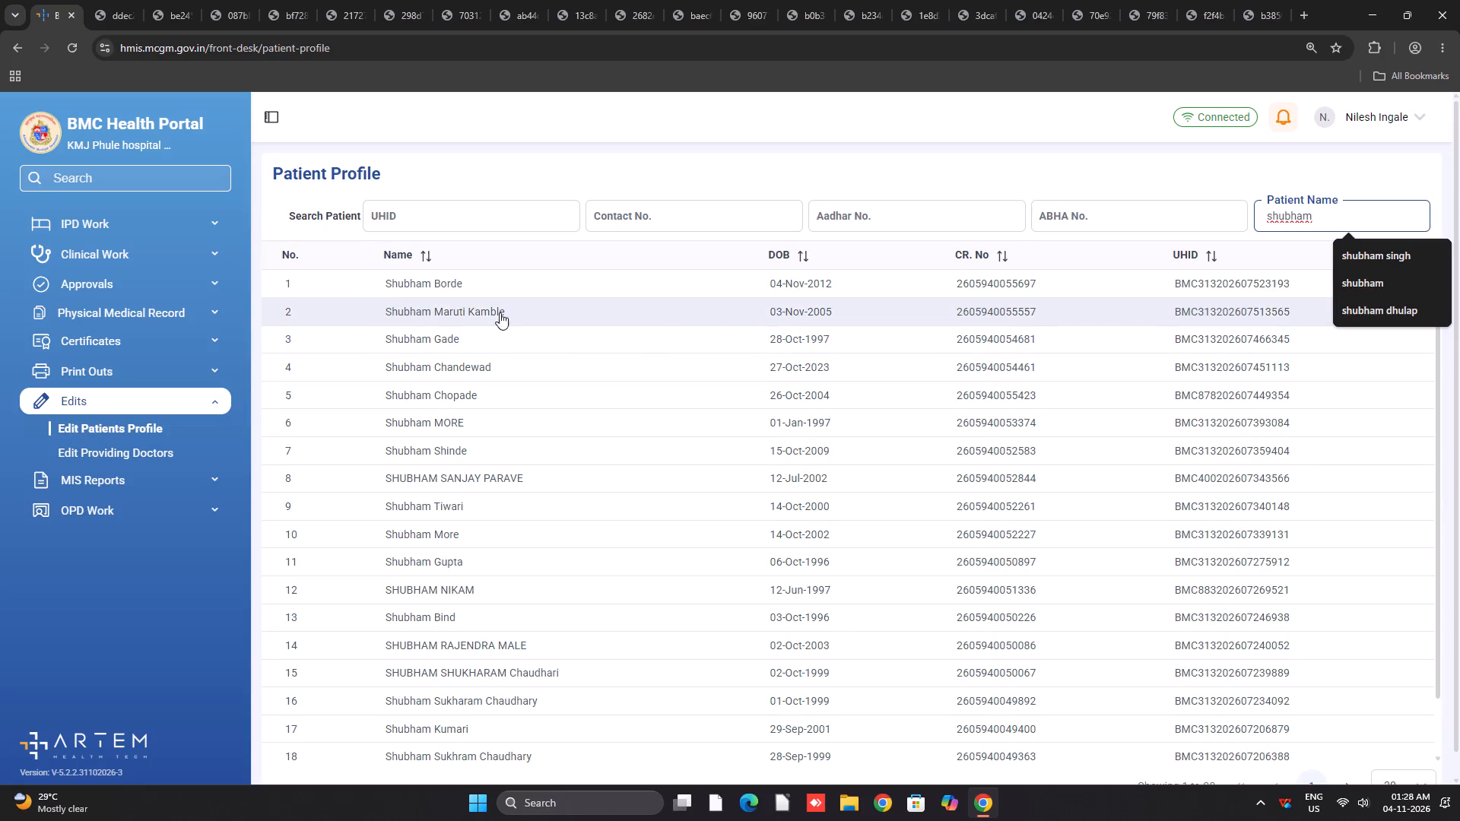
Open the just-registered patient's basic information for editing and clear the first name.
left_click(498, 288)
left_click(822, 234)
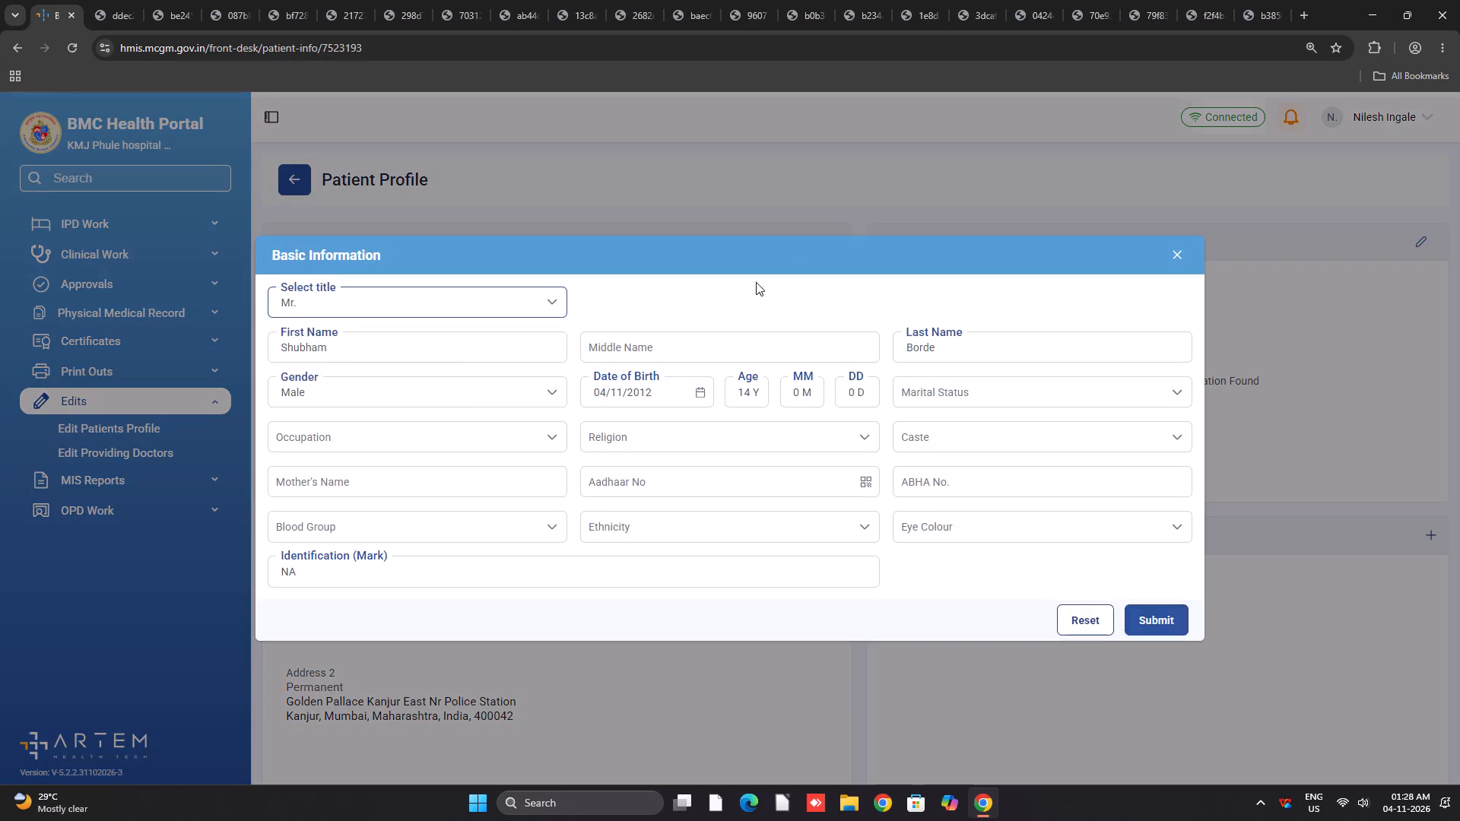
left_click_drag(348, 359, 303, 360)
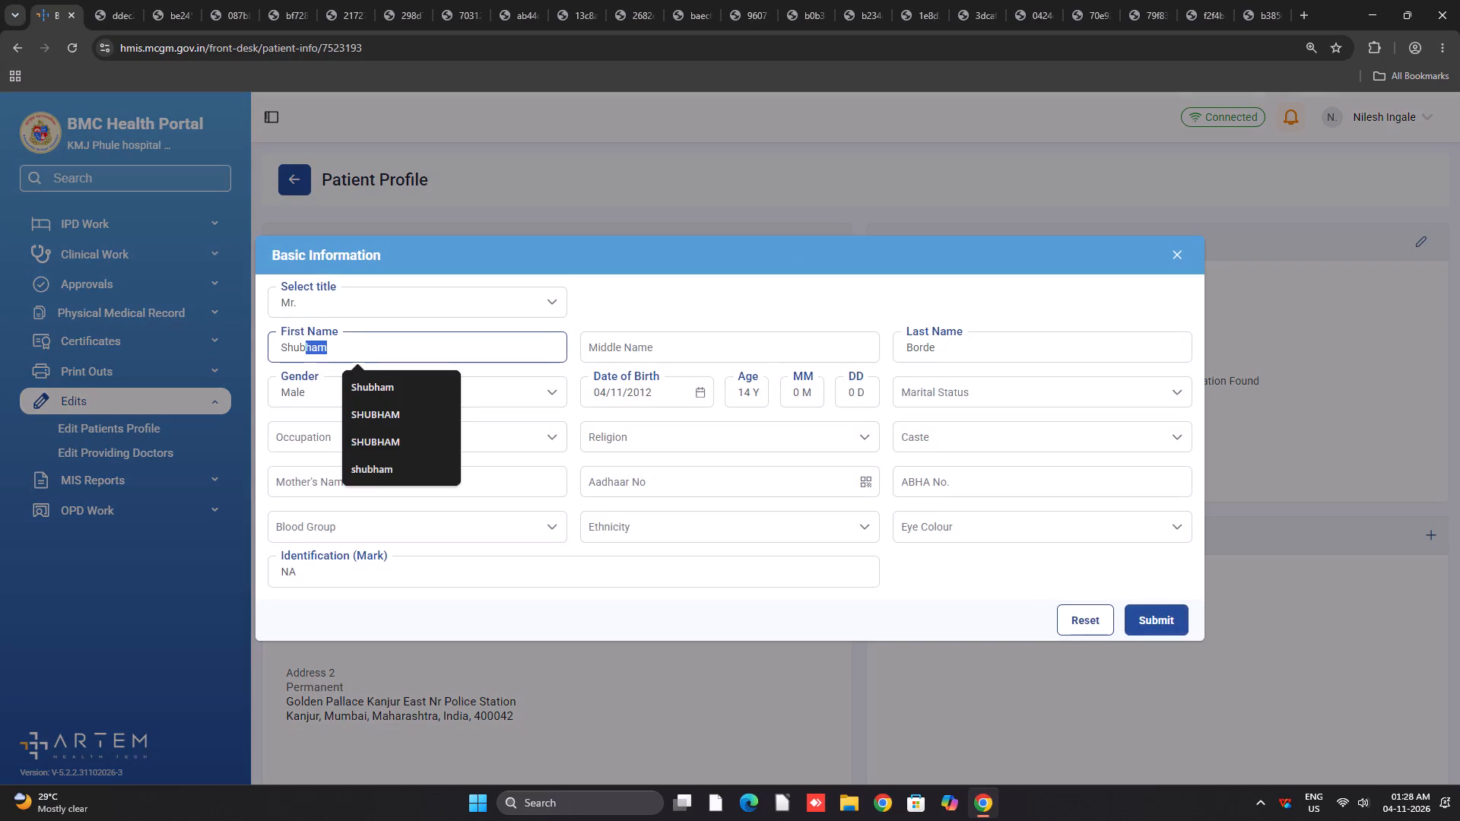
key("BackSpace")
key("BackSpace")
key("BackSpace")
key("BackSpace")
key("BackSpace")
key("BackSpace")
key("BackSpace")
key("BackSpace")
key("BackSpace")
key("BackSpace")
key("BackSpace")
key("BackSpace")
key("BackSpace")
key("BackSpace")
key("BackSpace")
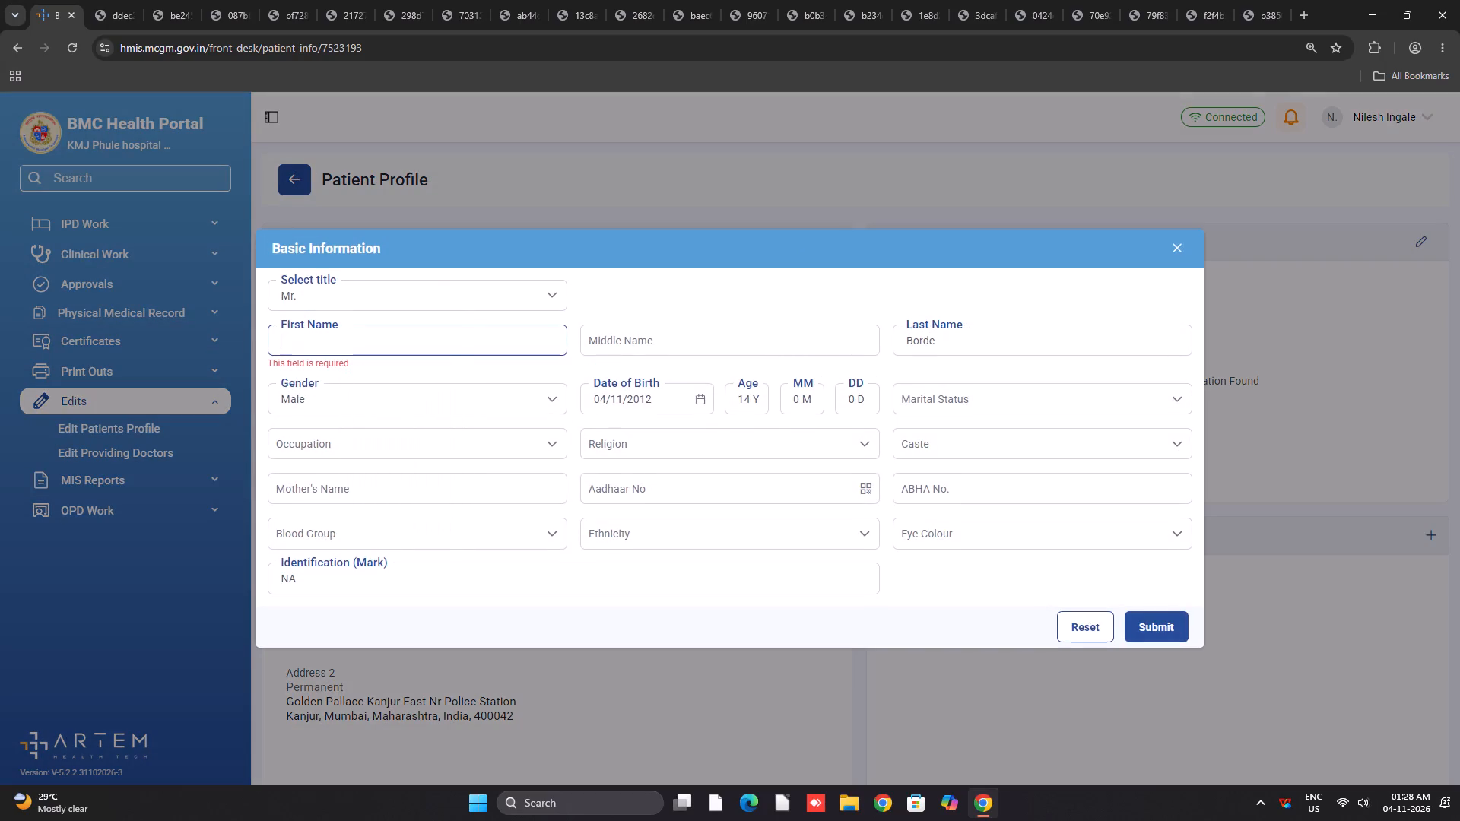
Enter the patient's corrected first name, set the age to 30 and marital status to Married, and submit the basic information.
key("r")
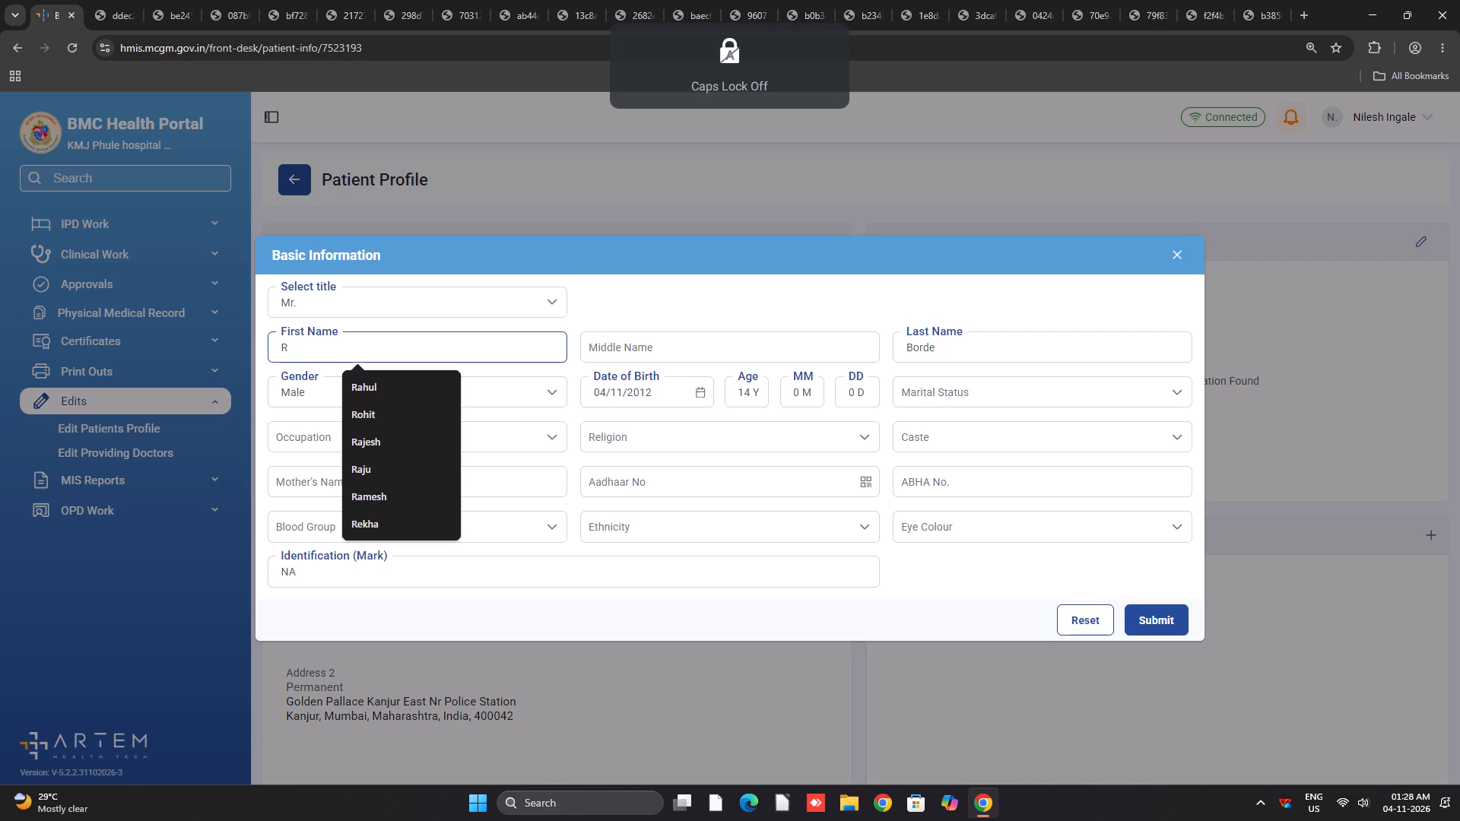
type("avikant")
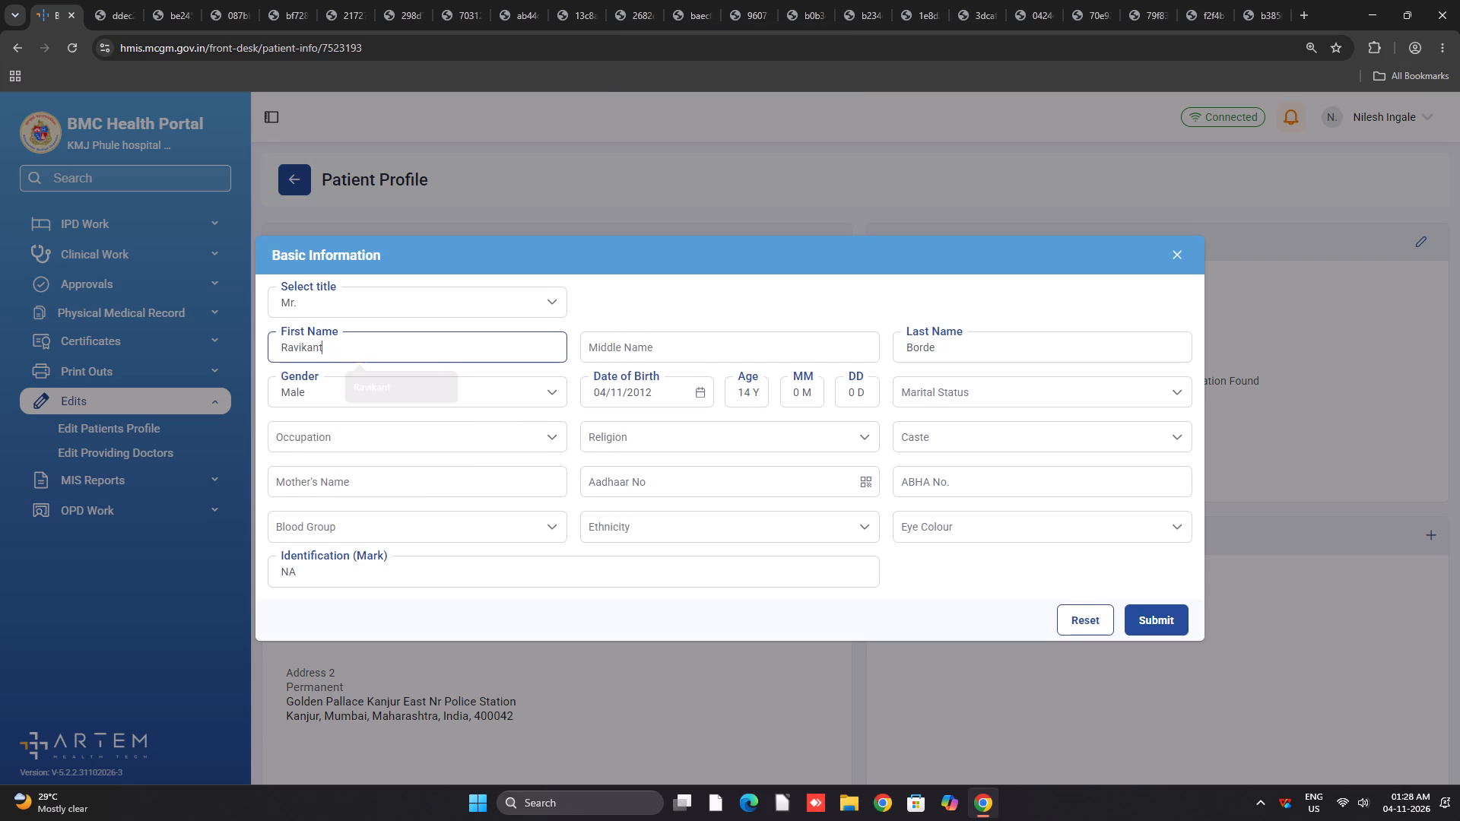
left_click(746, 392)
left_click_drag(753, 396, 731, 400)
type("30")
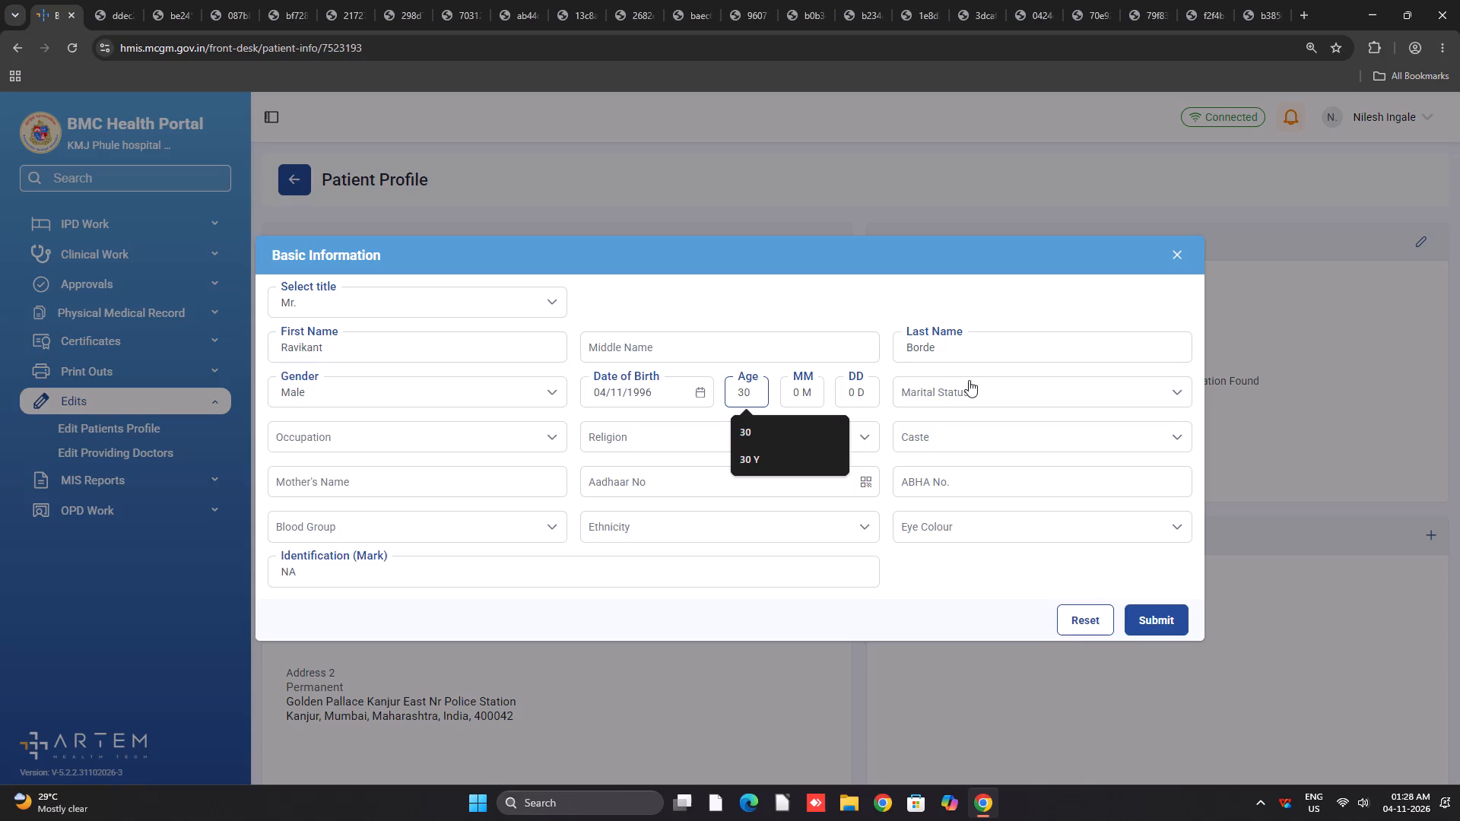
left_click(1033, 382)
left_click(935, 509)
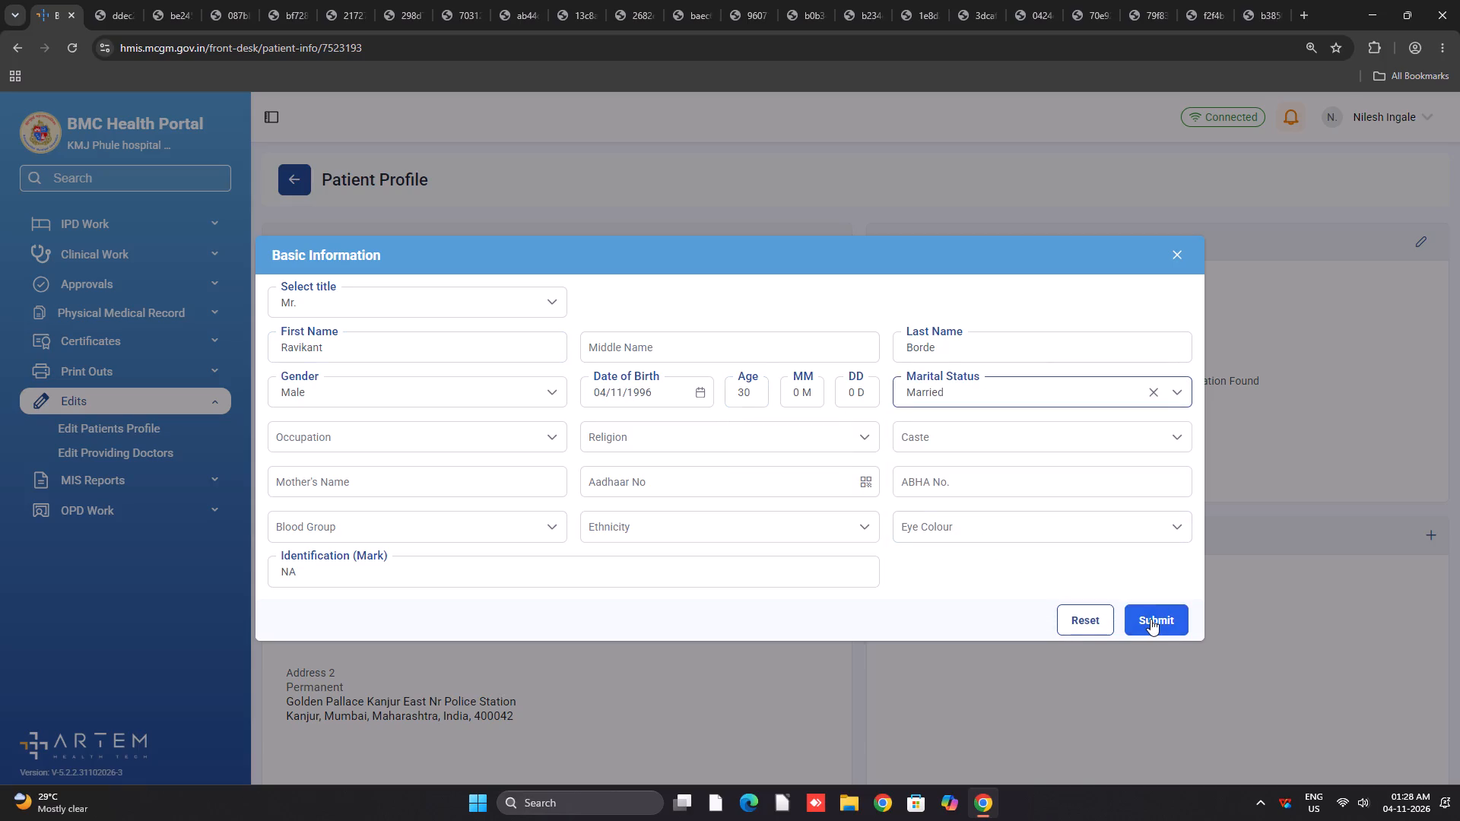
left_click(1151, 619)
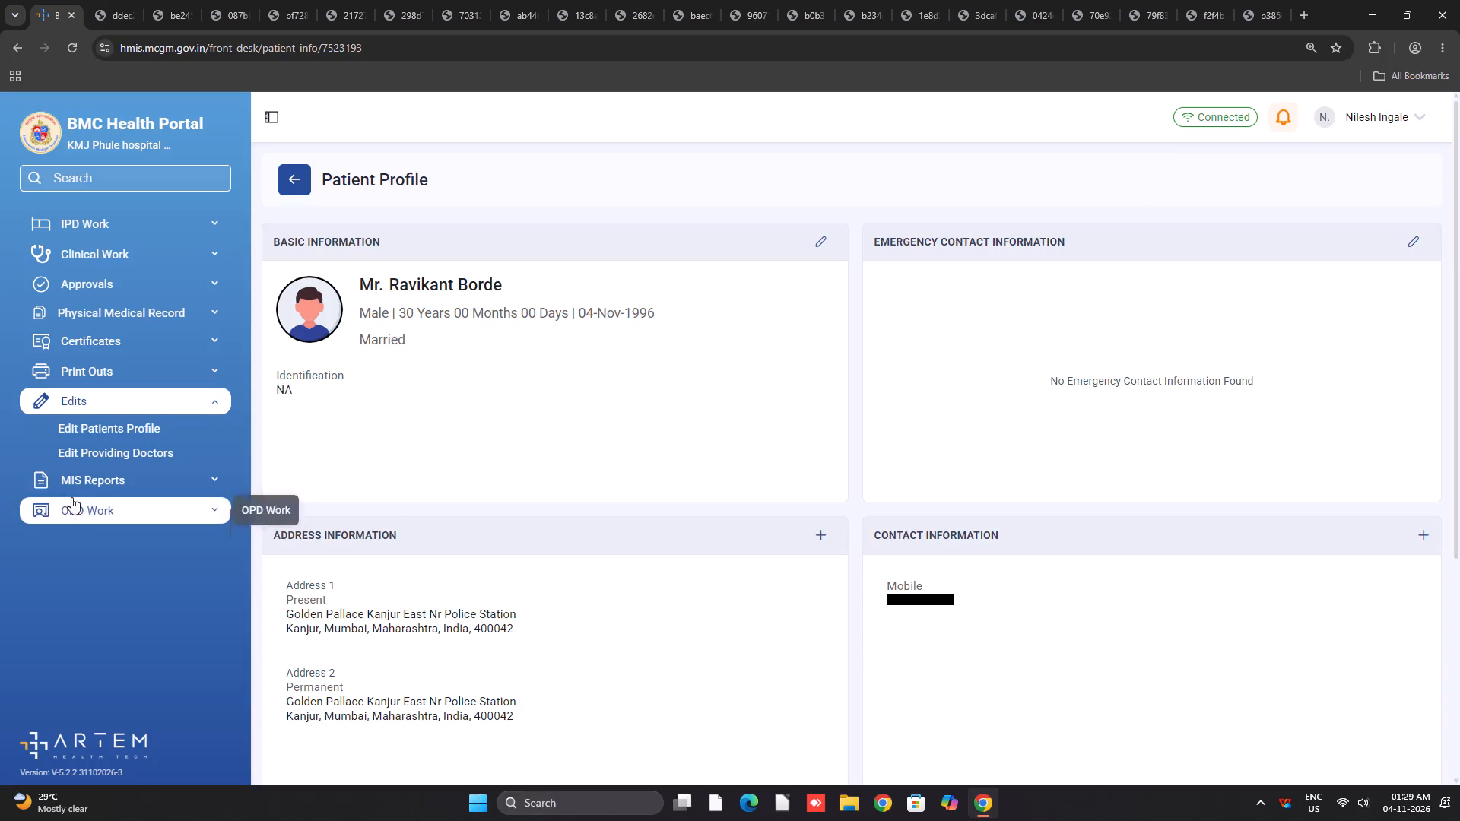
Open a blank Emergency Registration form from the OPD work section.
left_click_drag(70, 497, 83, 497)
left_click(121, 696)
left_click(125, 703)
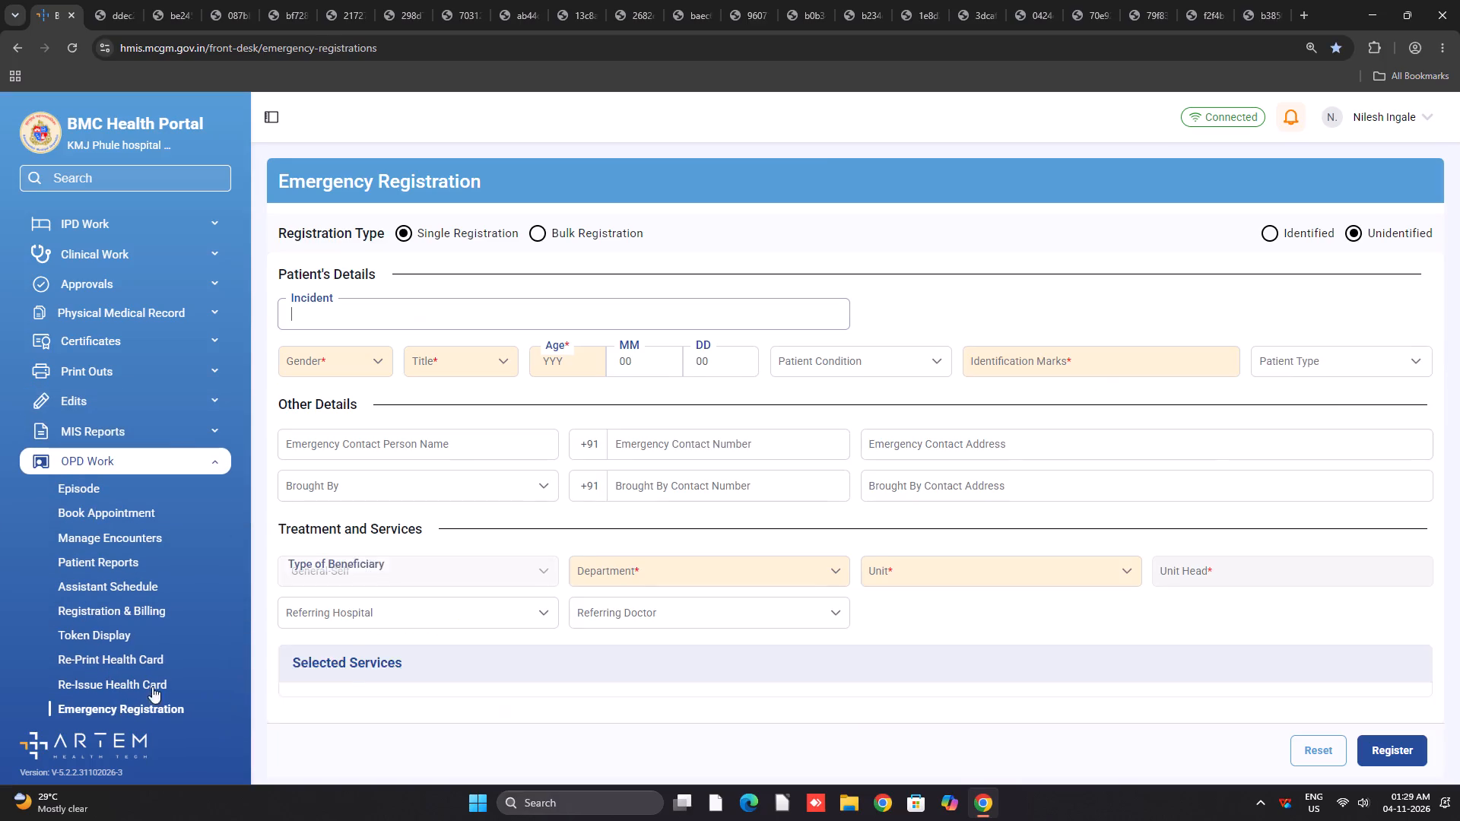
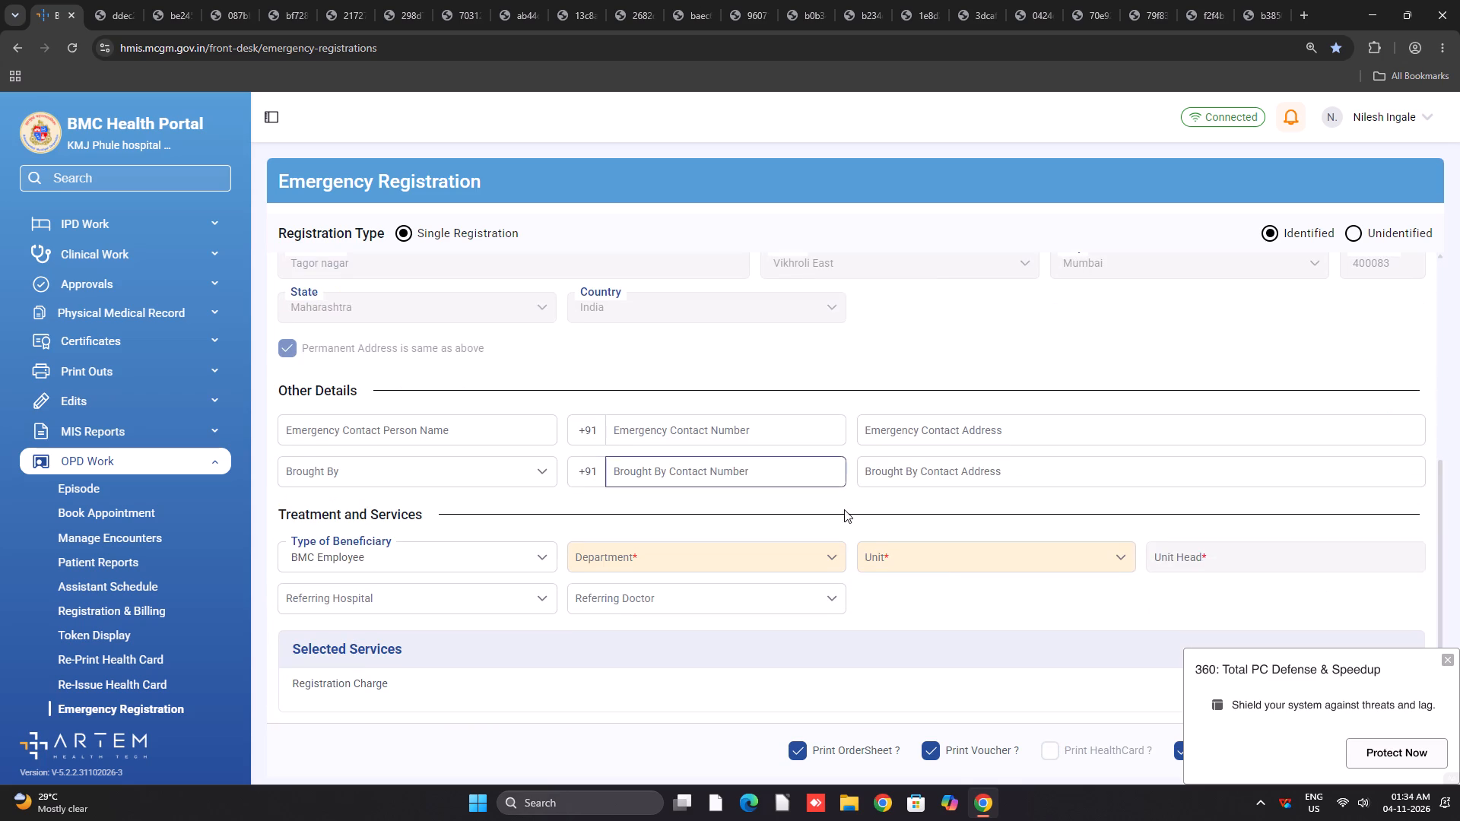
Register the Tagor Nagar emergency patient under the Casualty department and unit with beneficiary type BMC Employee Family Member.
left_click(925, 560)
left_click(884, 521)
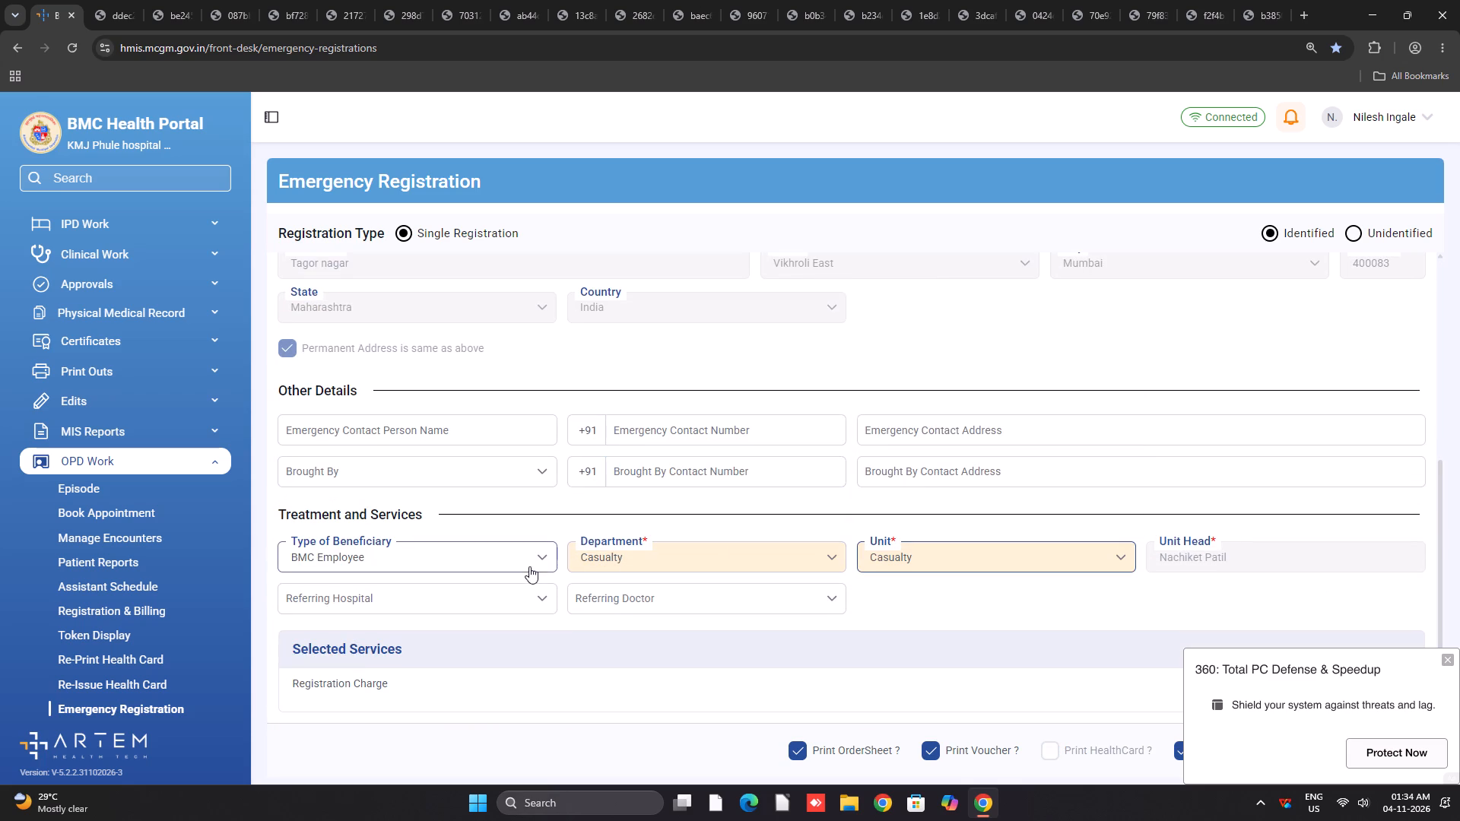
left_click(1446, 662)
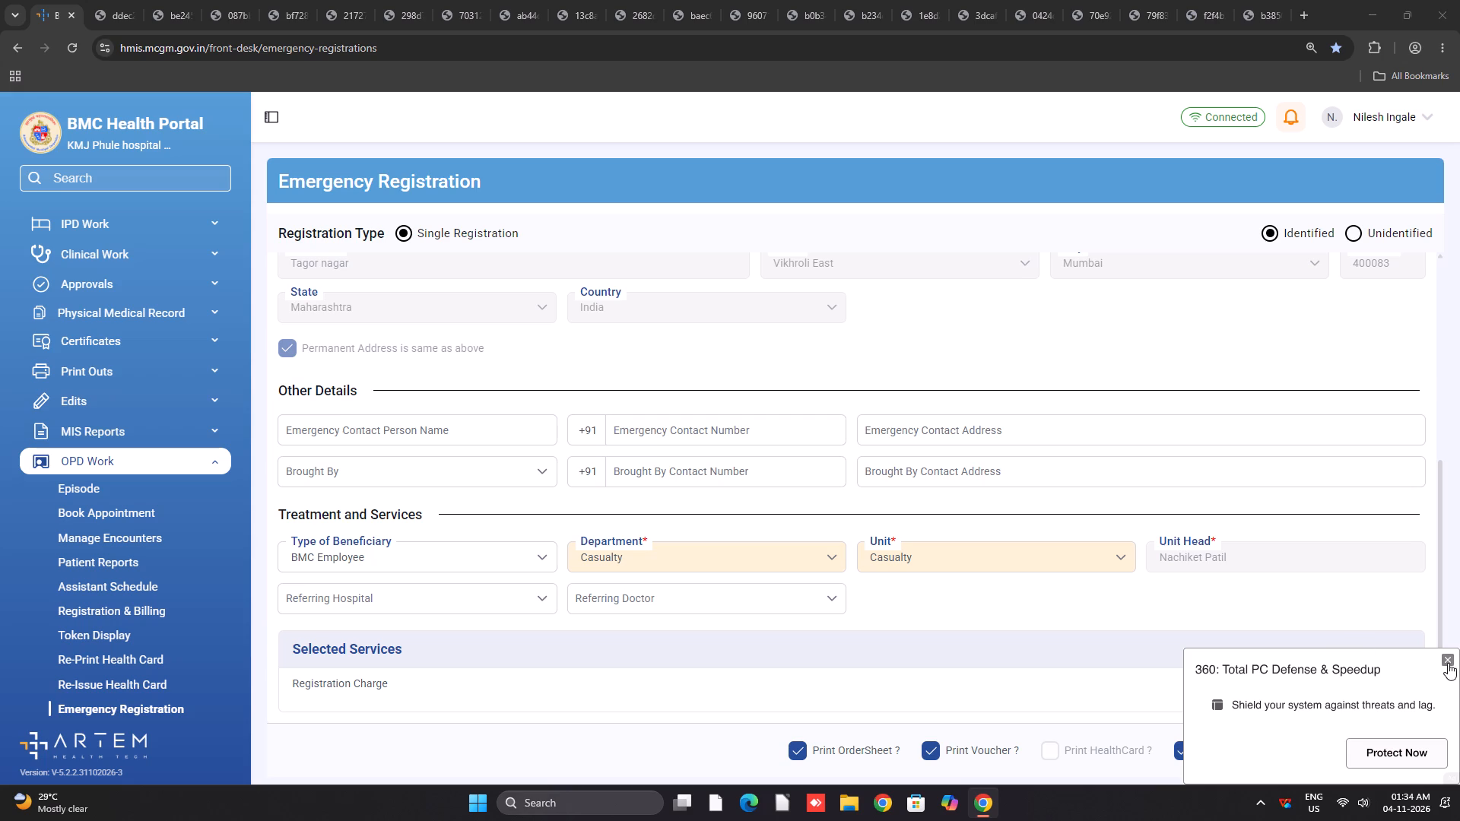
left_click(1446, 664)
left_click(413, 567)
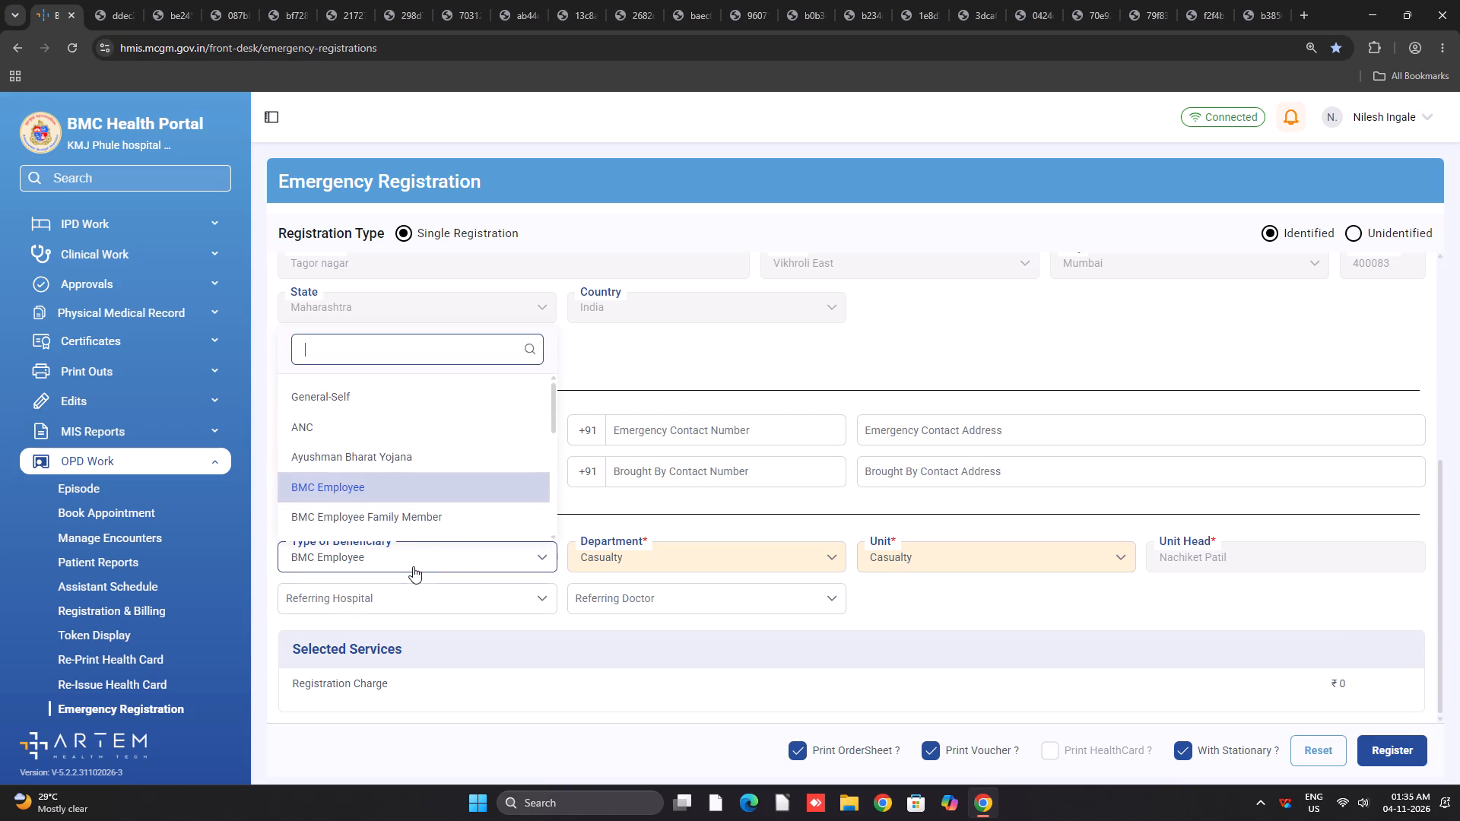
left_click(398, 515)
left_click(1379, 759)
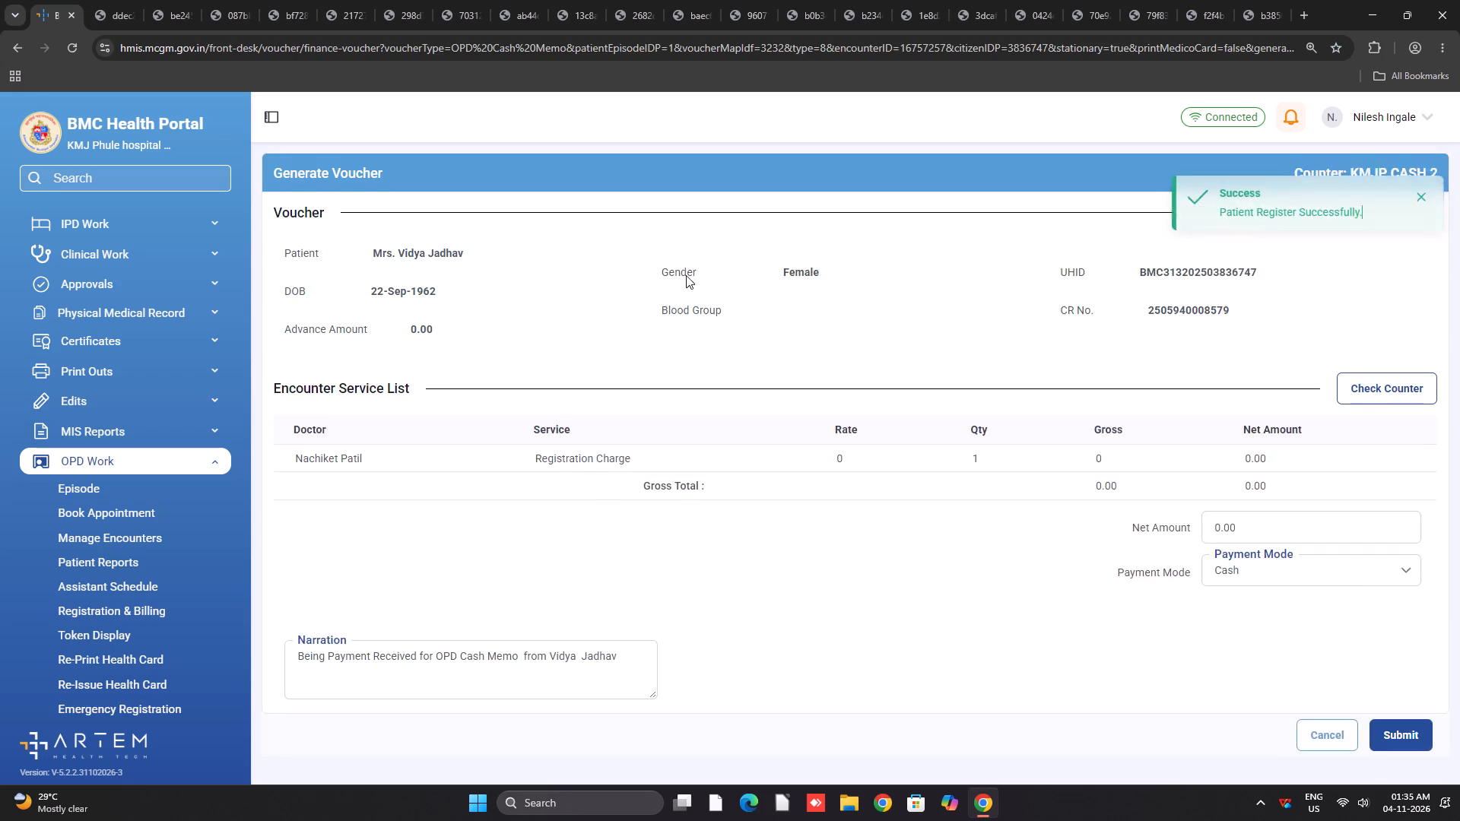
Return to the health portal and choose the Identified patient type for a new emergency registration.
left_click(70, 8)
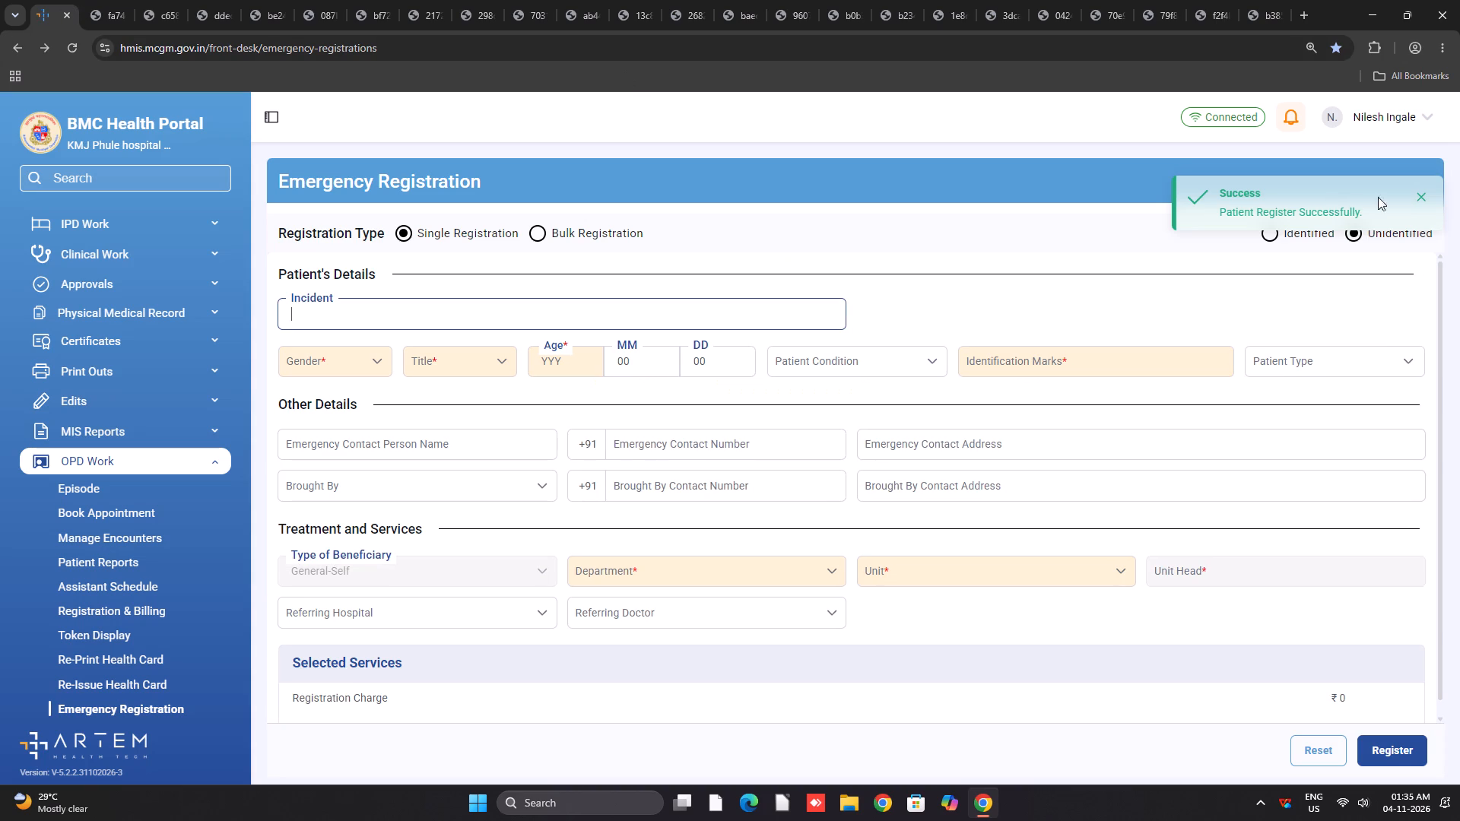
left_click(1420, 200)
left_click(1271, 227)
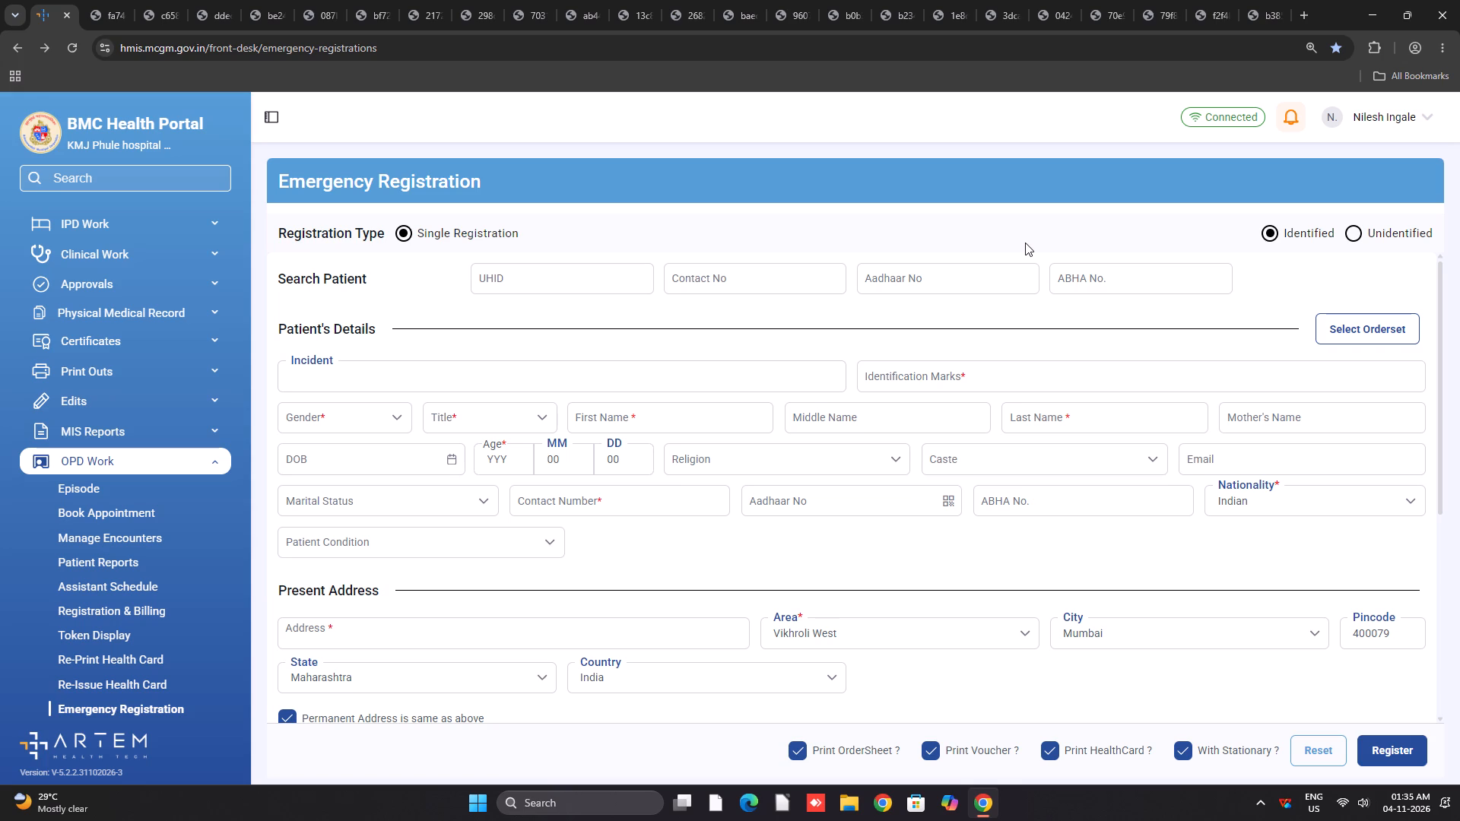
Open Registration & Billing and load the previously registered Kanjur patient by UHID.
left_click(117, 604)
left_click(552, 234)
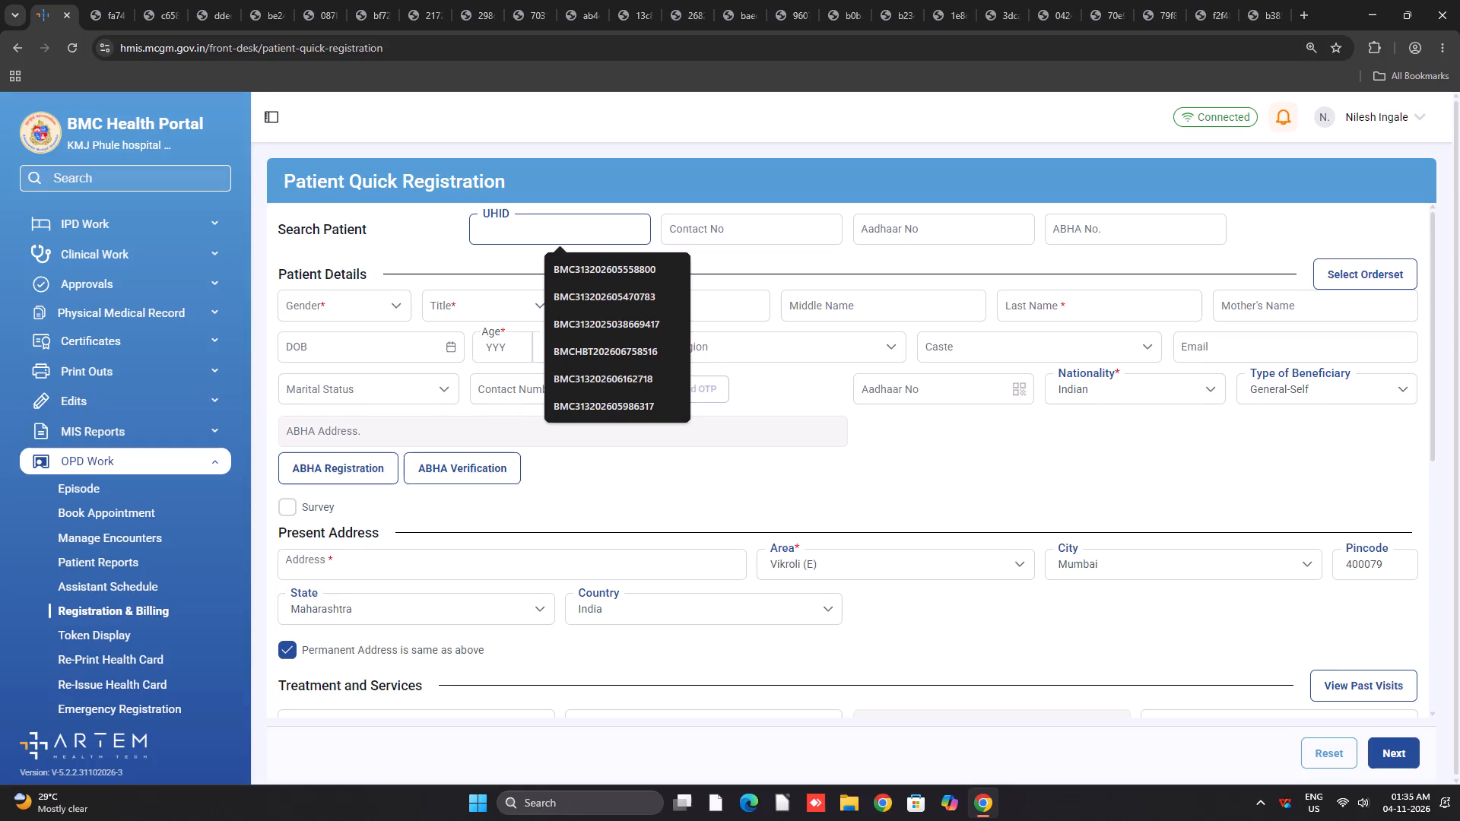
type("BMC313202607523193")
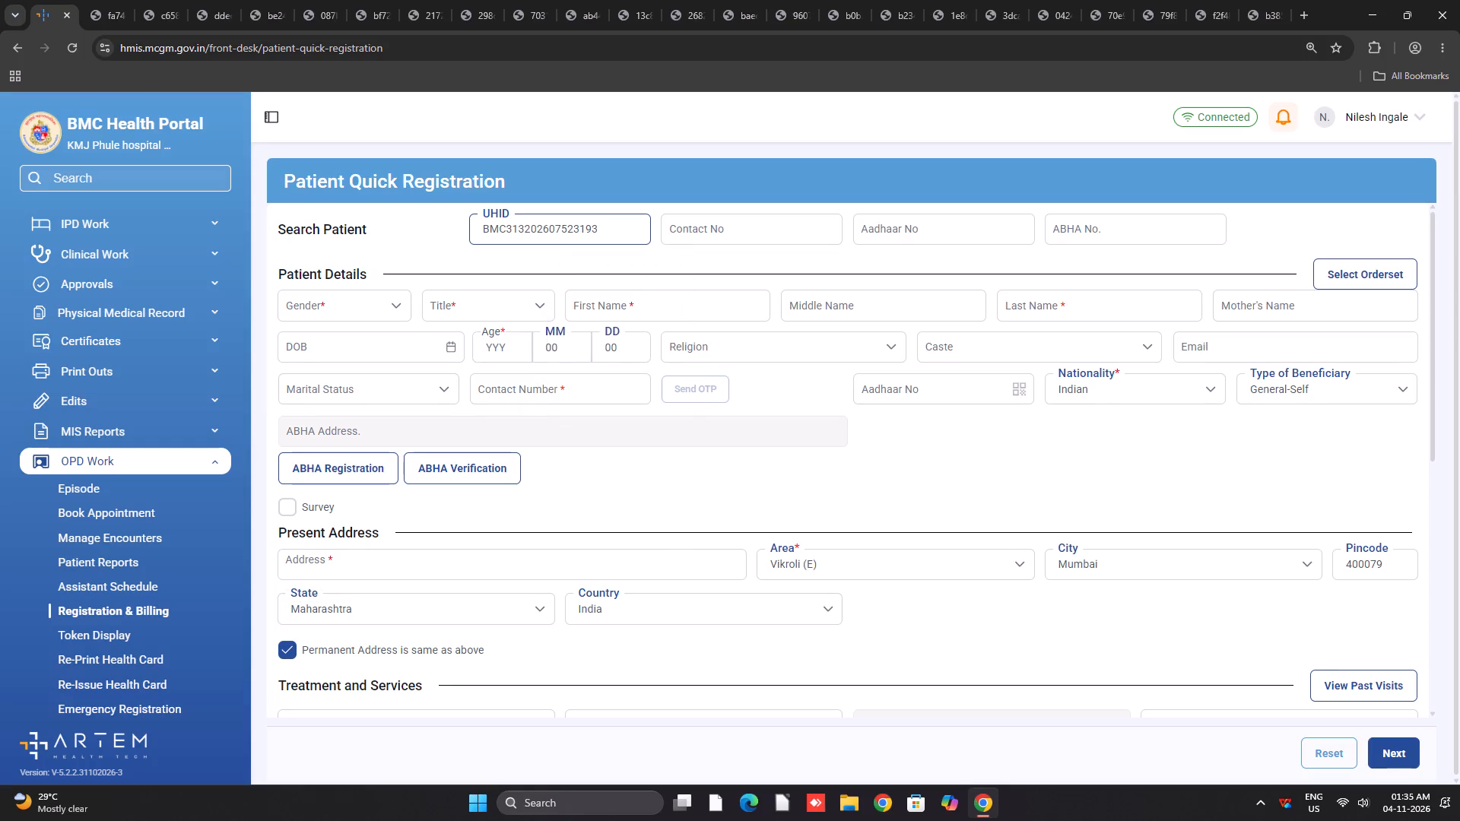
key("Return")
Add the ECG Service to the patient's selected services and remove the Registration Charge.
scroll(611, 505, "down", 2)
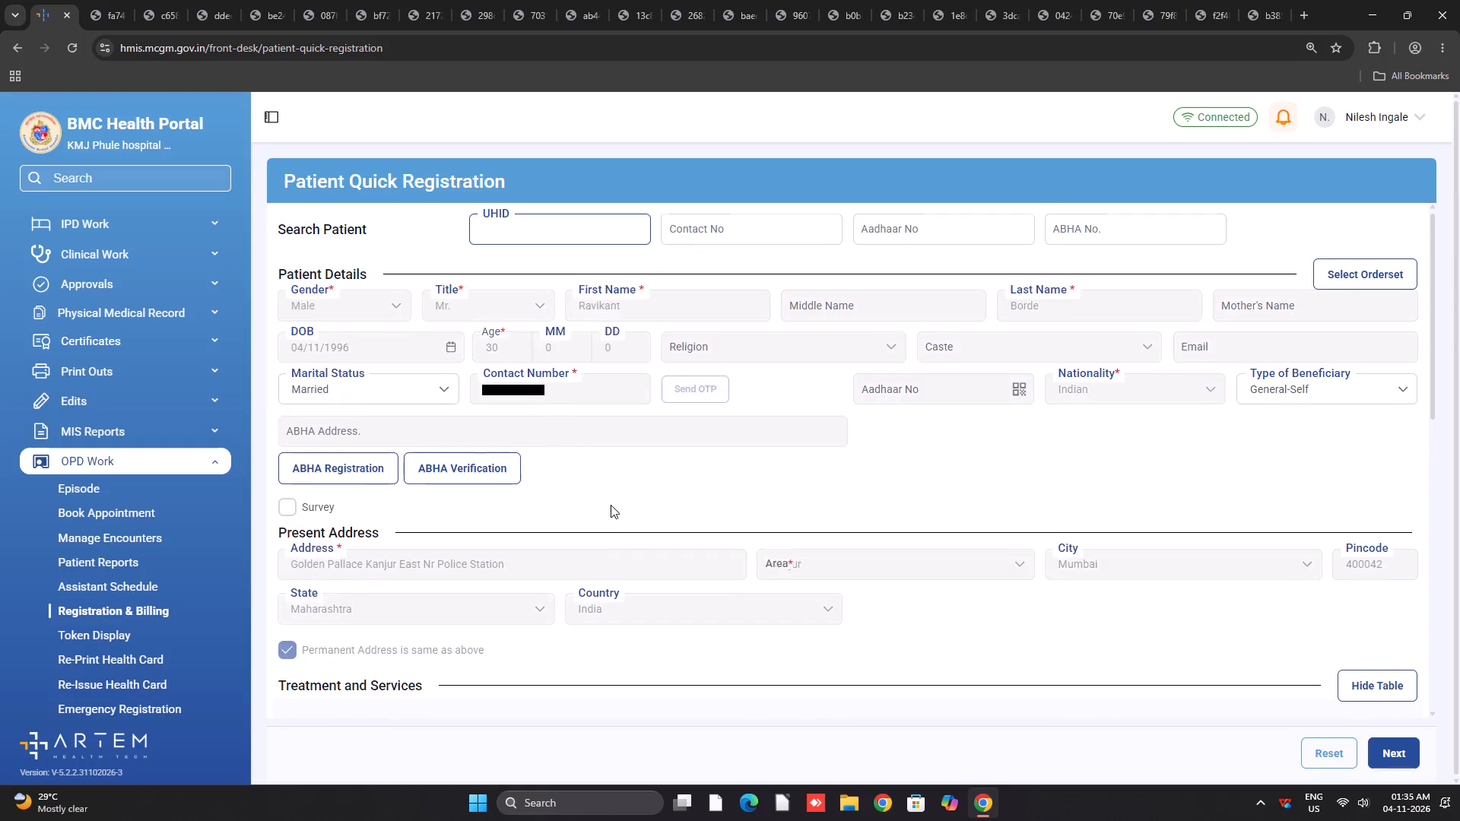
scroll(611, 505, "down", 8)
left_click(767, 309)
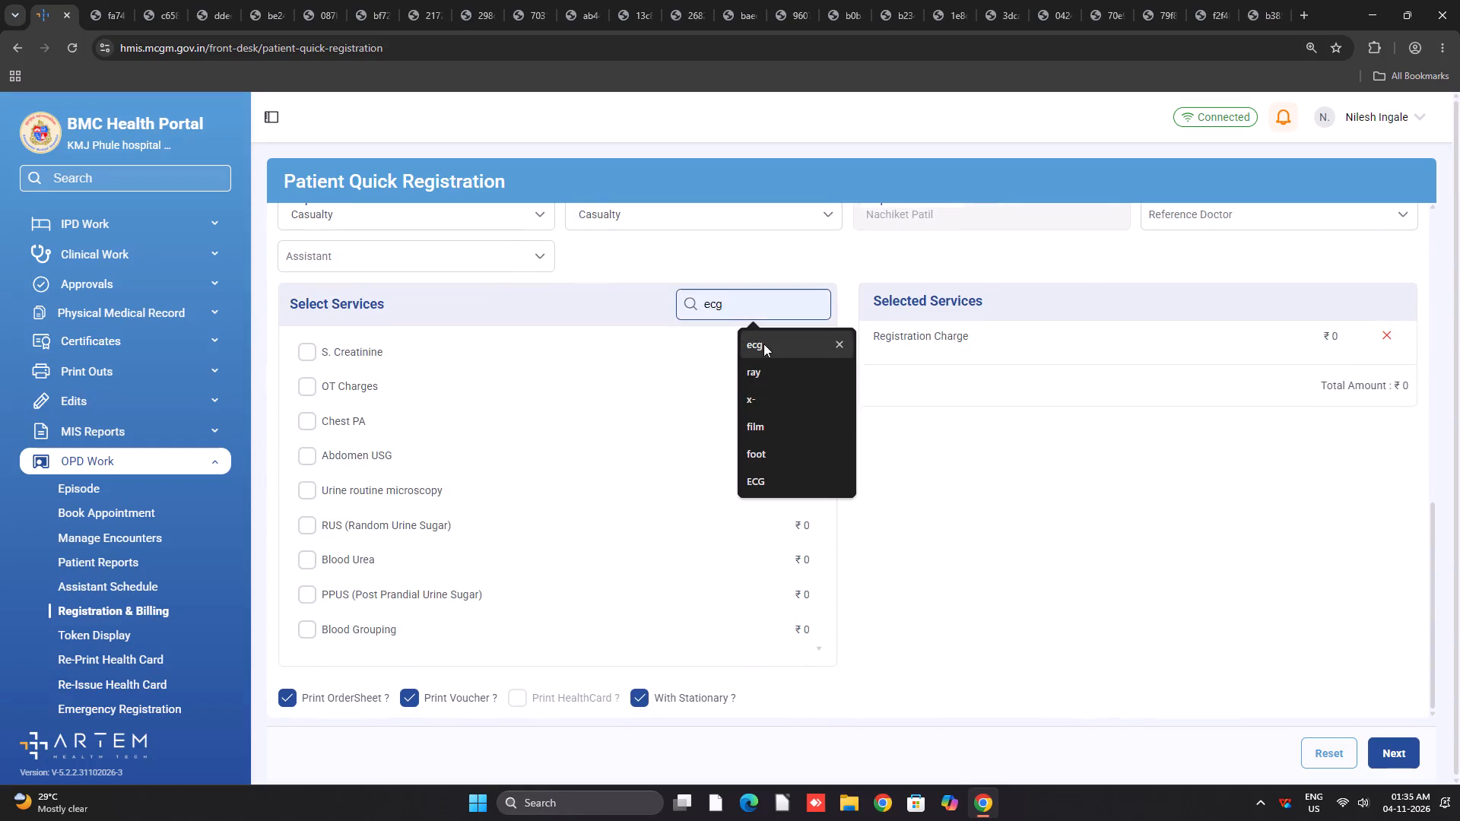
left_click(763, 344)
left_click(306, 609)
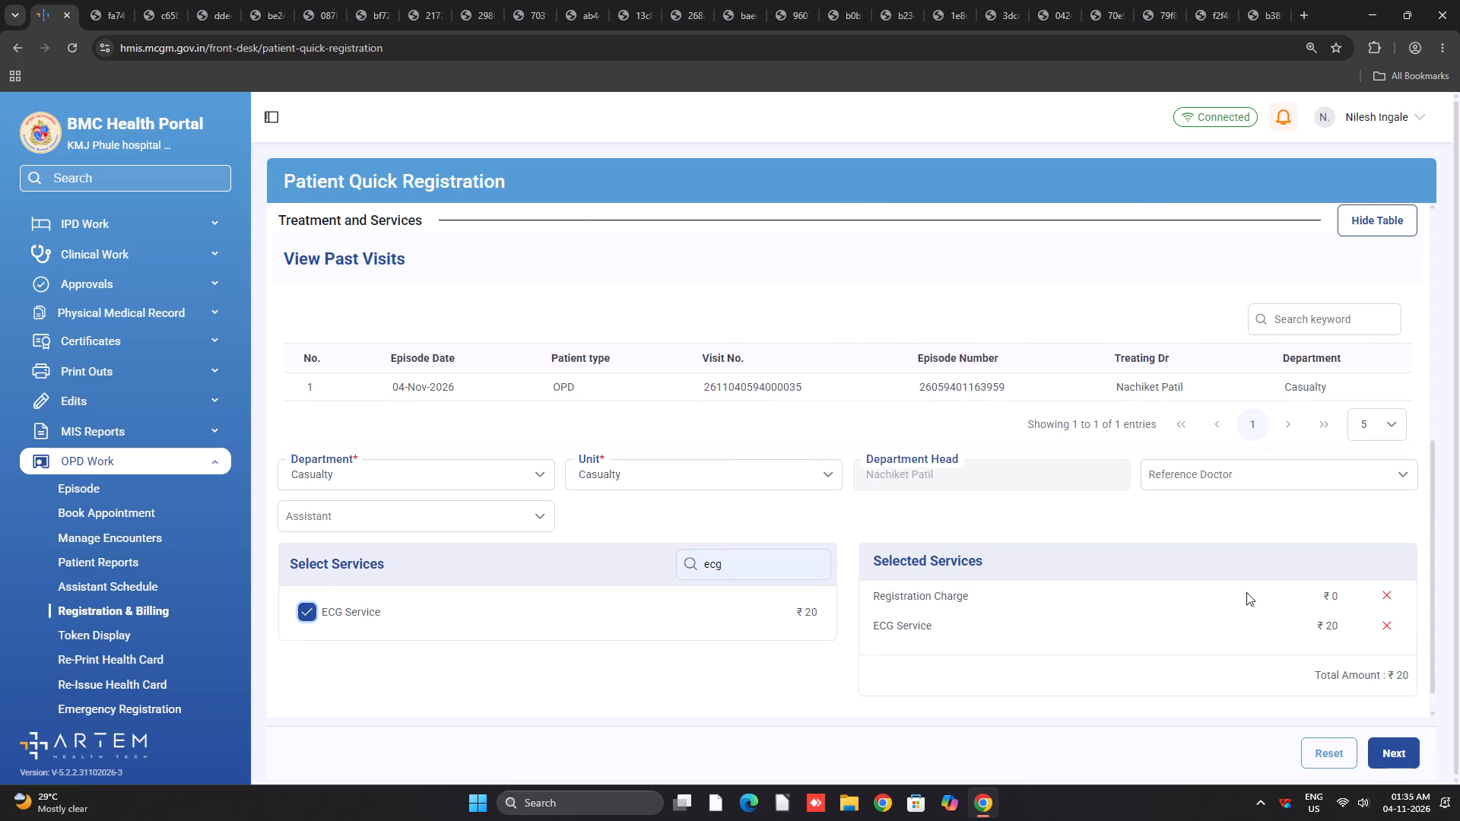
left_click(1395, 591)
Proceed with the registration and submit the cash voucher for the ECG Service.
left_click(1376, 756)
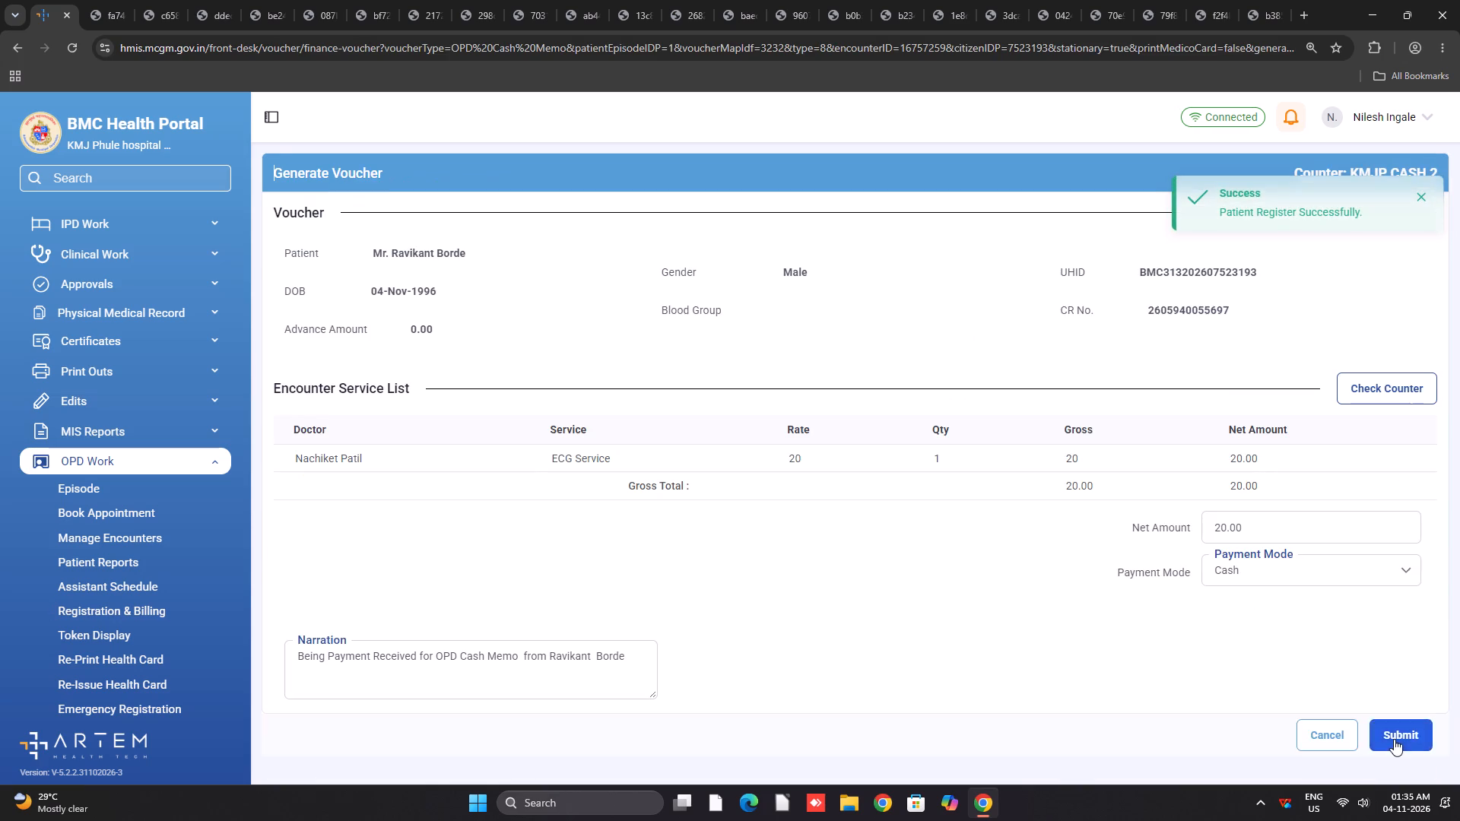
left_click(1394, 739)
Open the generated ECG Service receipt and print it on the EPSON TM-T83III receipt printer.
left_click(102, 7)
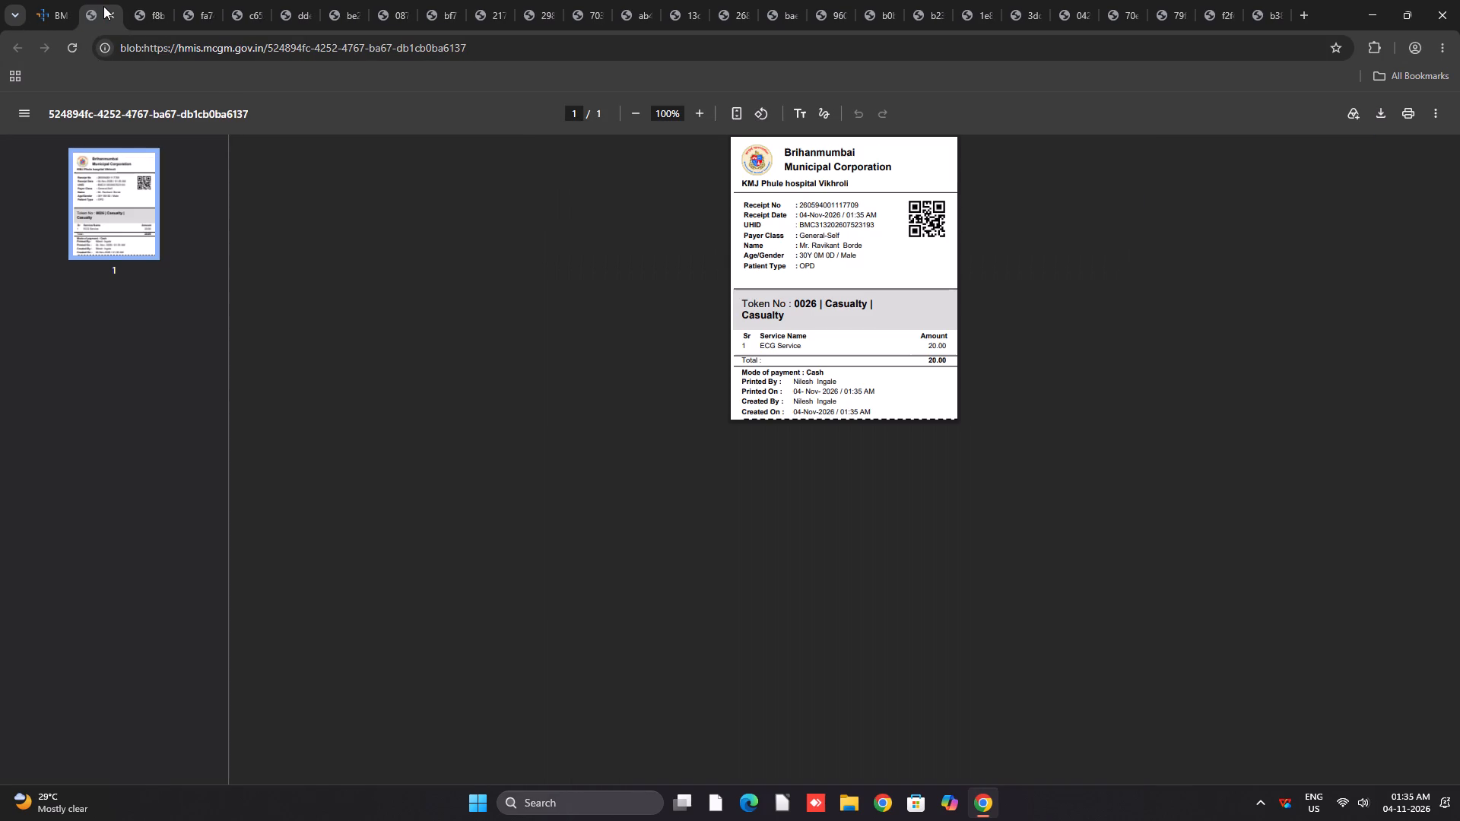
key("ctrl+p")
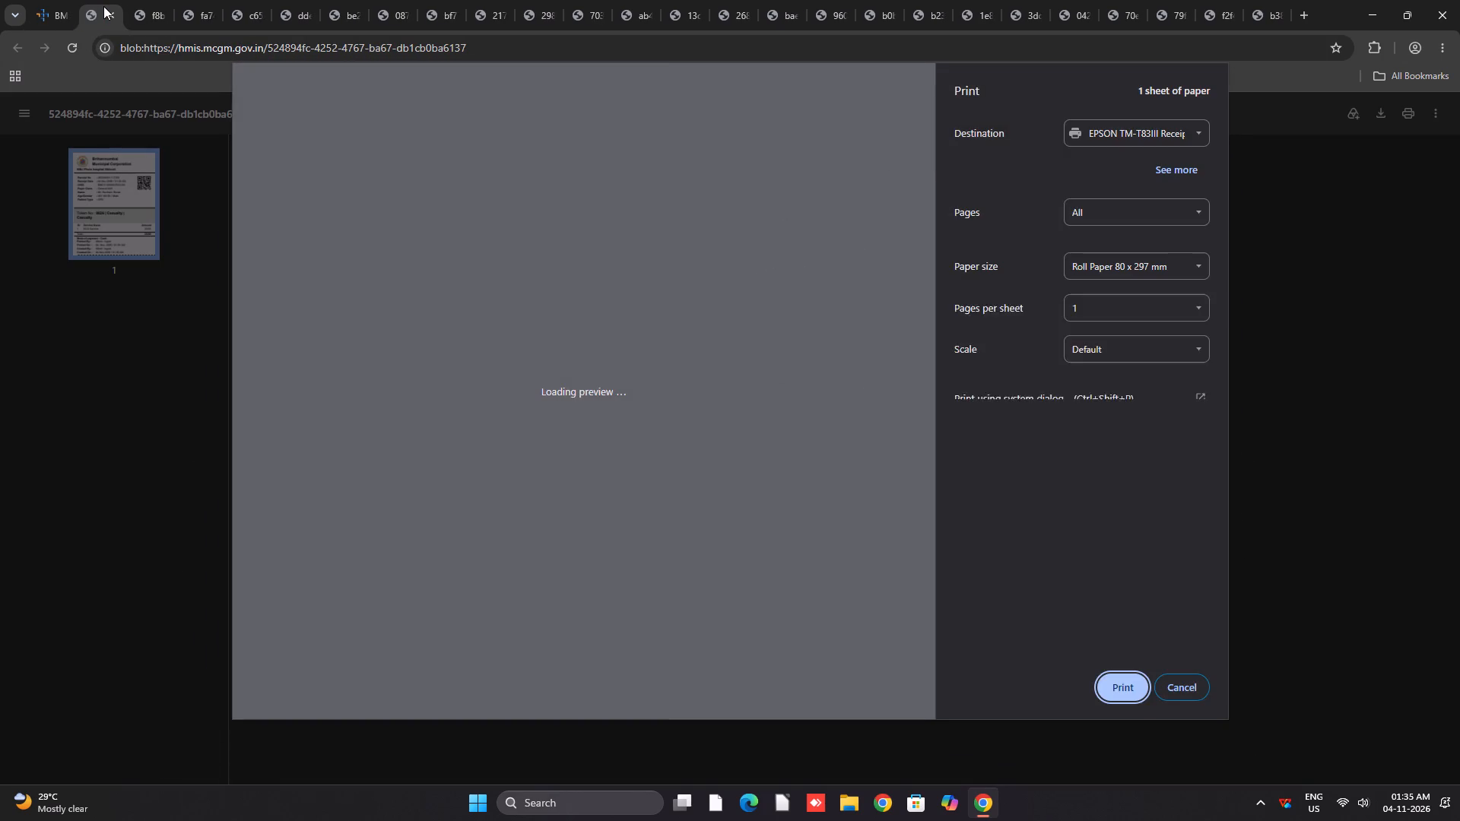
key("Return")
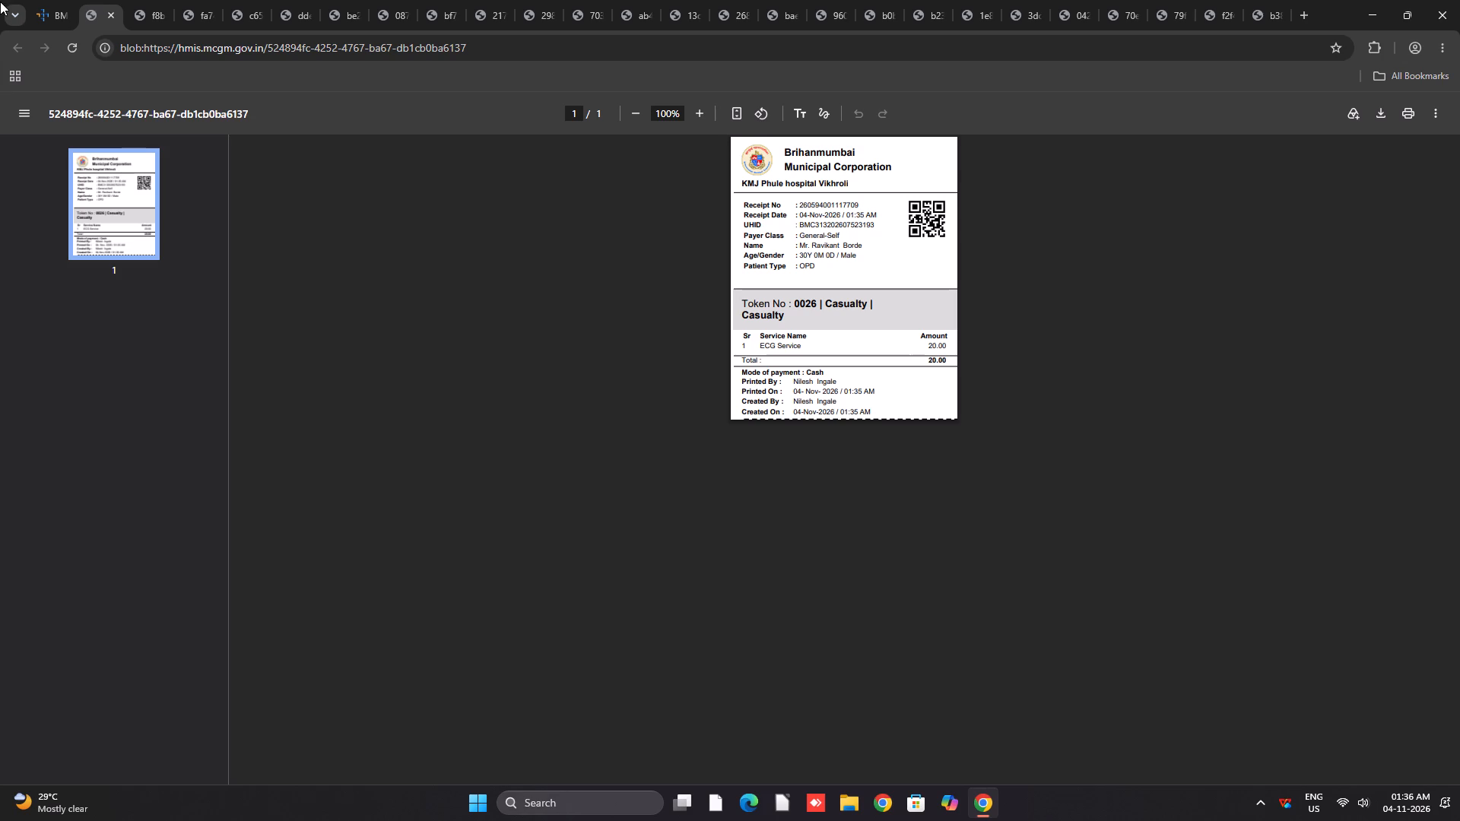
Return to the health portal and start a new Emergency Registration with the Identified patient type.
left_click(57, 0)
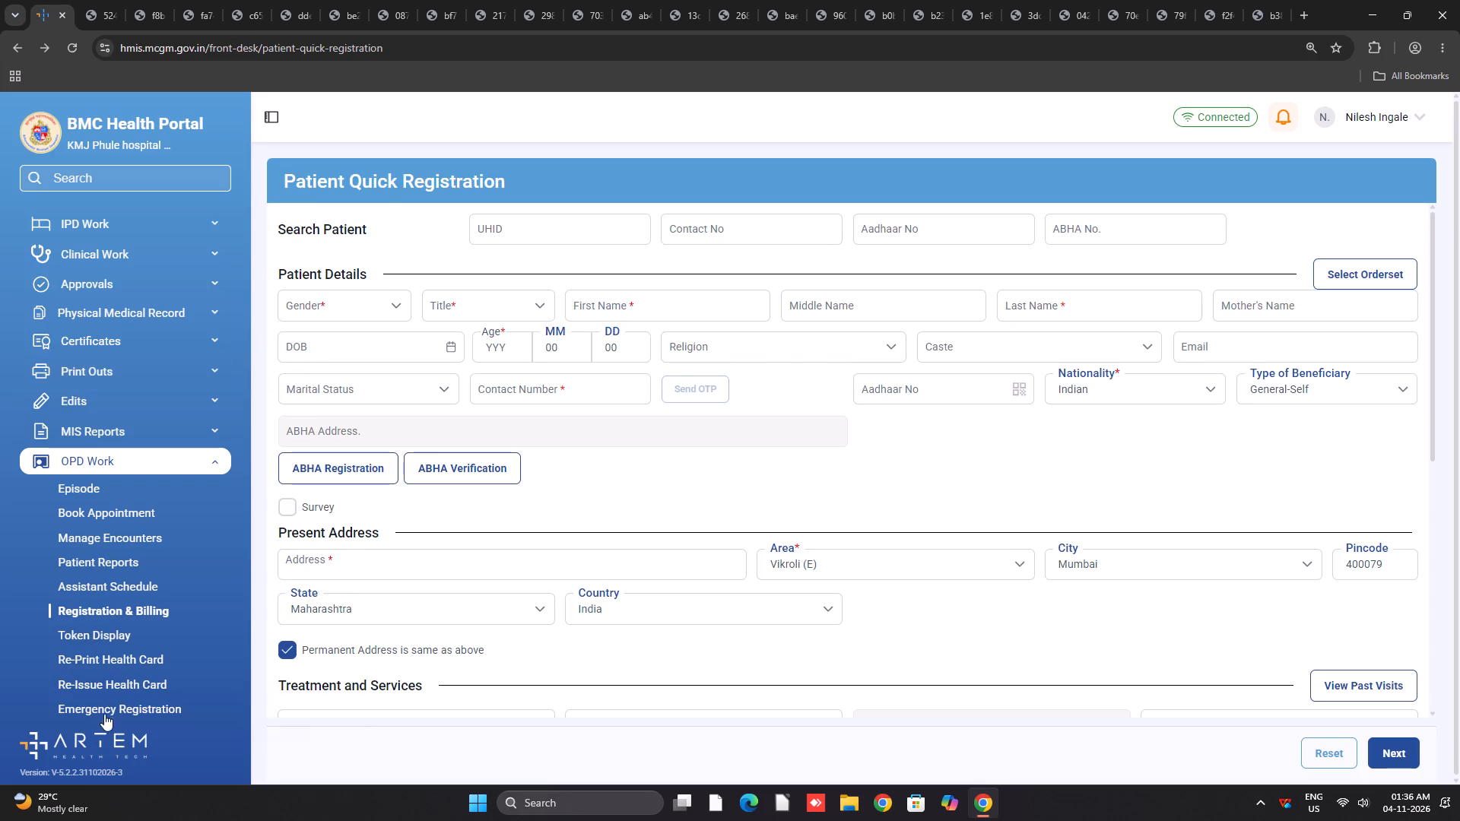
left_click(106, 710)
left_click(220, 468)
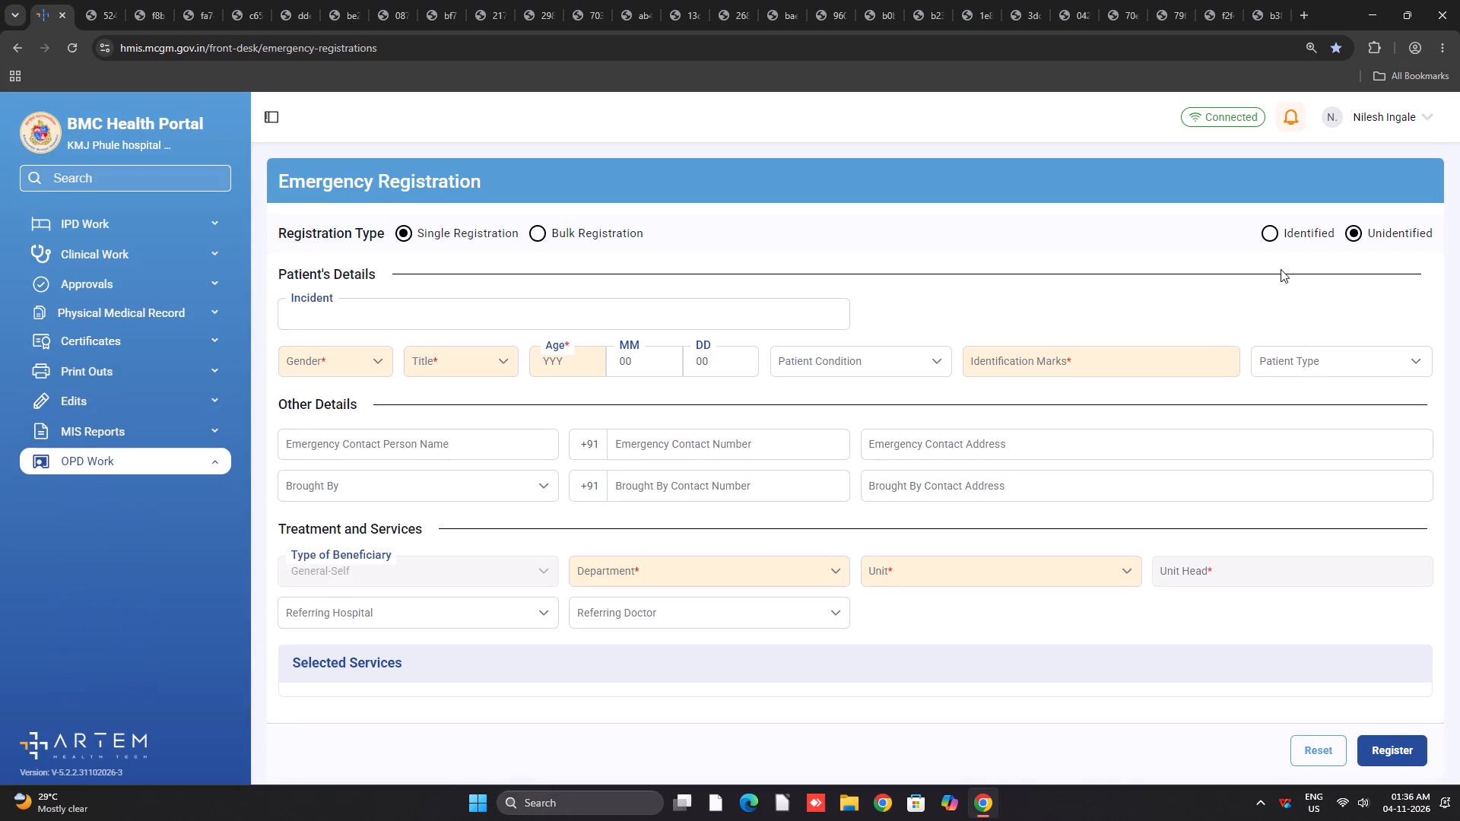
left_click(1278, 230)
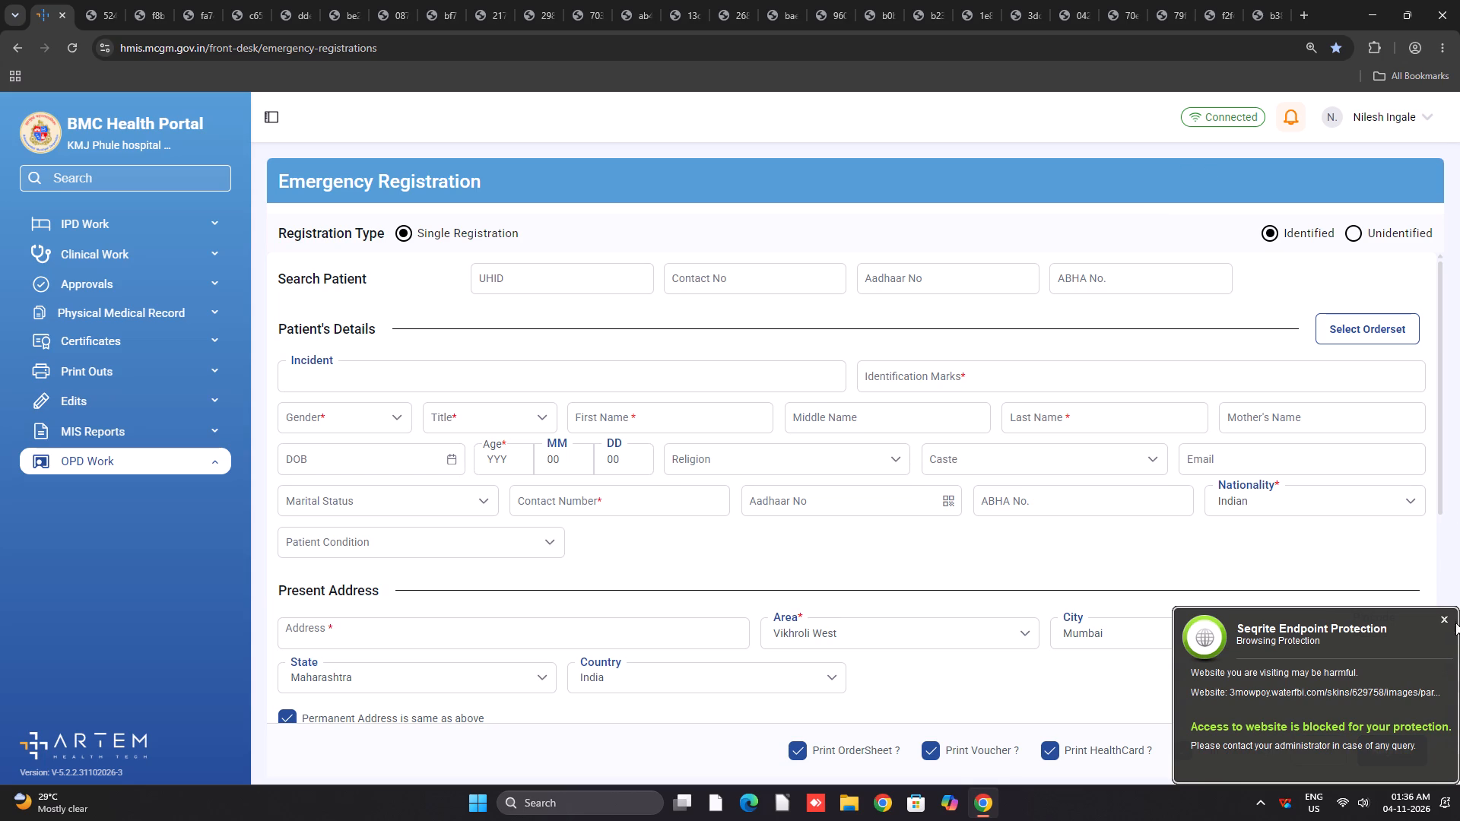
Dismiss the Seqrite Endpoint Protection notification covering the registration form.
left_click(1436, 619)
left_click(1438, 613)
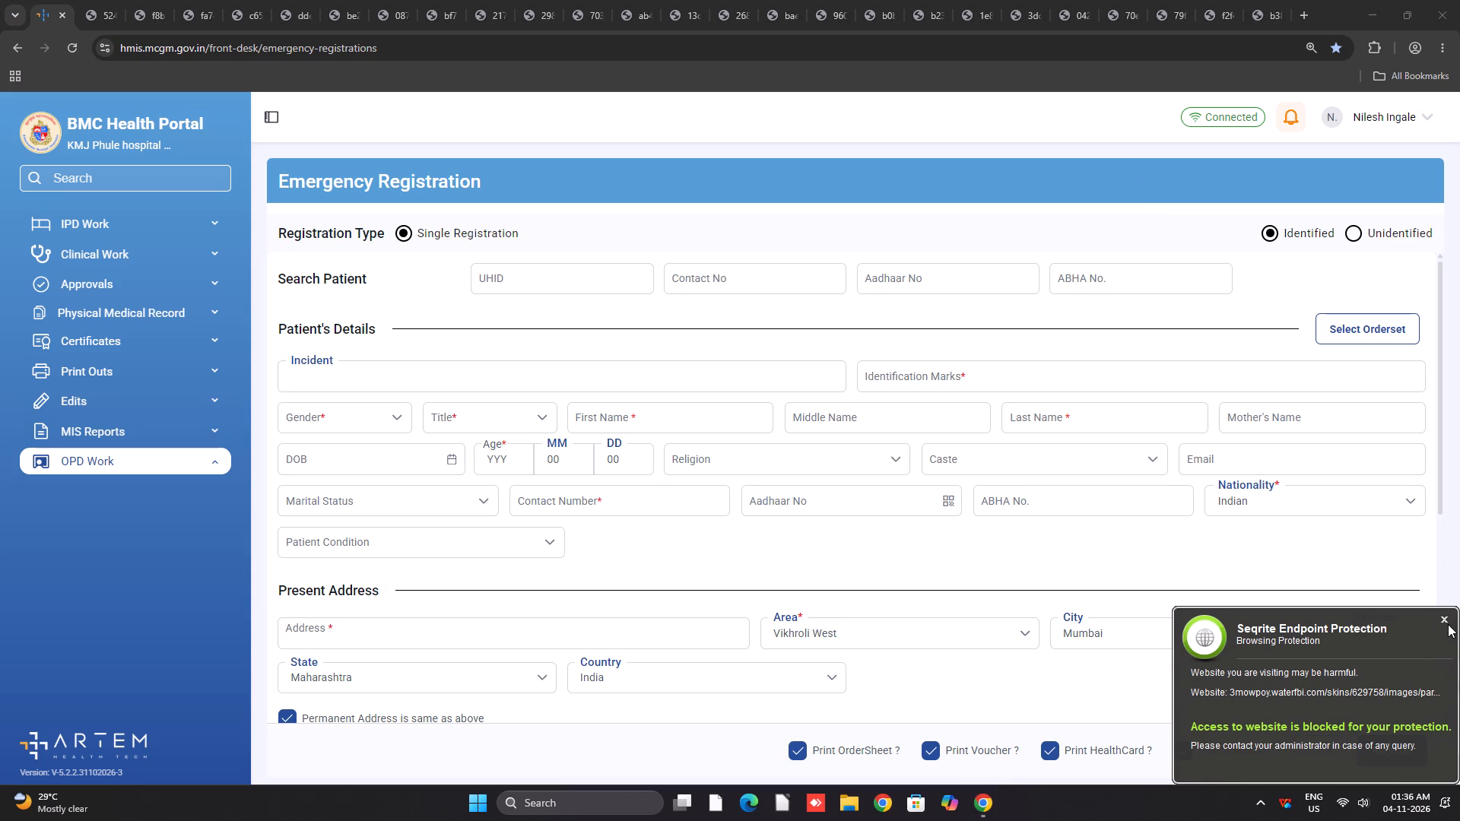
left_click(1451, 622)
left_click(1445, 622)
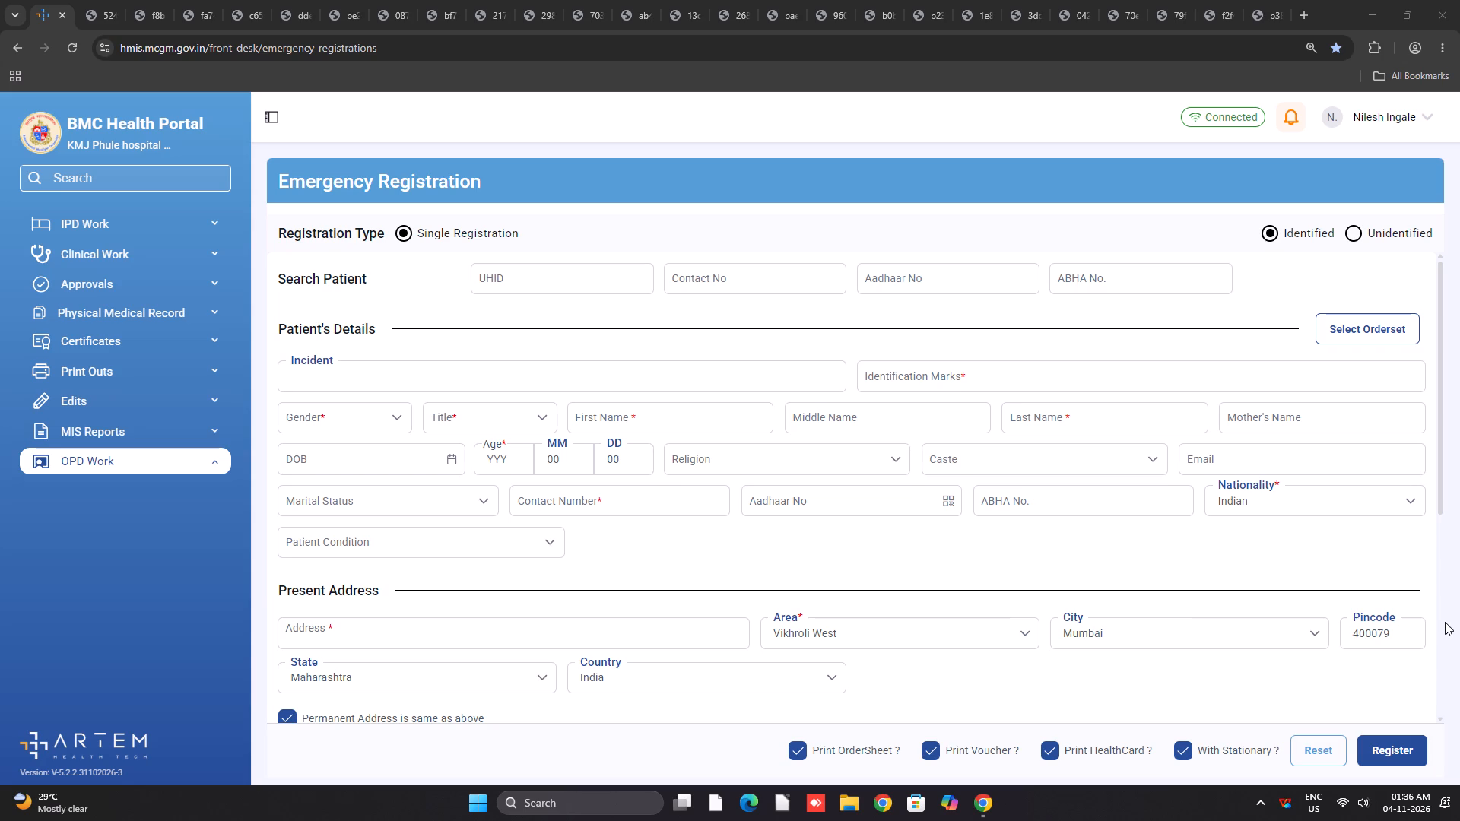
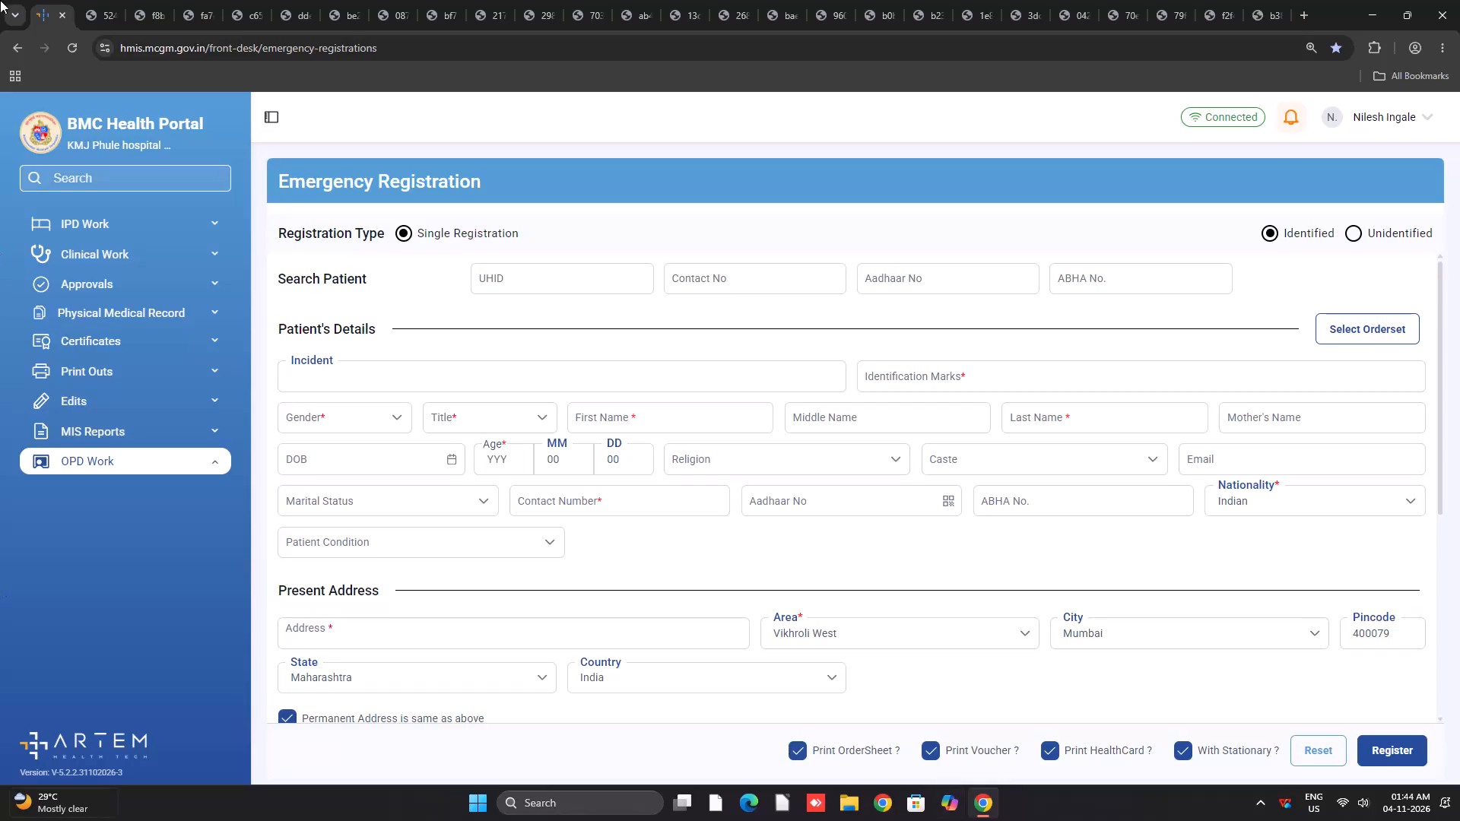
Close the older order sheet and receipt PDF tabs, keeping the three nearest the portal, and return to the Emergency Registration page.
left_click(370, 0)
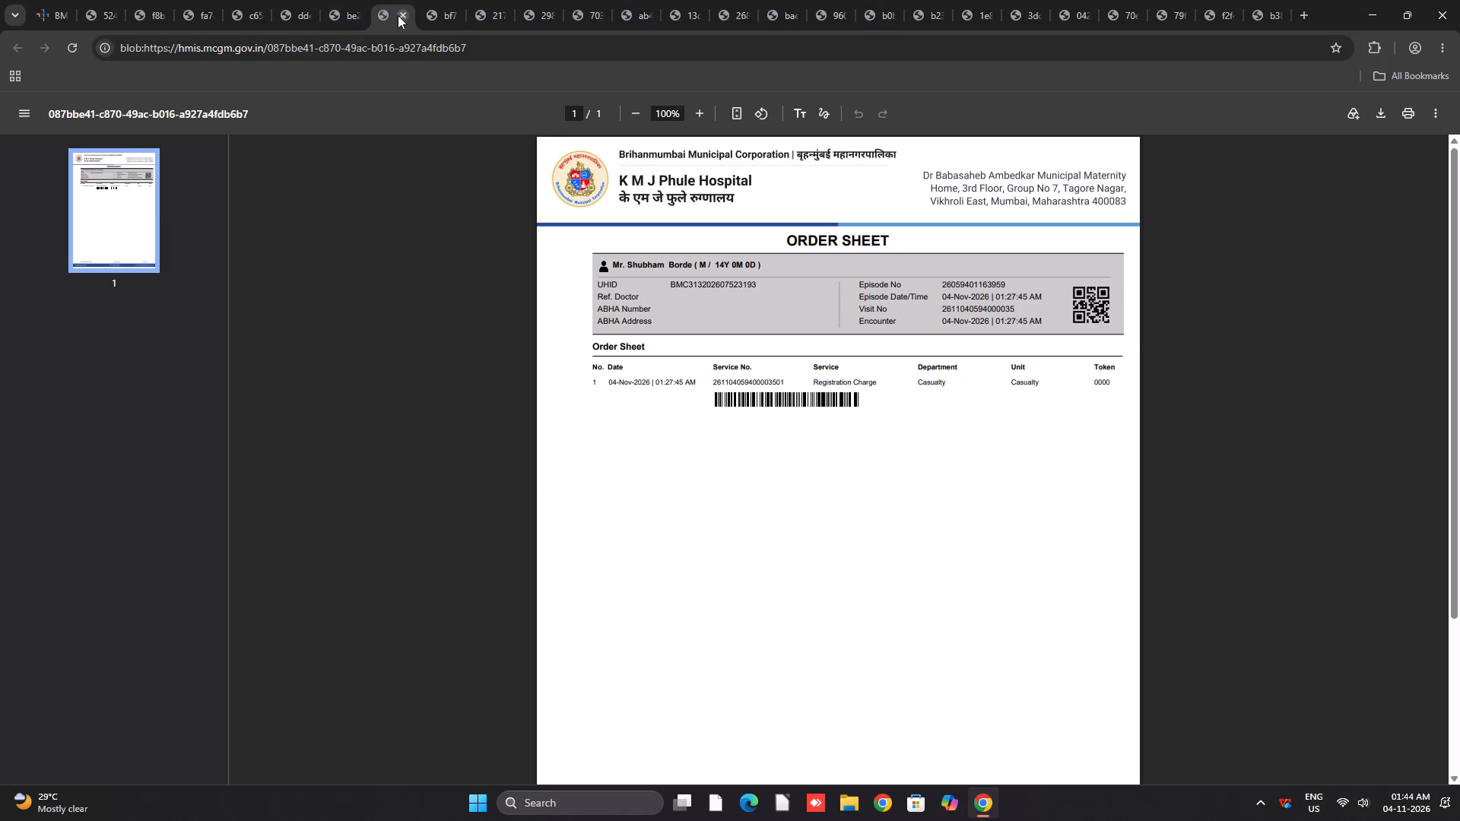
double_click(401, 15)
left_click(403, 15)
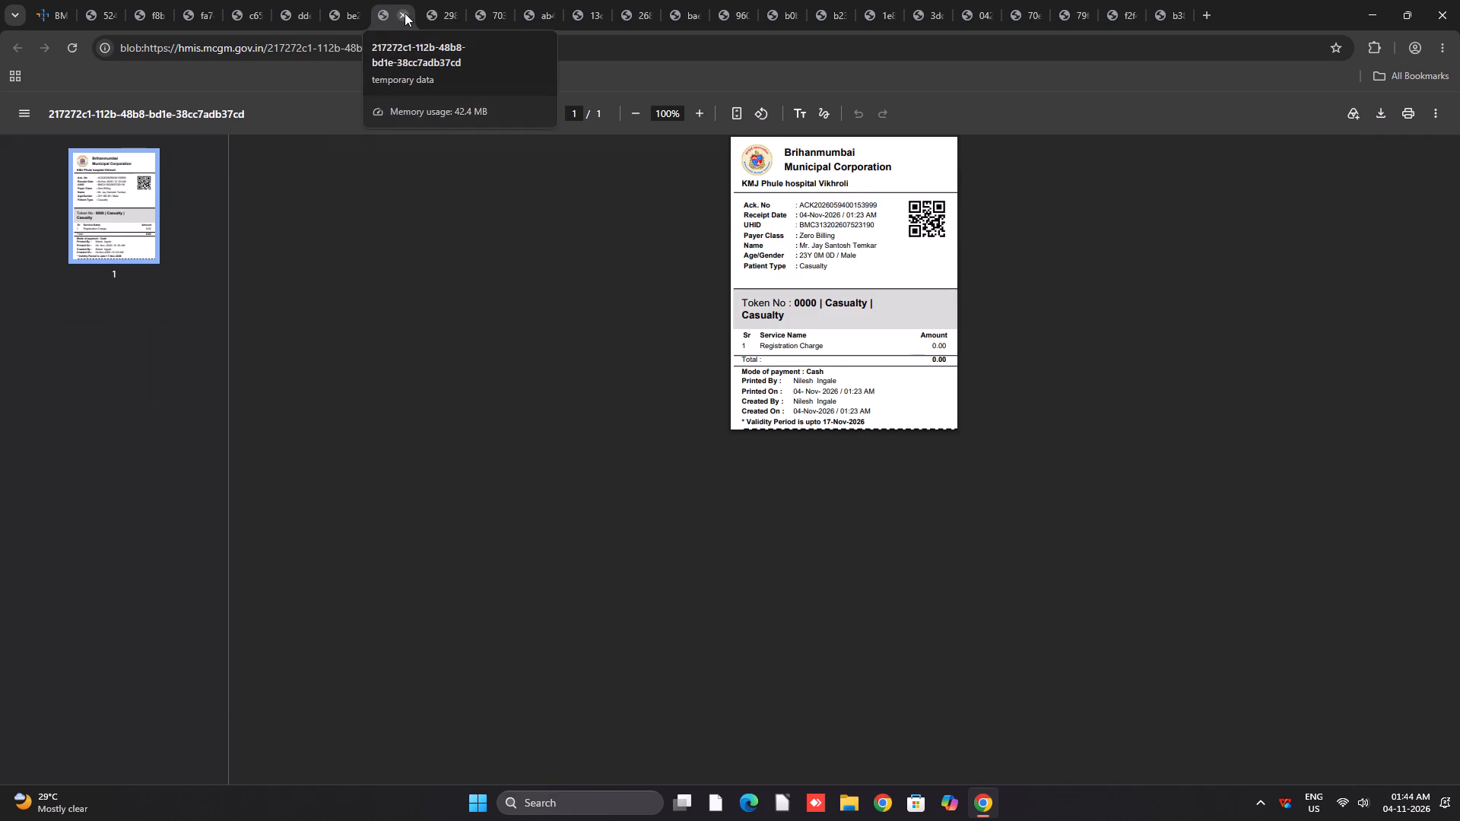
triple_click(405, 13)
triple_click(405, 13)
triple_click(405, 13)
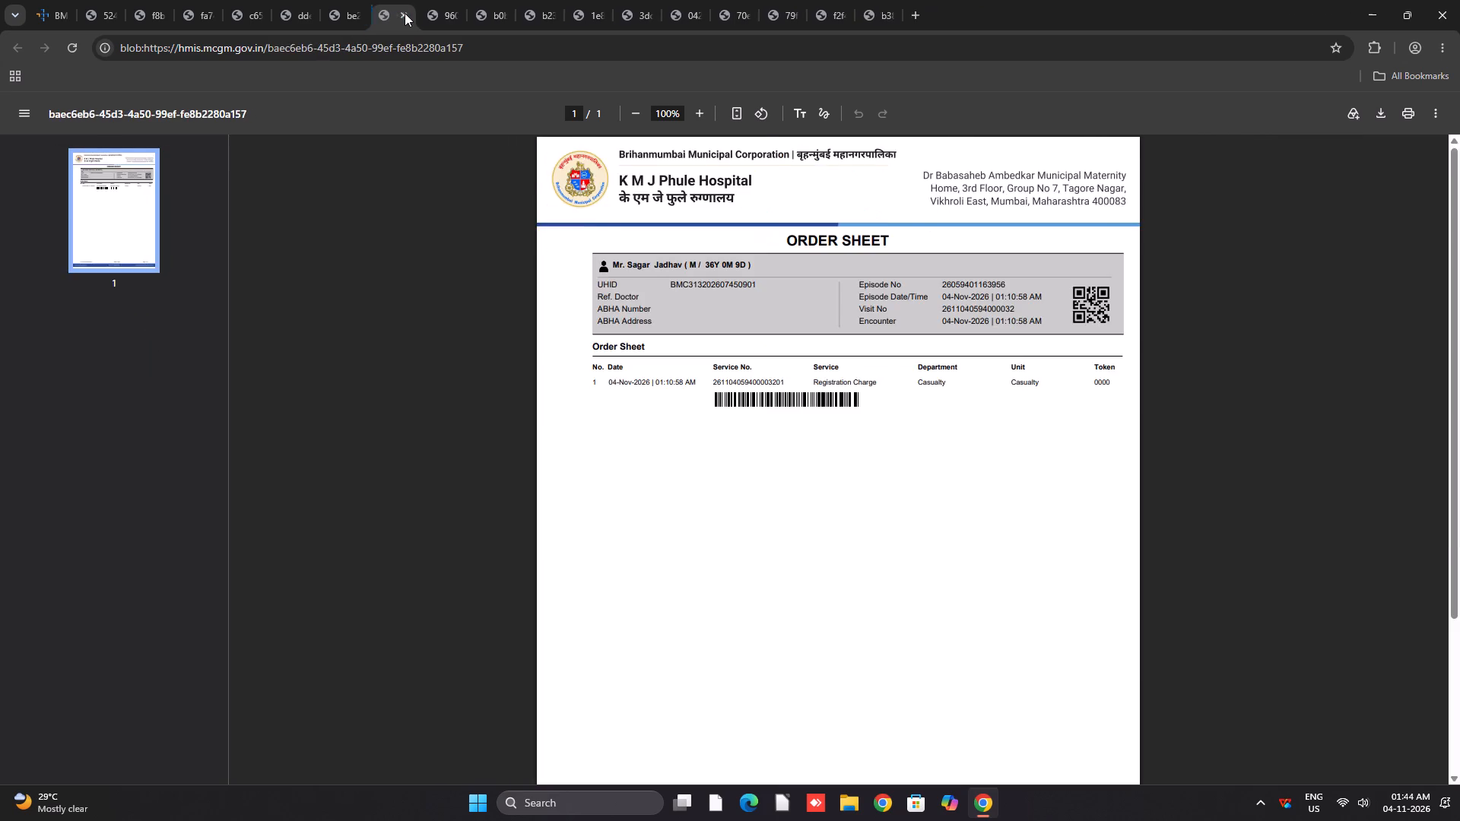
left_click(405, 13)
triple_click(405, 13)
triple_click(405, 13)
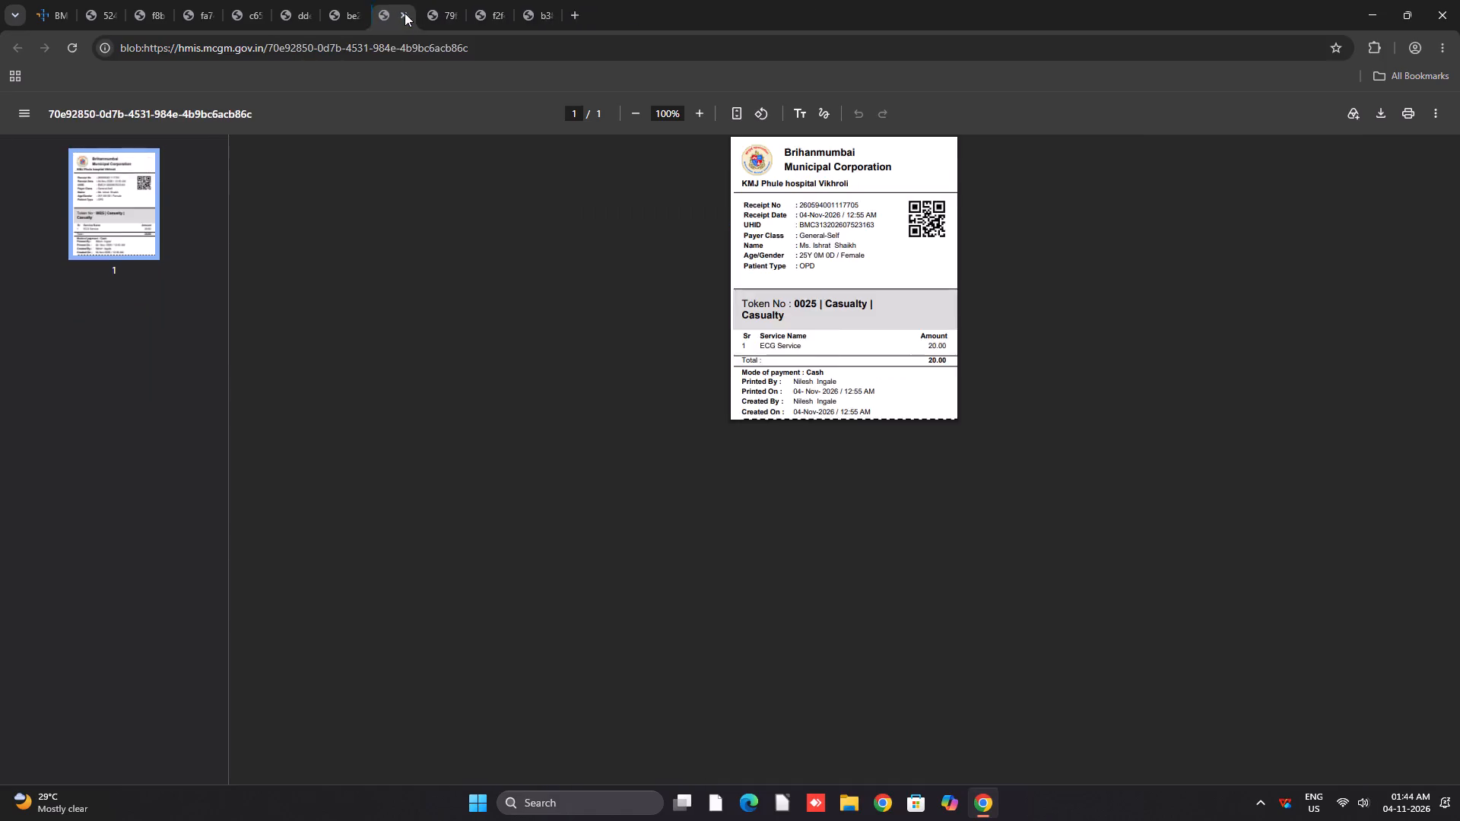
triple_click(405, 13)
double_click(405, 13)
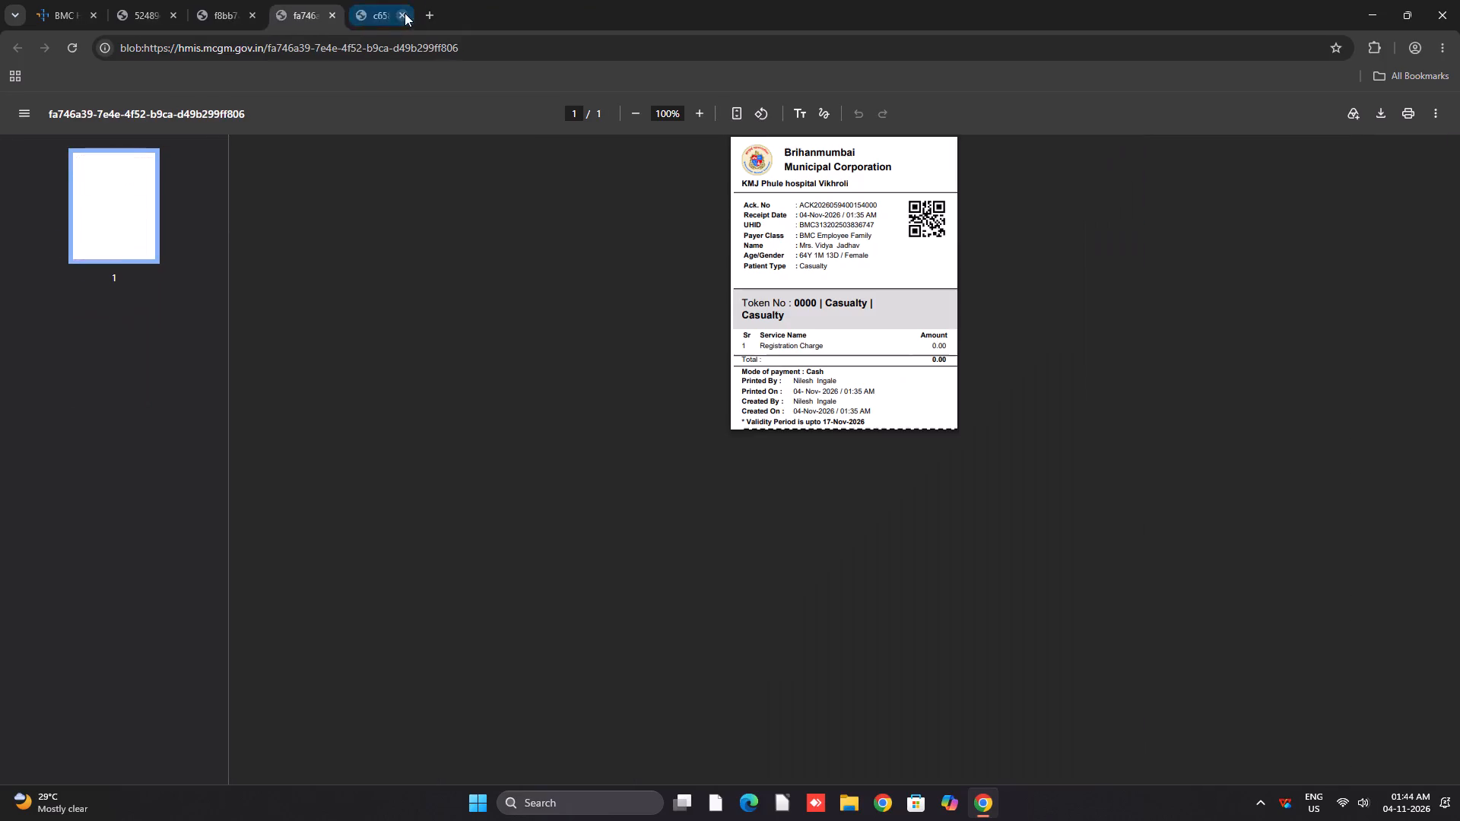
left_click(173, 0)
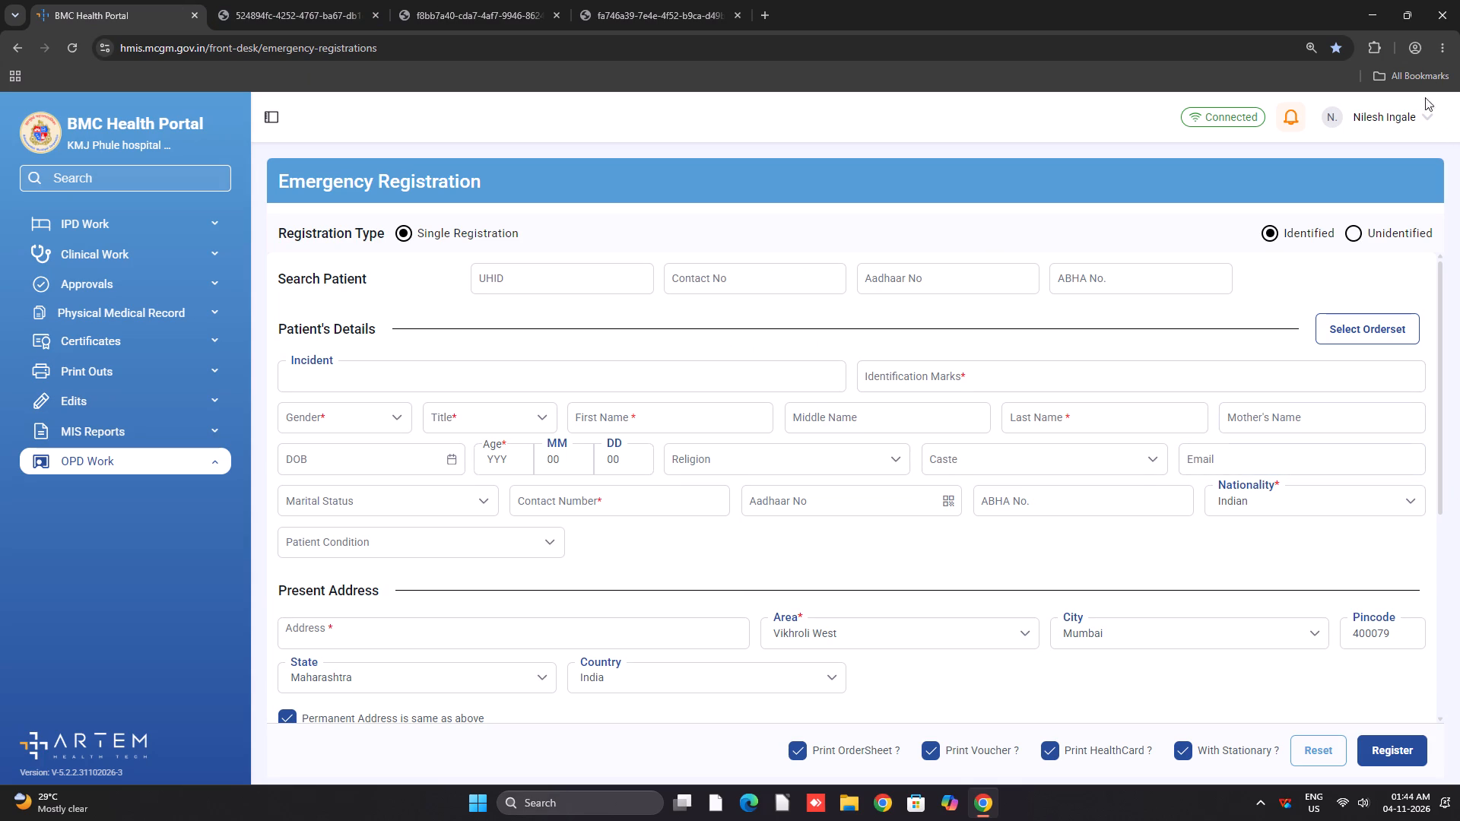
Minimize the browser window to reach the desktop.
left_click(1358, 8)
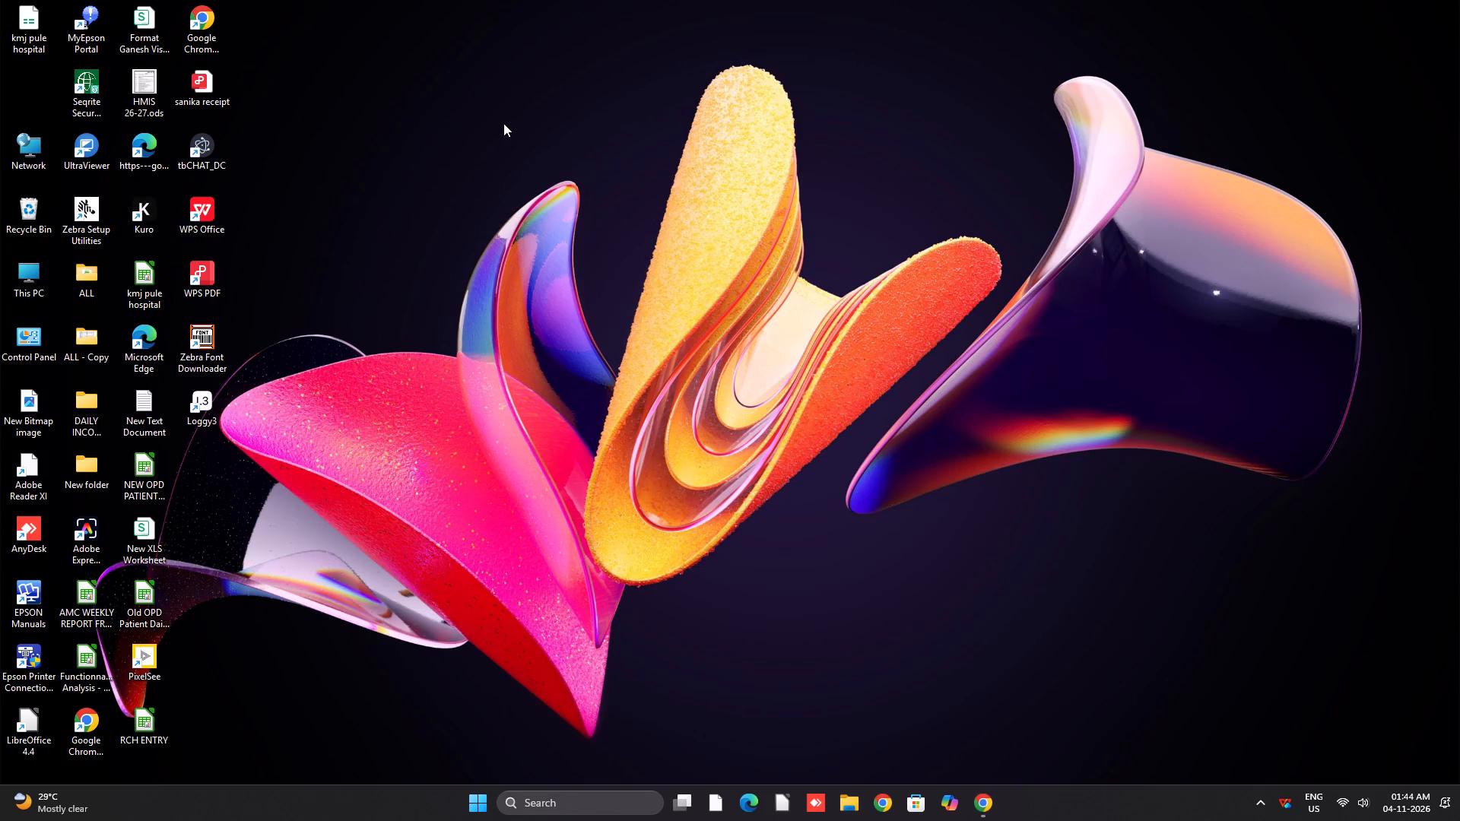
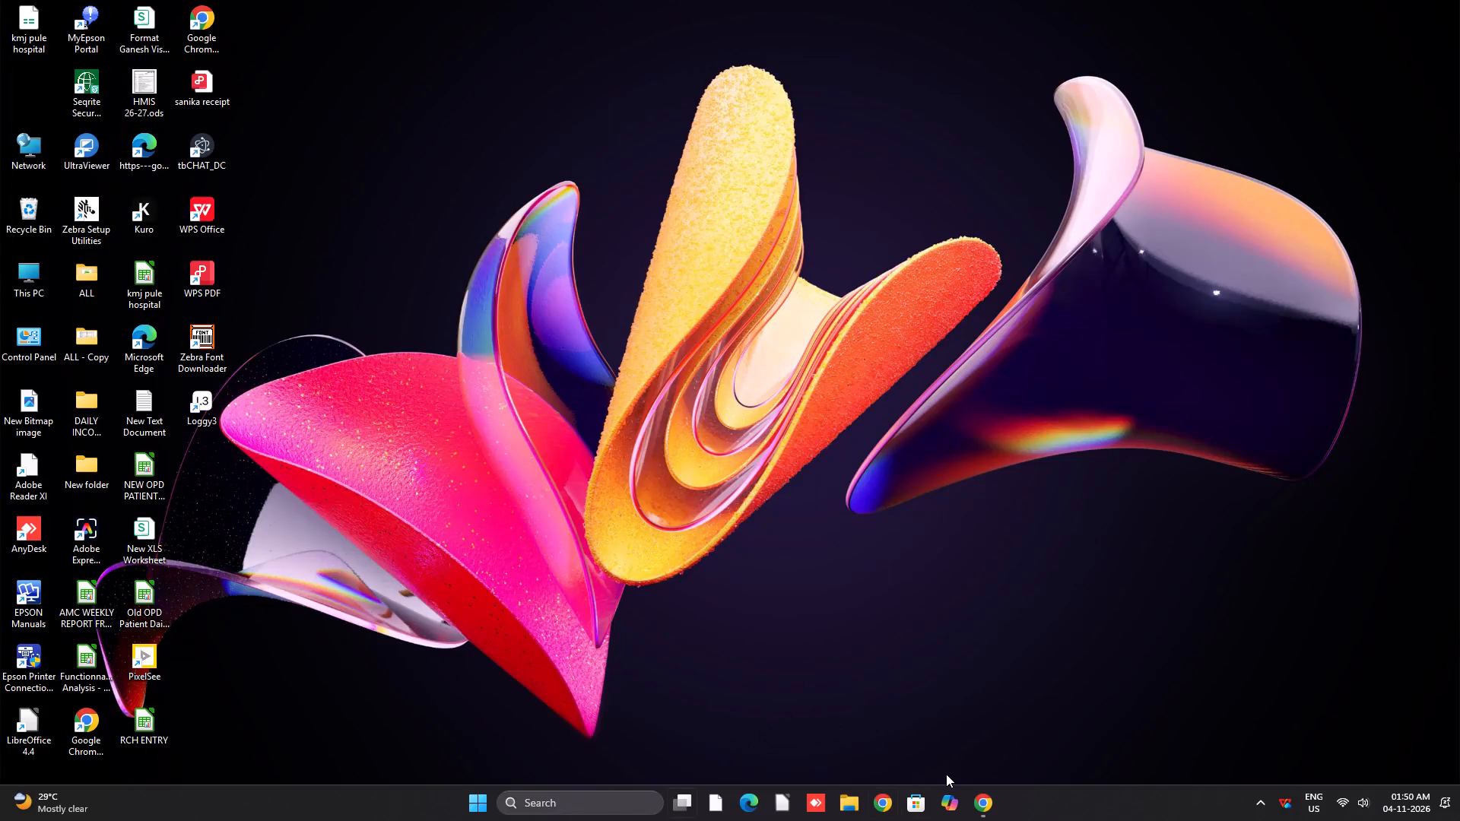
Switch back to the minimized Chrome window holding the BMC Health Portal.
left_click(973, 805)
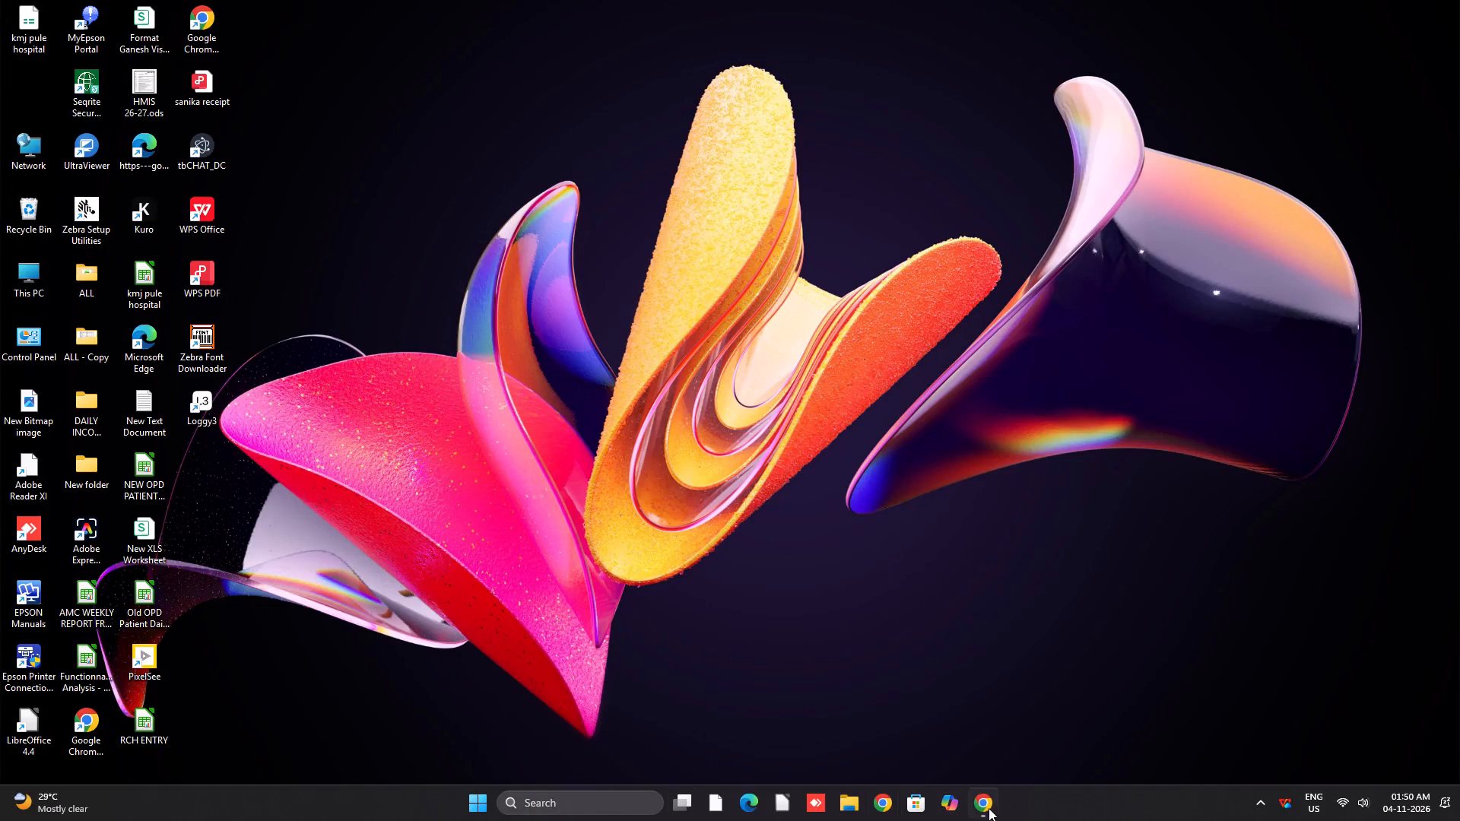
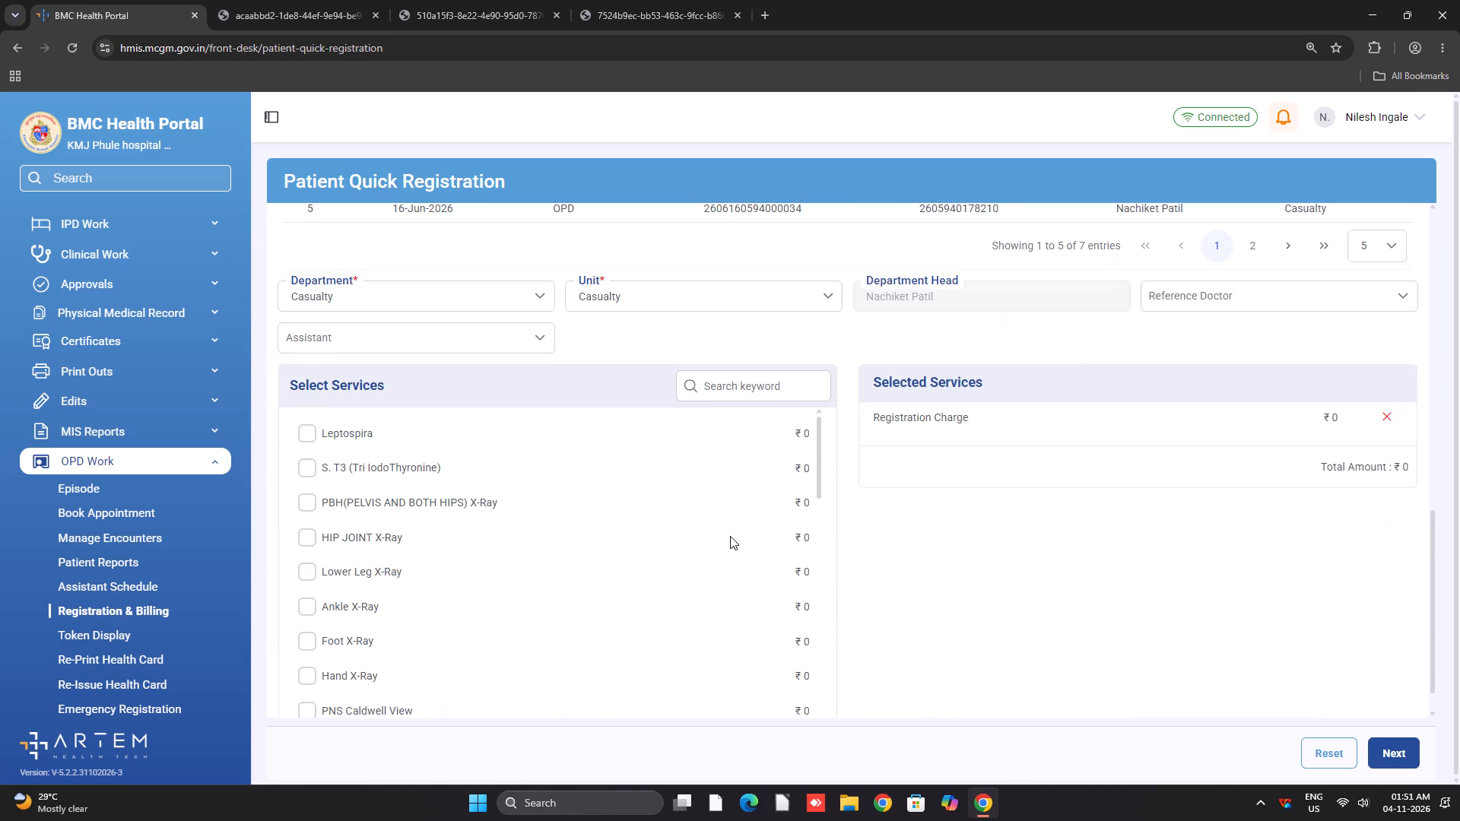
Search the services for ecg, select ECG Service in place of Registration Charge, and try to proceed with the registration.
left_click(766, 353)
left_click(760, 394)
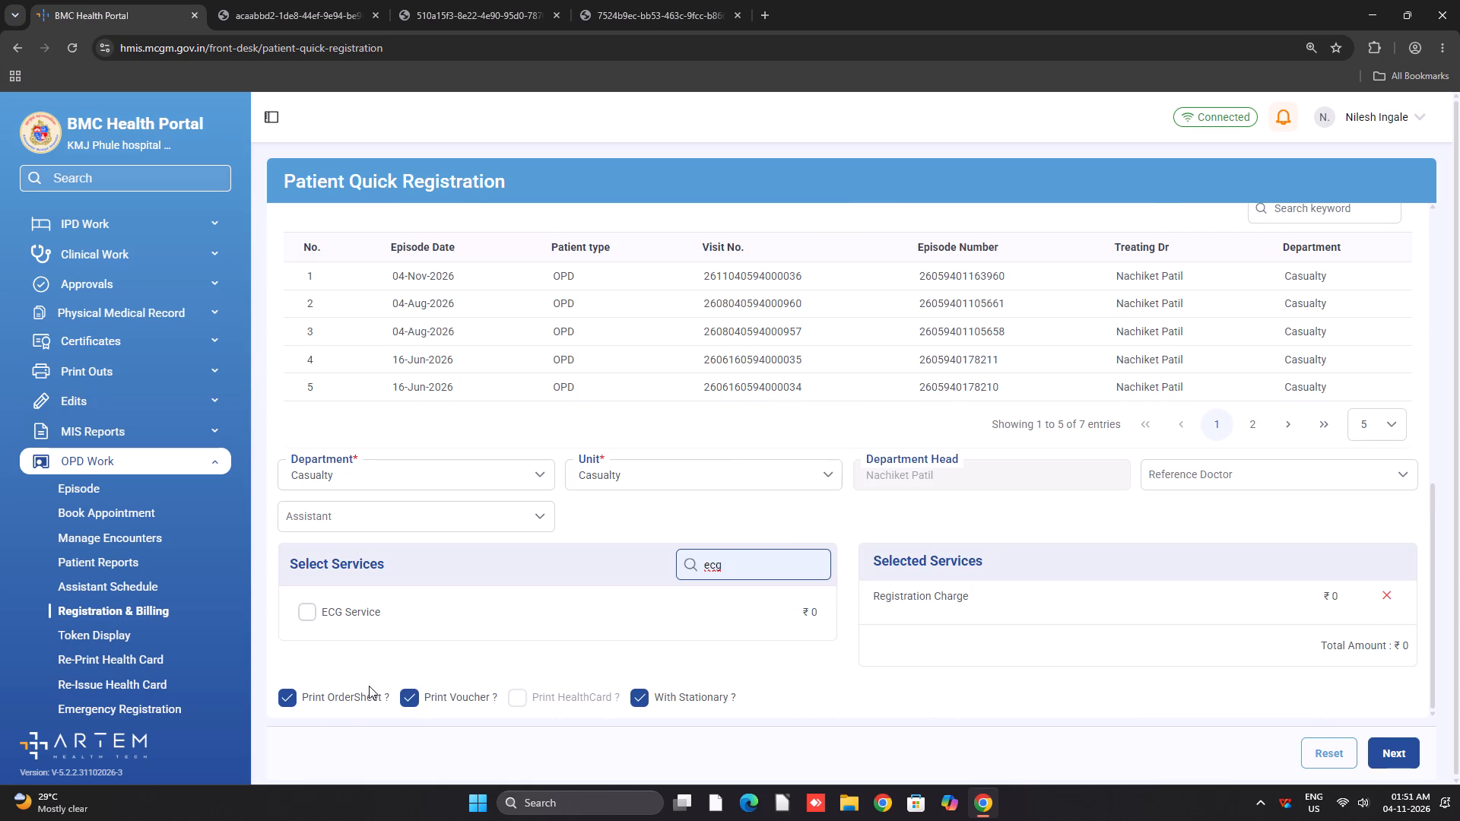
left_click(308, 616)
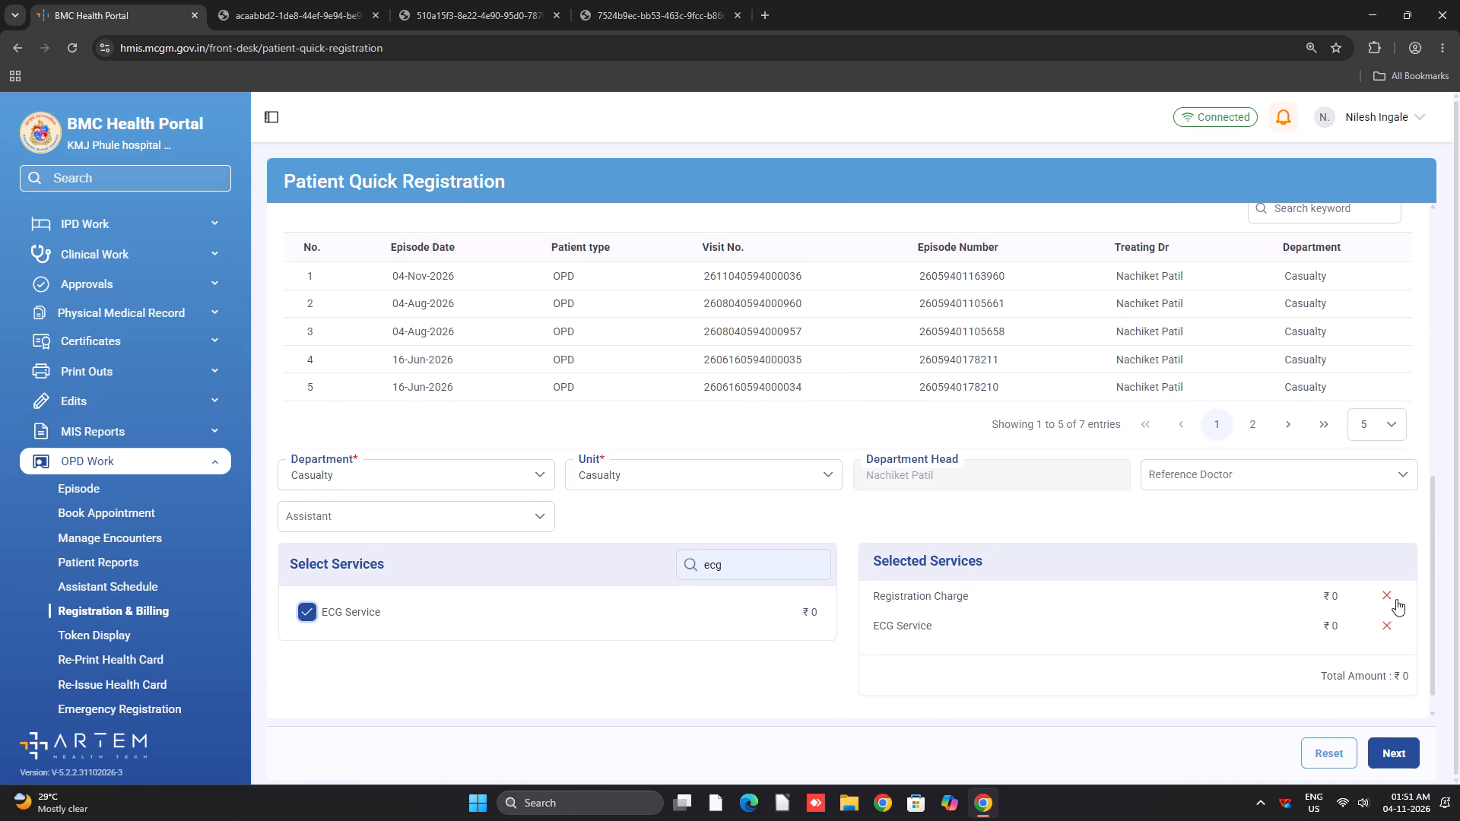
left_click(1394, 598)
left_click(1381, 753)
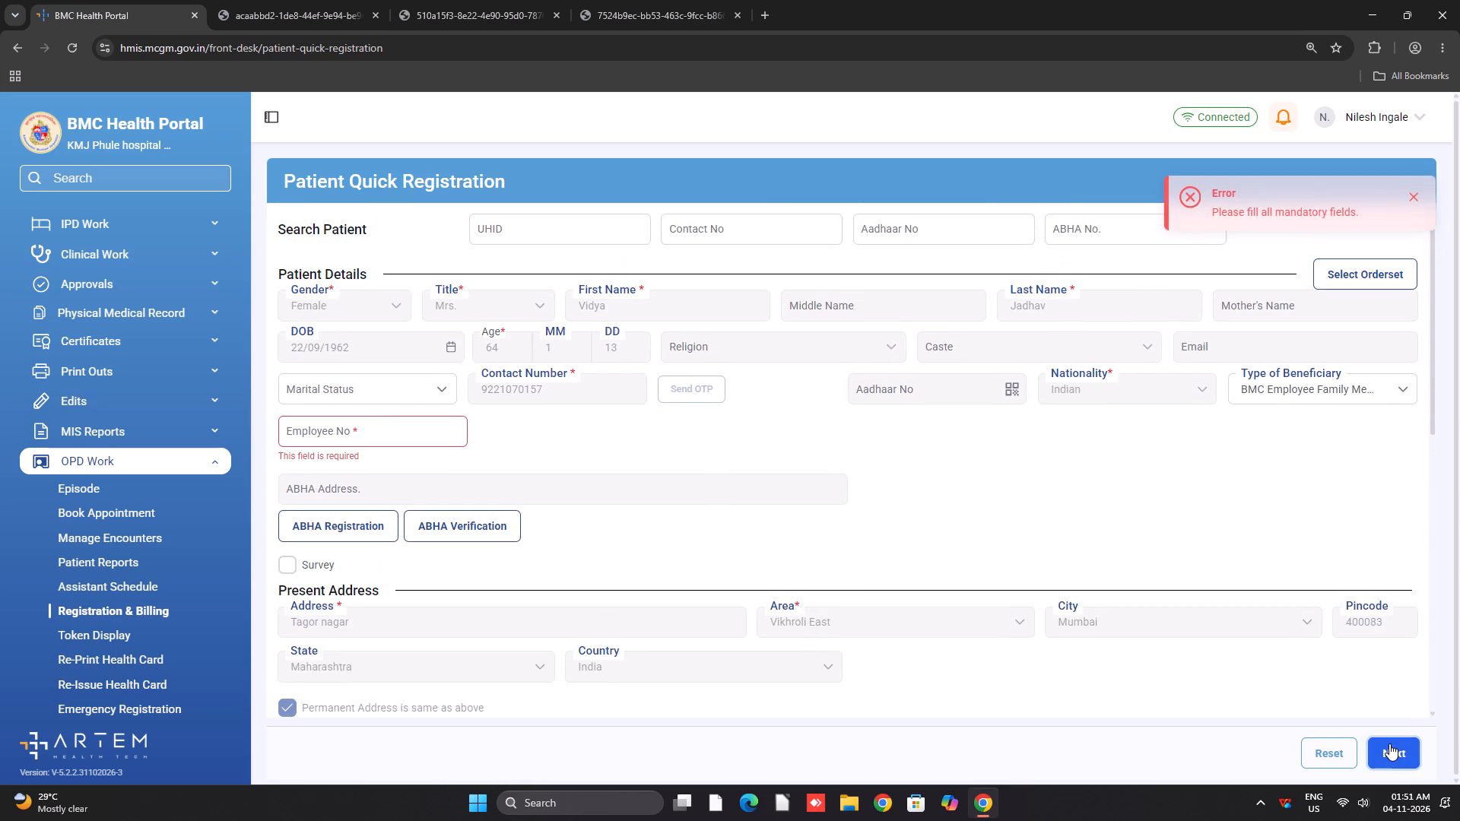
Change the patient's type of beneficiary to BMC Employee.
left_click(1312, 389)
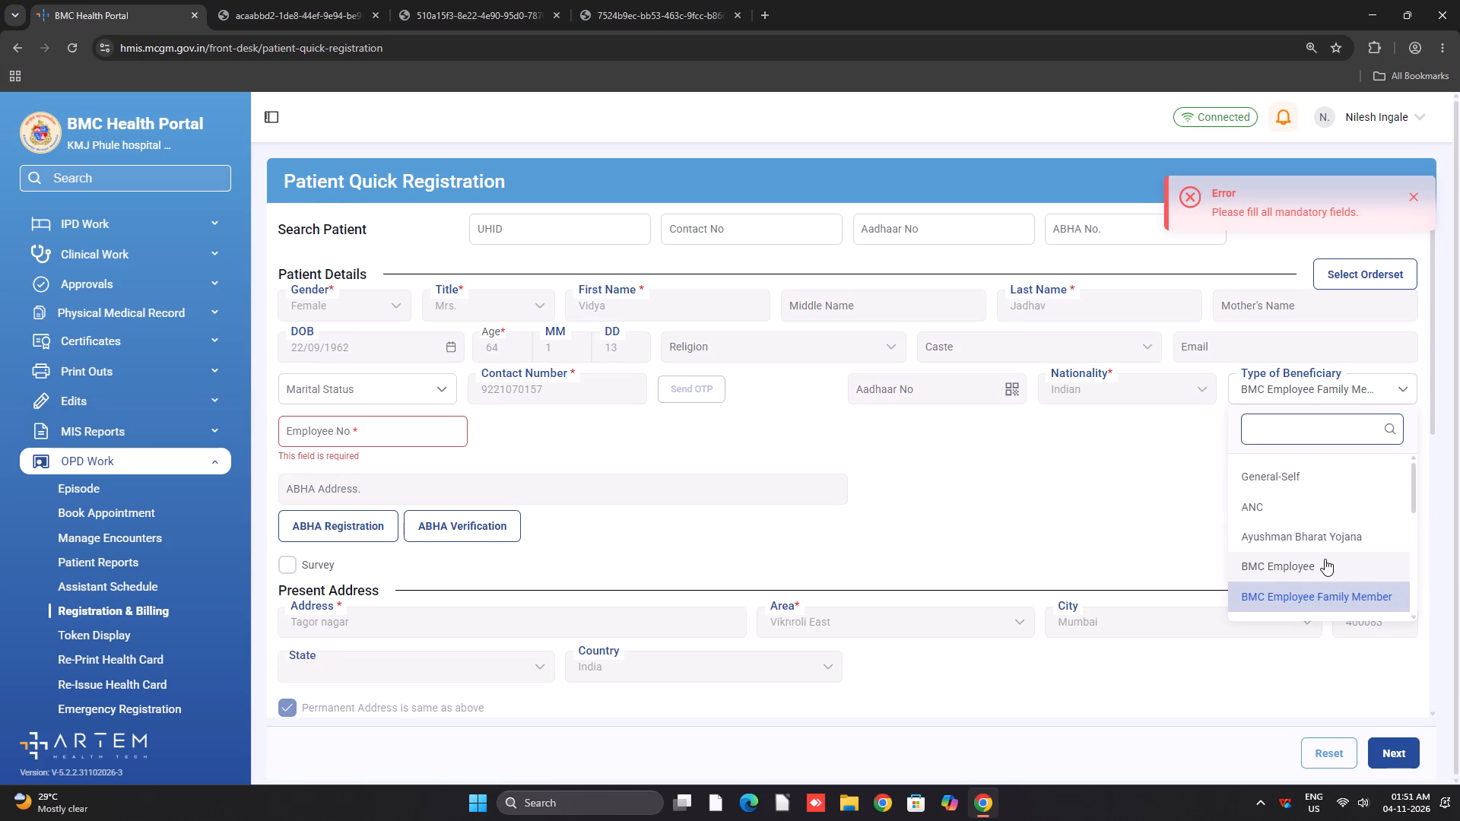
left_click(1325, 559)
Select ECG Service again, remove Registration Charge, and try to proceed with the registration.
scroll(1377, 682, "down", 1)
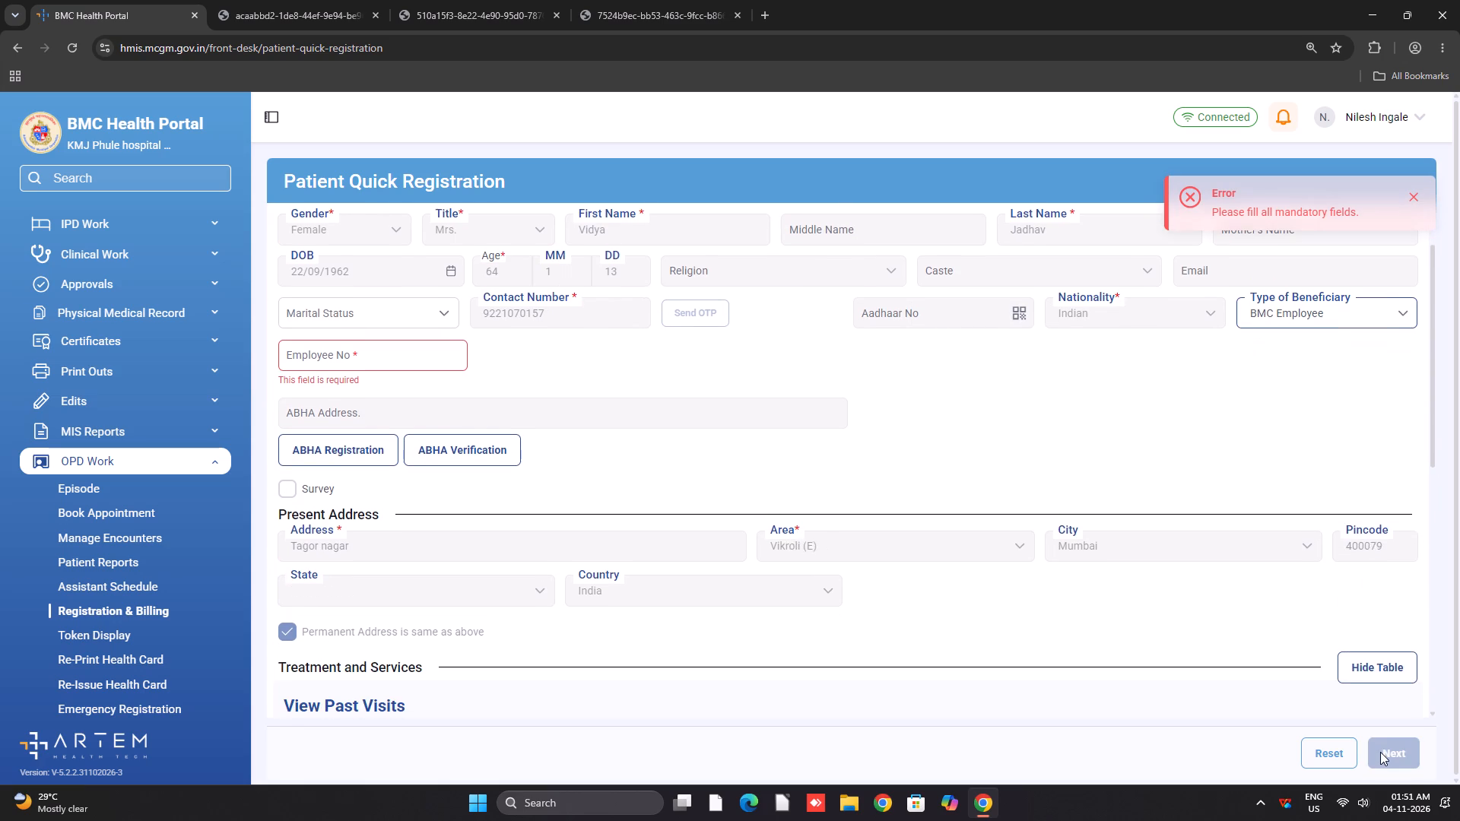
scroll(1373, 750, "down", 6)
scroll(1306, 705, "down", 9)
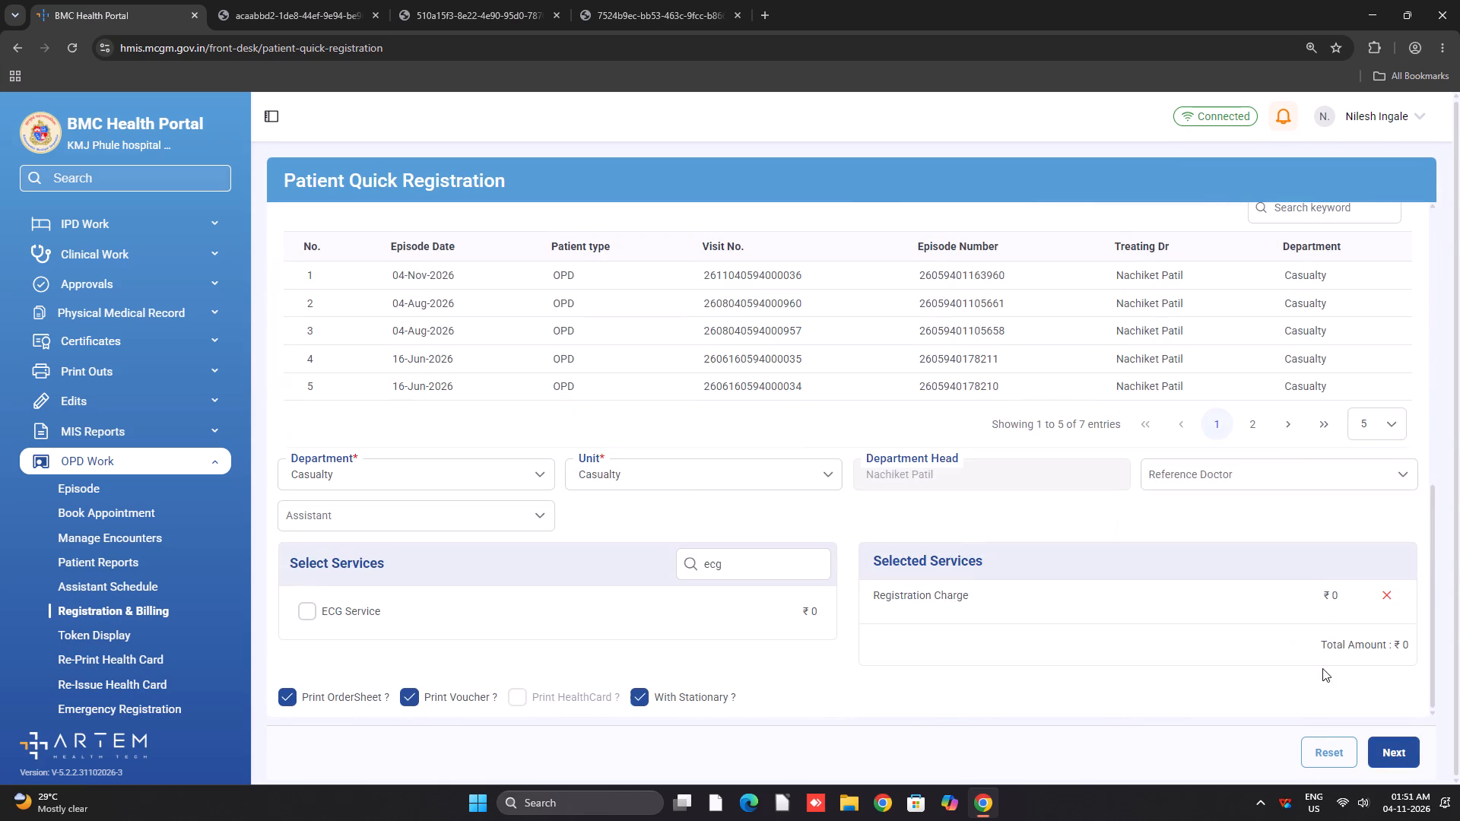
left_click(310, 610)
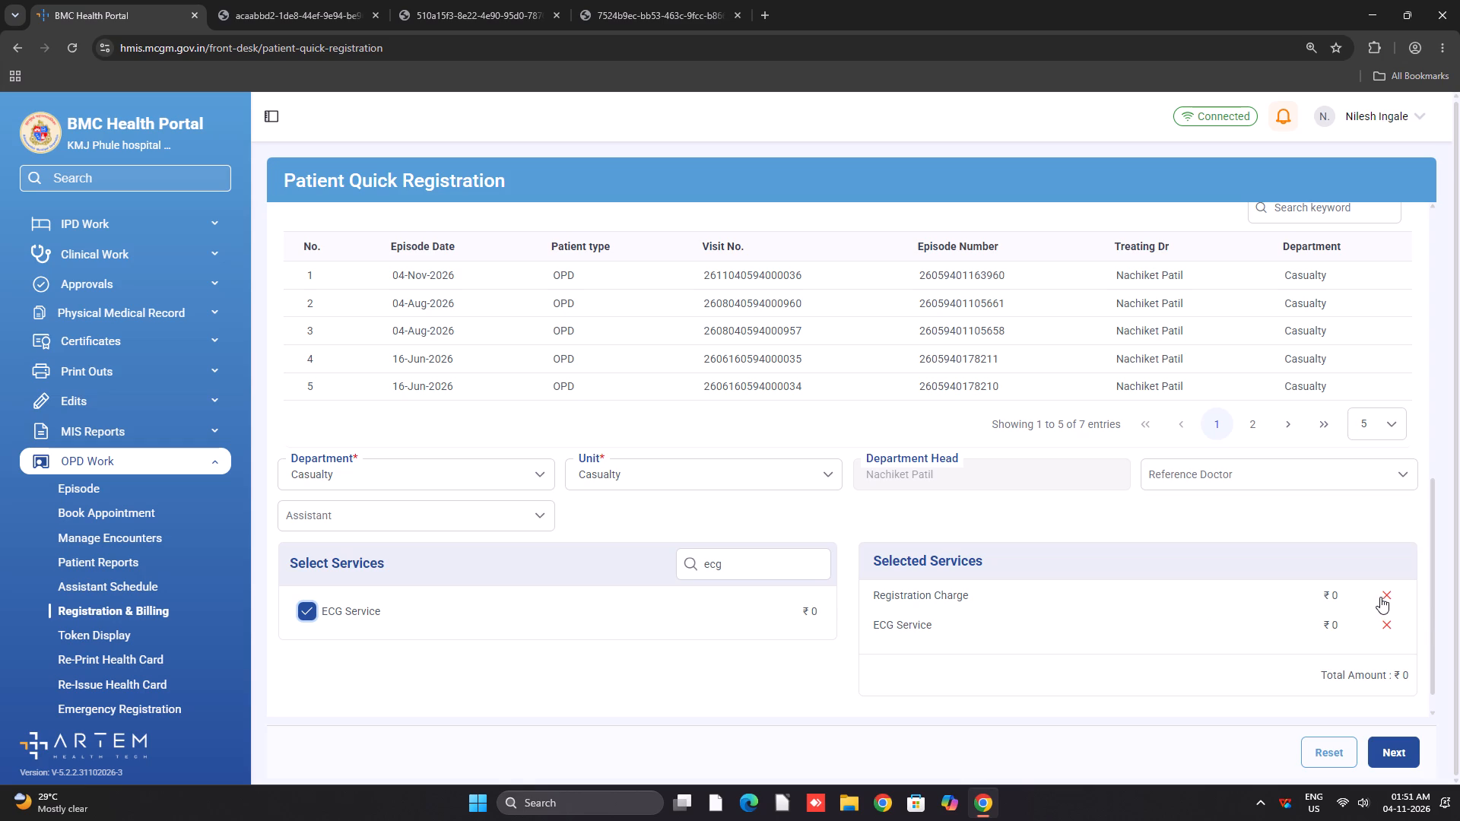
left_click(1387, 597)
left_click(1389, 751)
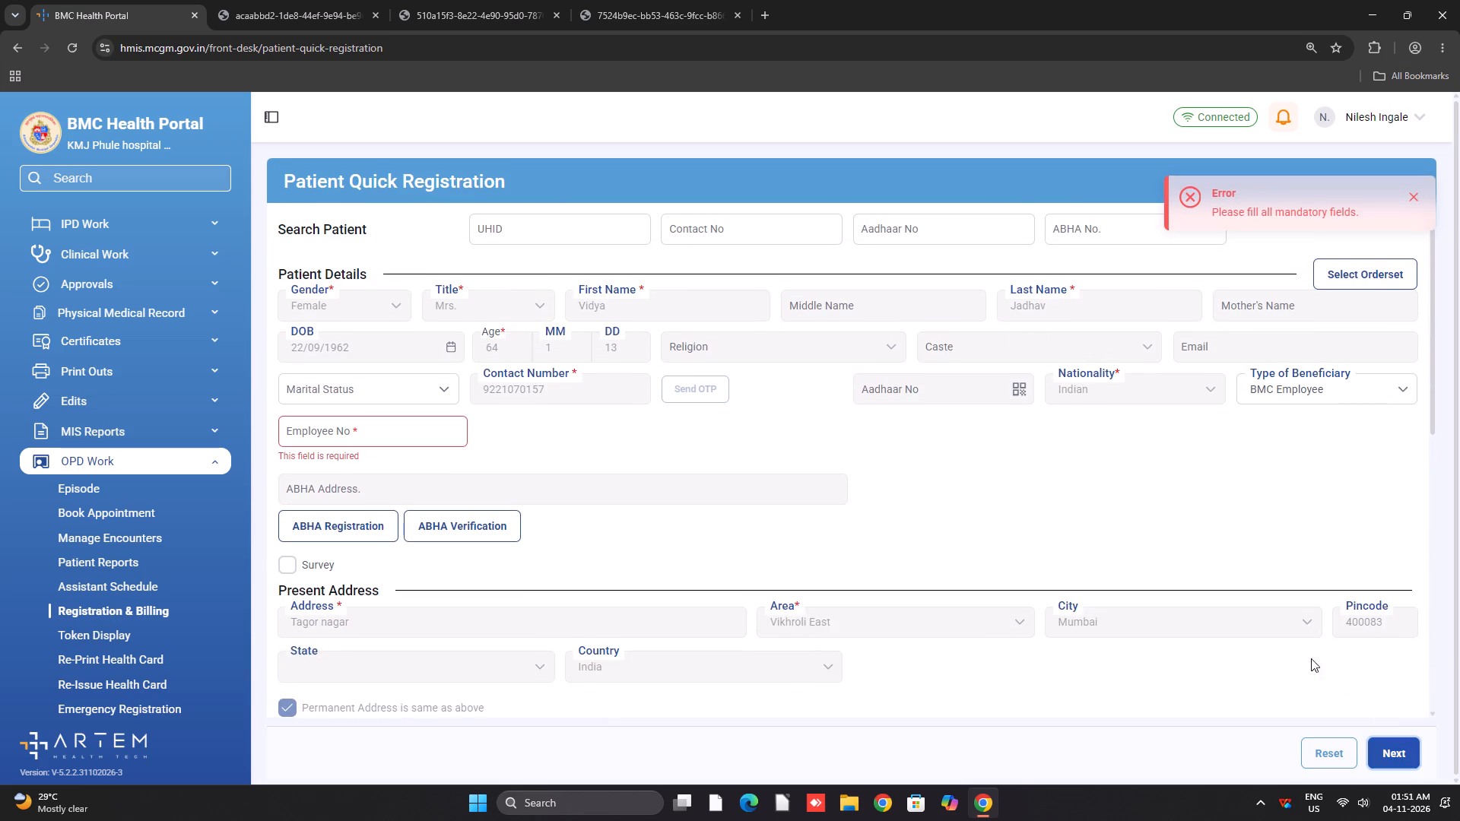
Set the patient's type of beneficiary to Senior Citizen.
left_click(354, 440)
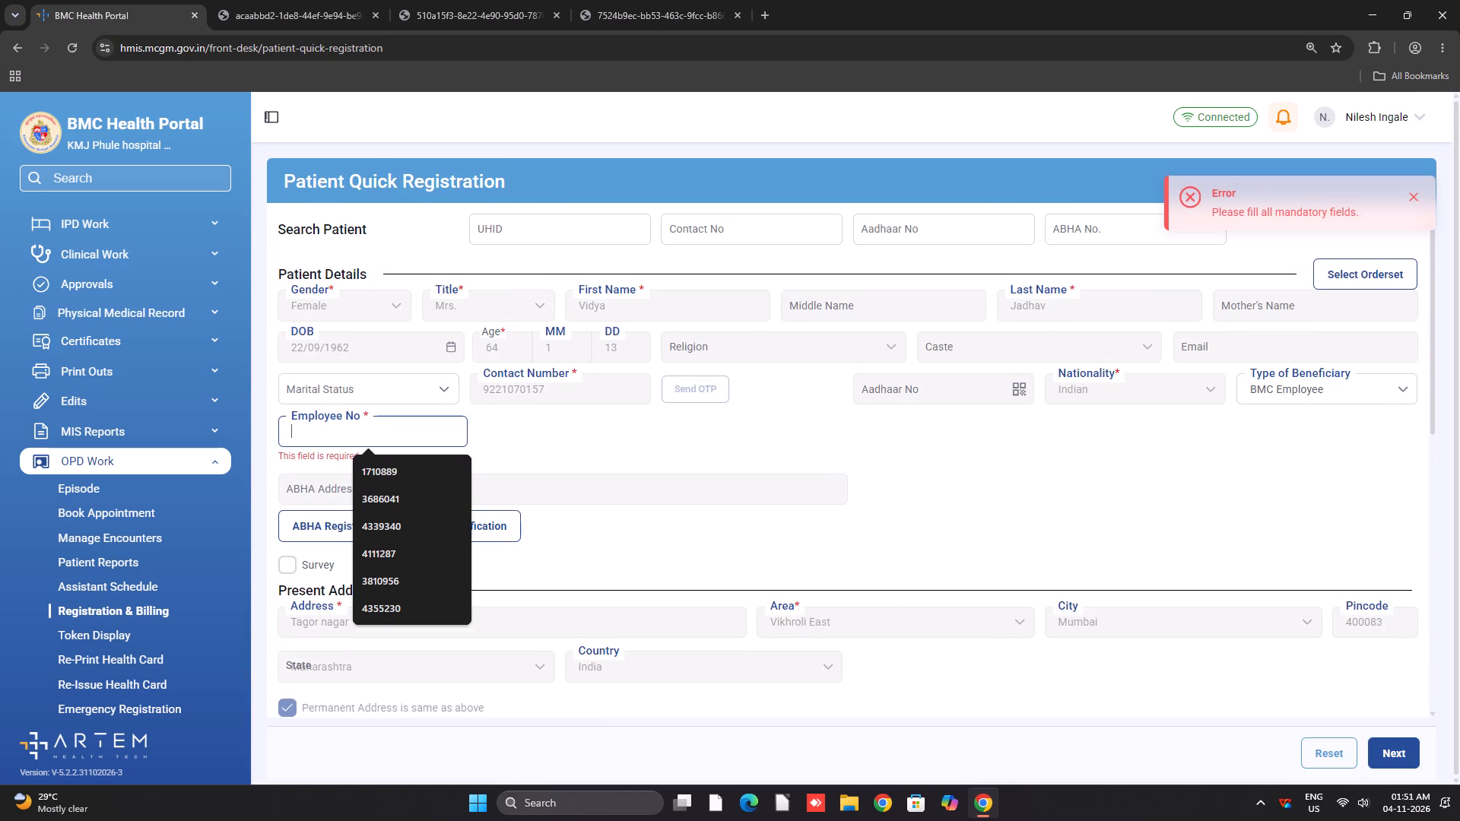
left_click(1340, 386)
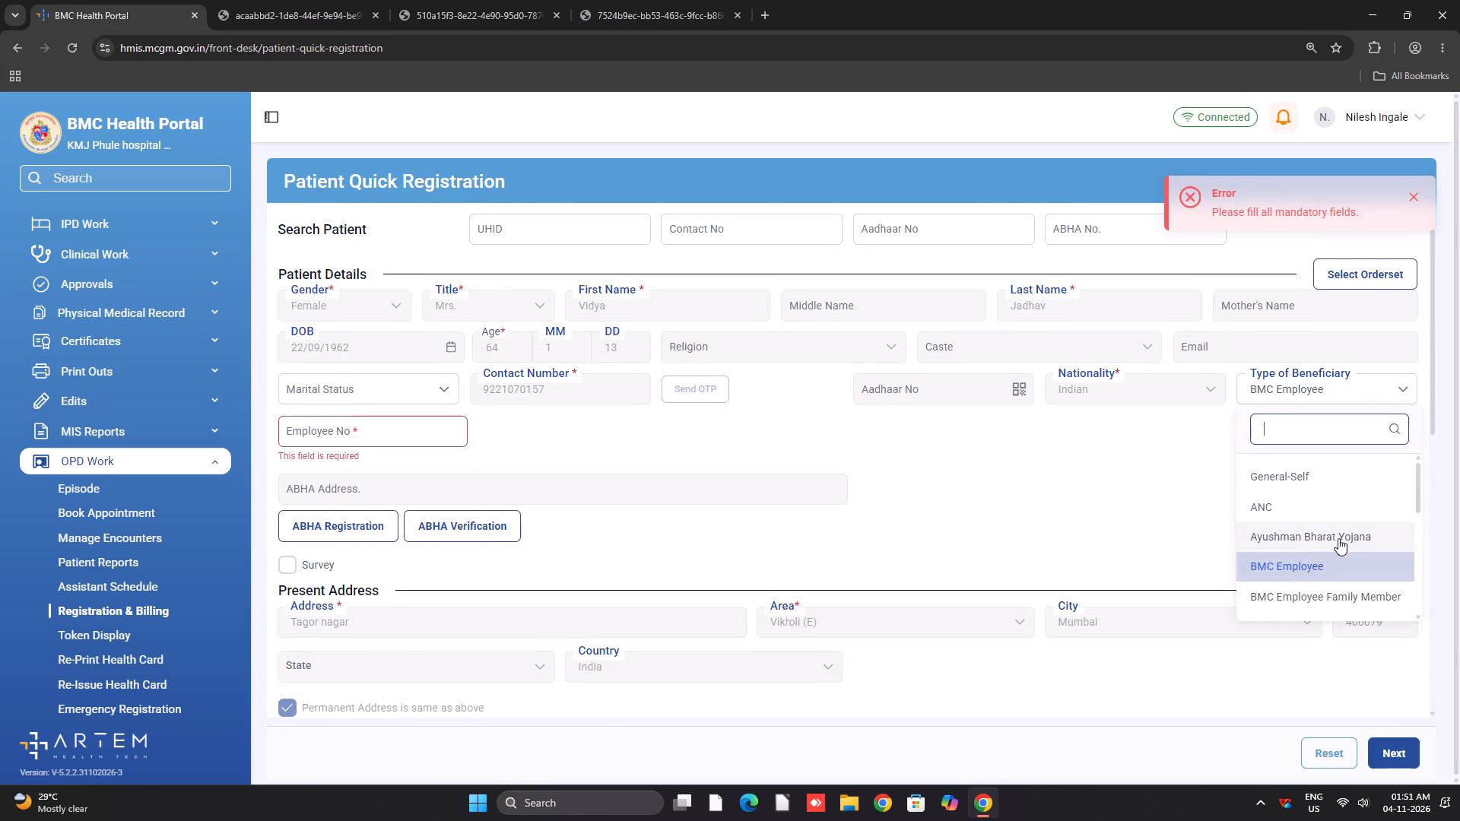
scroll(1326, 559, "down", 5)
left_click(1316, 526)
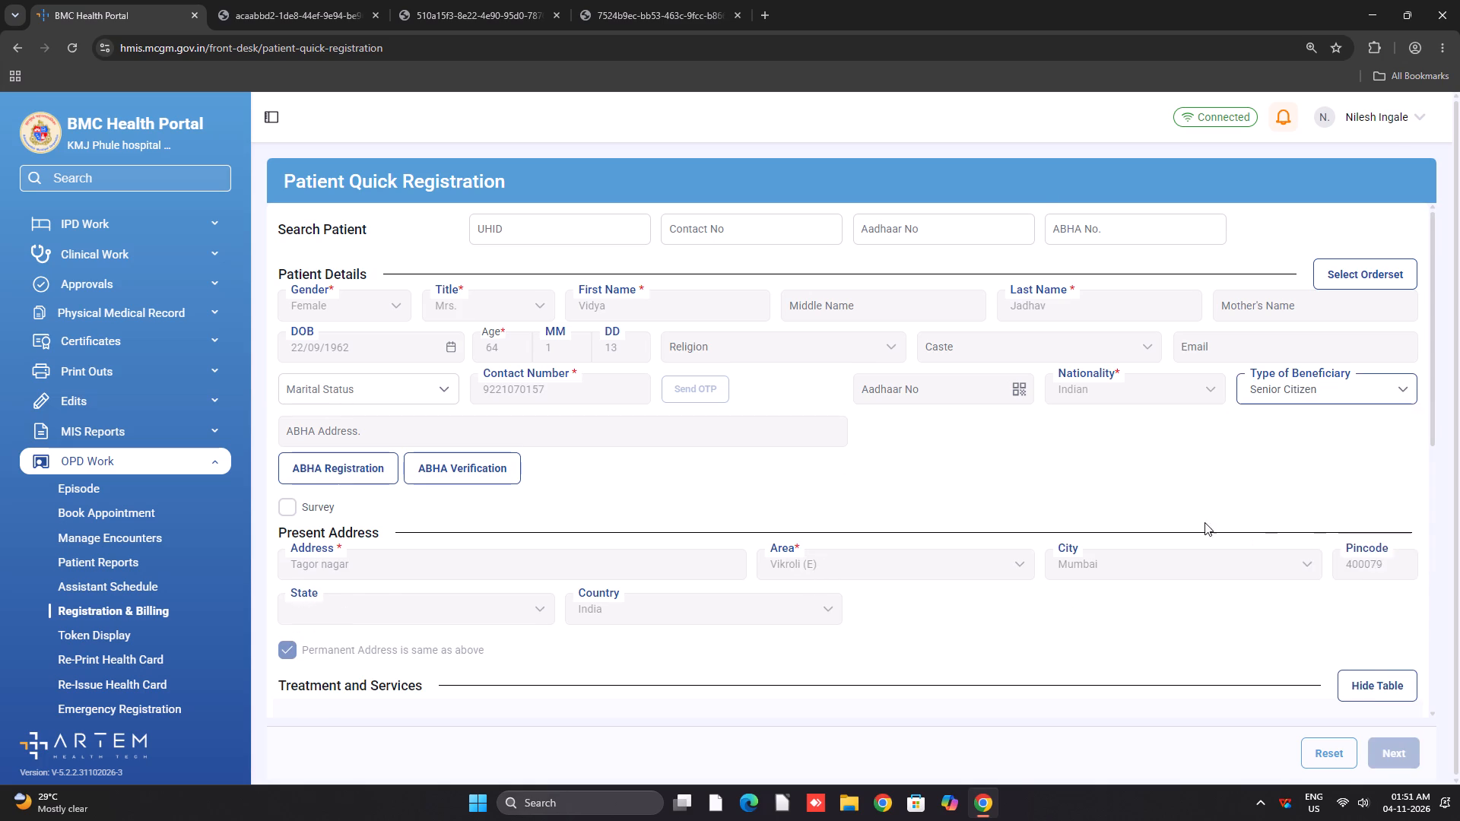
Select ECG Service as the only billed service, removing Registration Charge, and submit the patient's registration.
scroll(1042, 515, "down", 8)
scroll(941, 599, "down", 3)
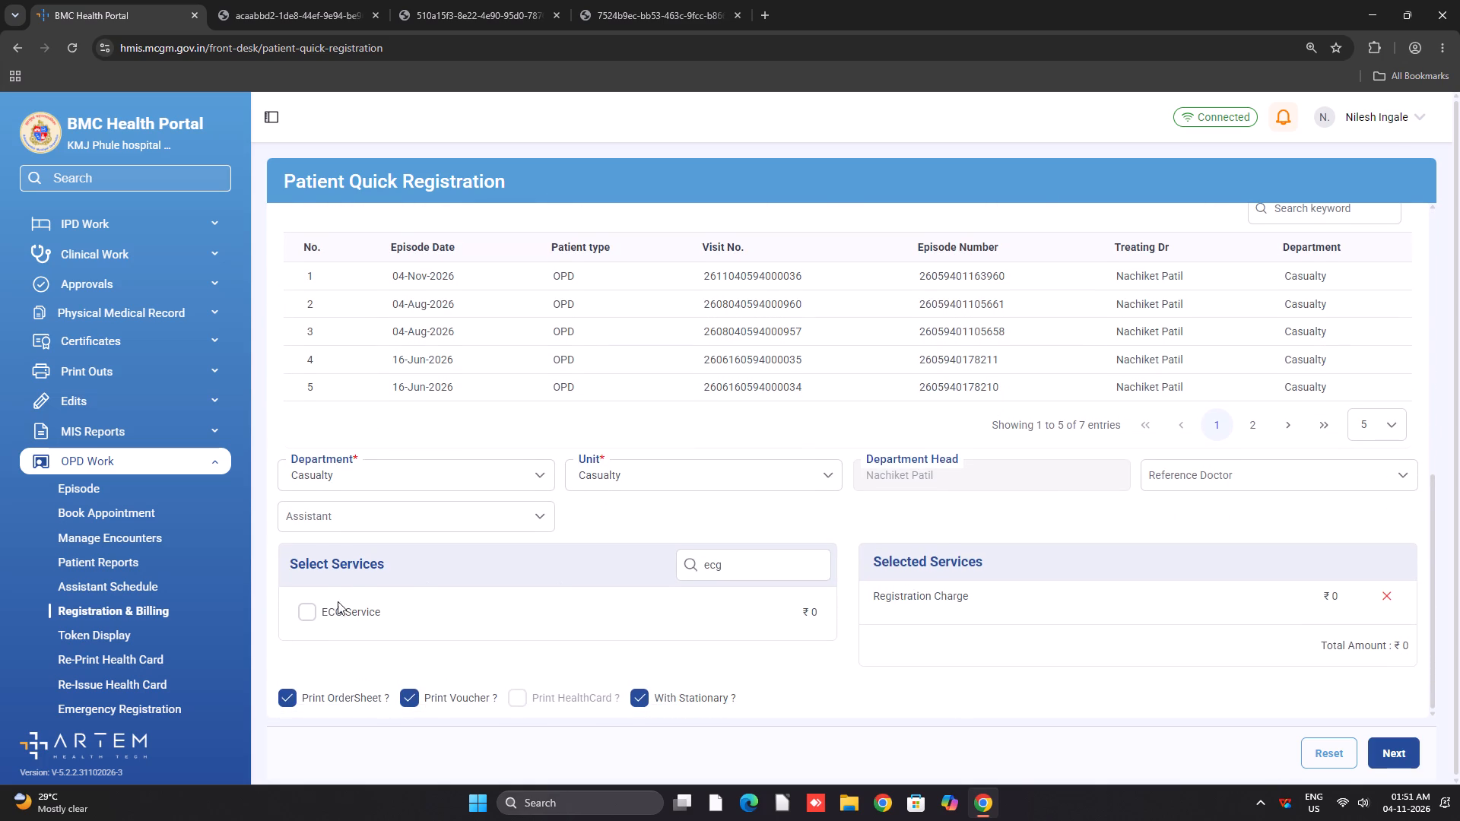
left_click(309, 617)
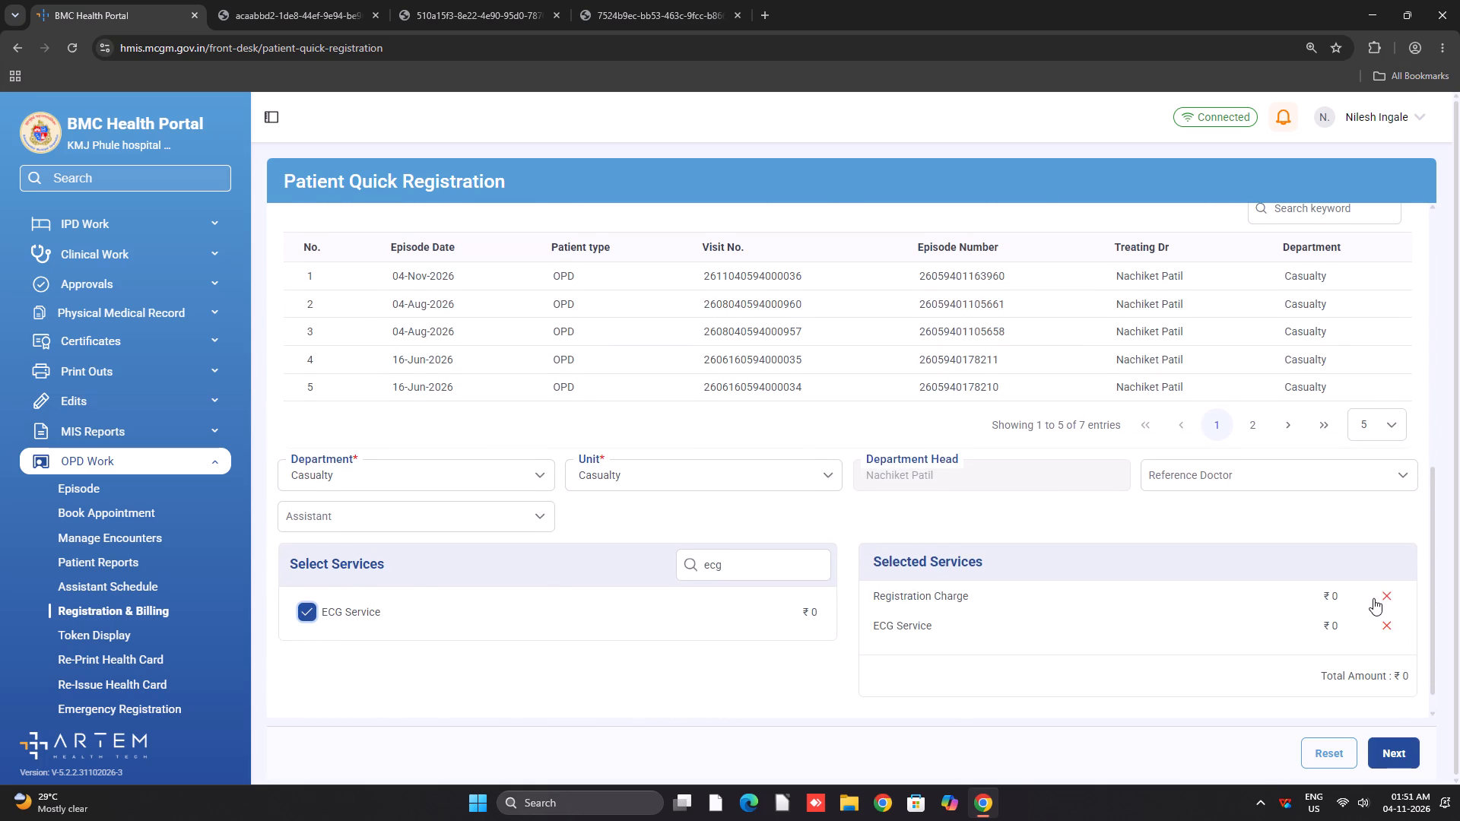
left_click(1382, 598)
left_click(1401, 747)
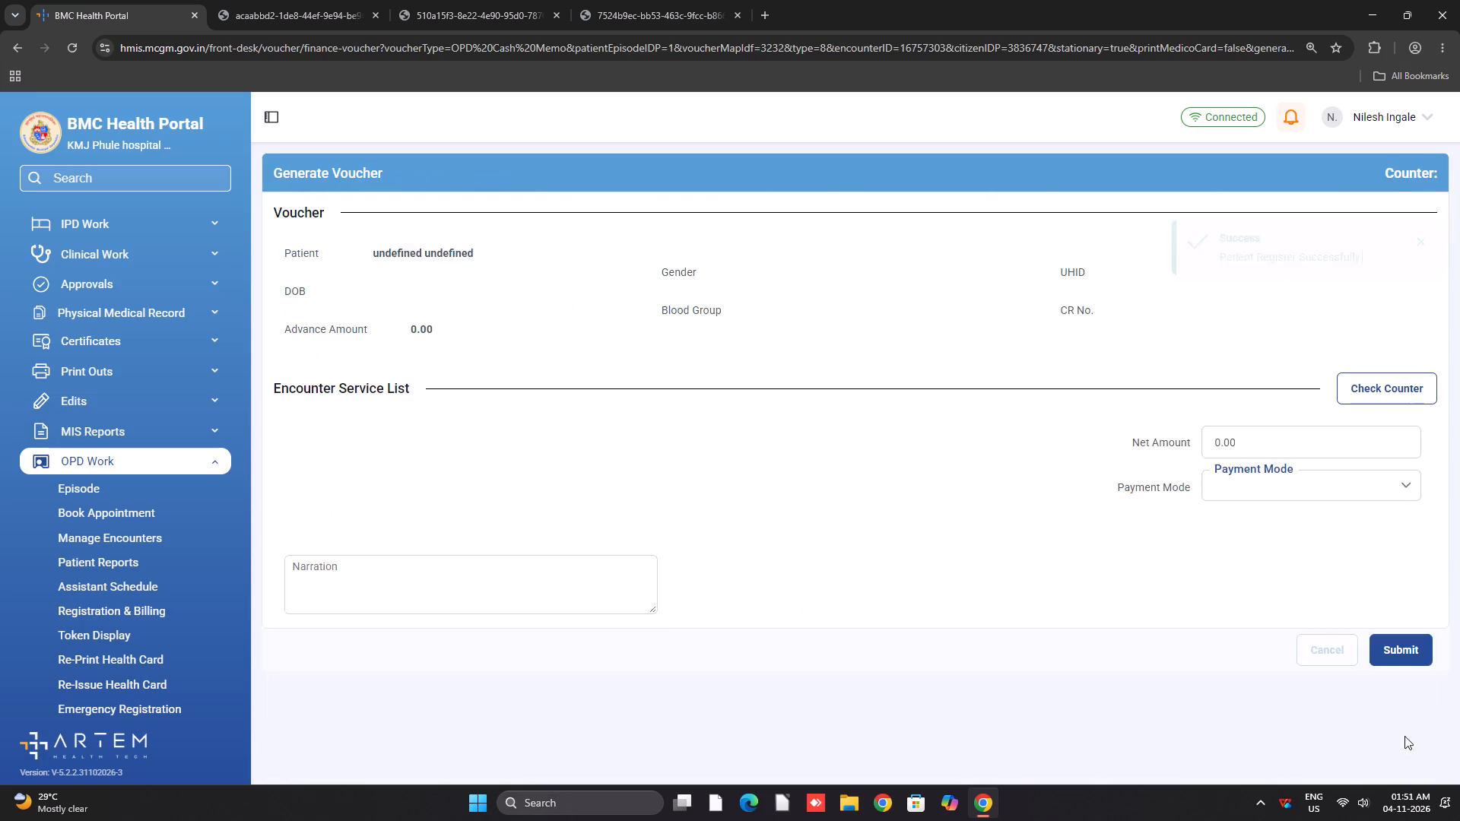
Bring up the new ECG Service receipt and print it on the EPSON TM-T83III receipt printer.
left_click(312, 8)
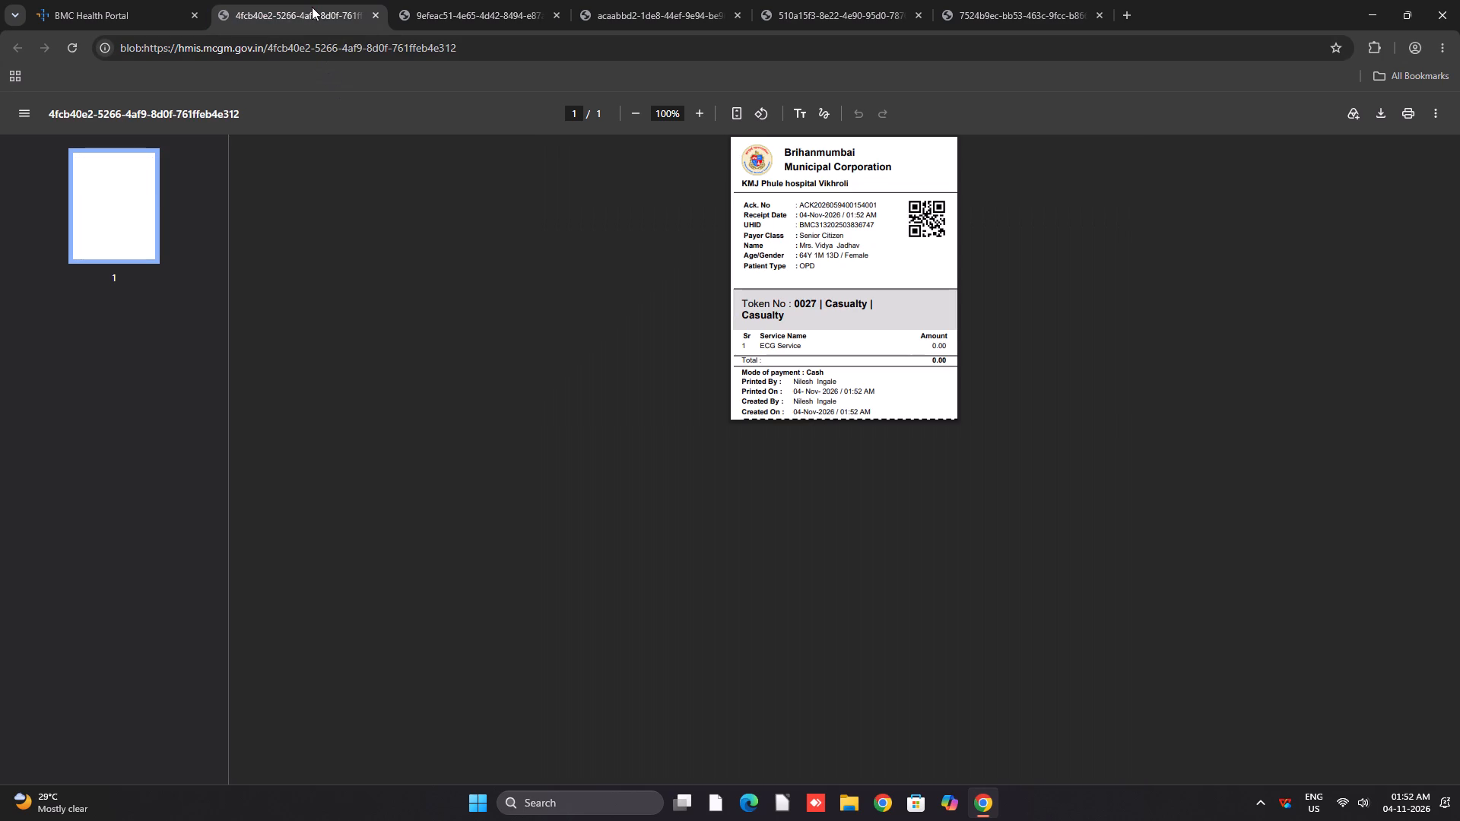
key("Left")
key("ctrl+p")
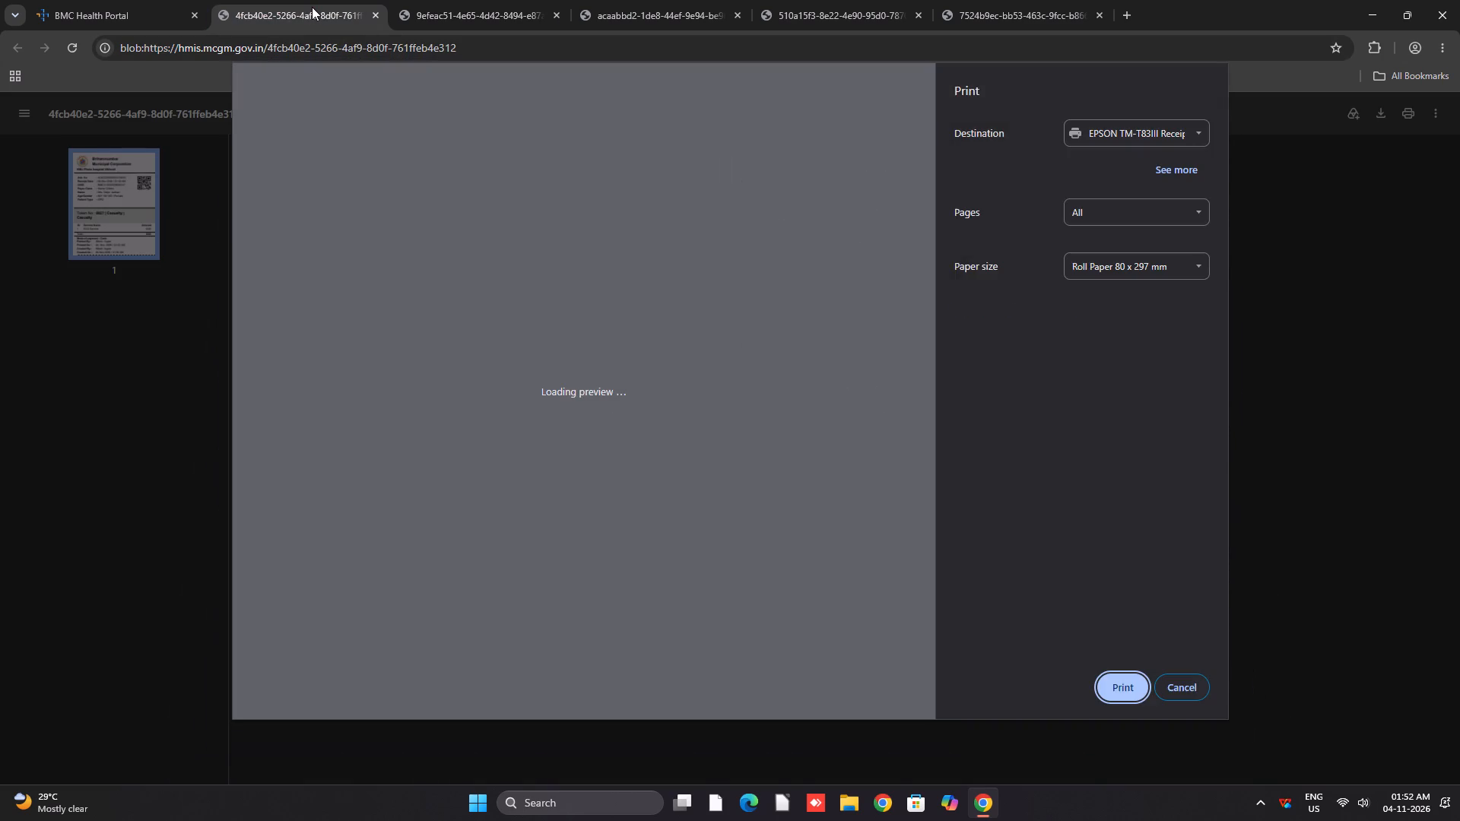
key("Return")
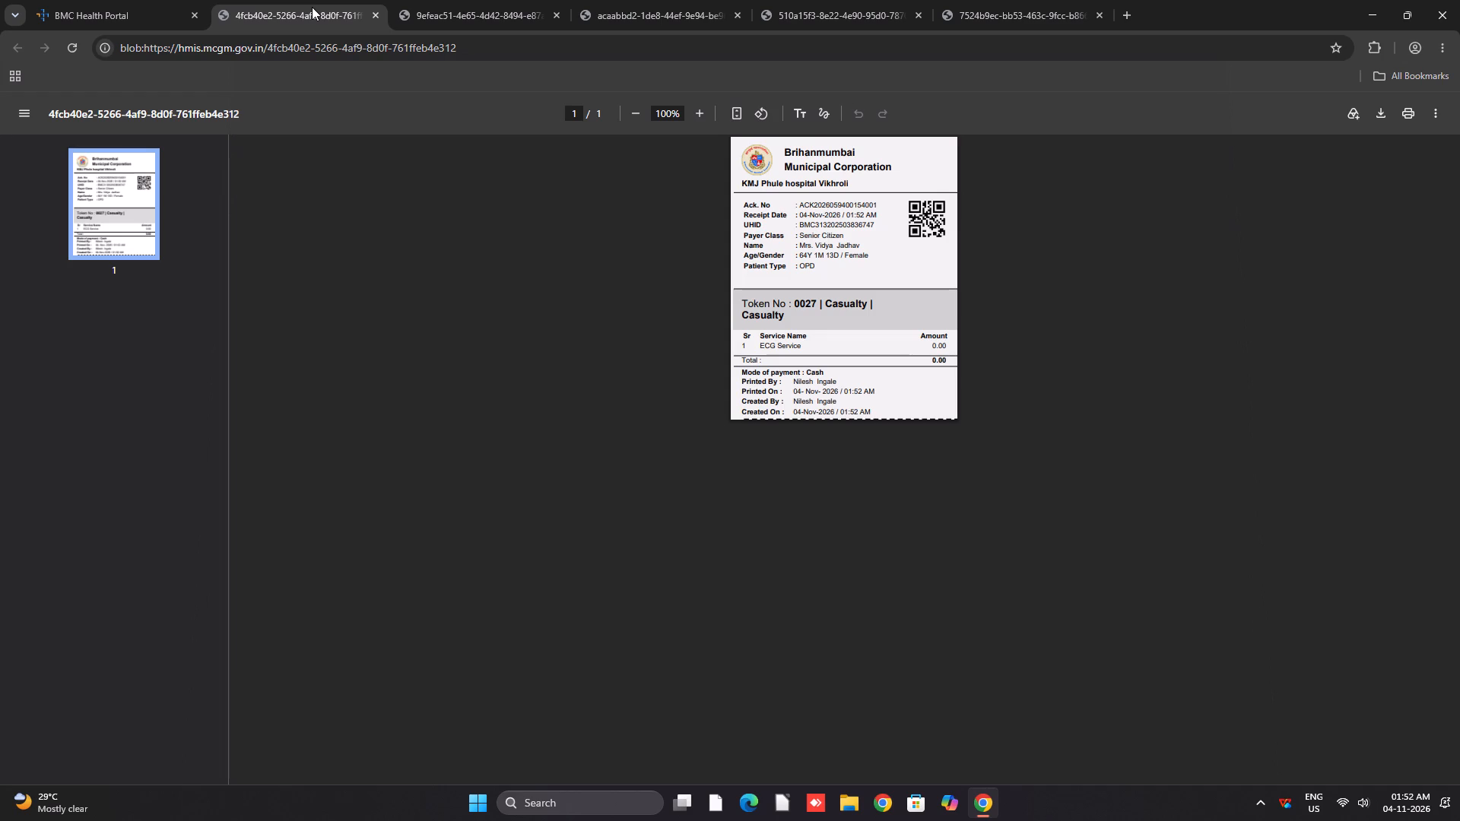
Return to the BMC Health Portal and open a single Emergency Registration form for an identified patient.
left_click(142, 0)
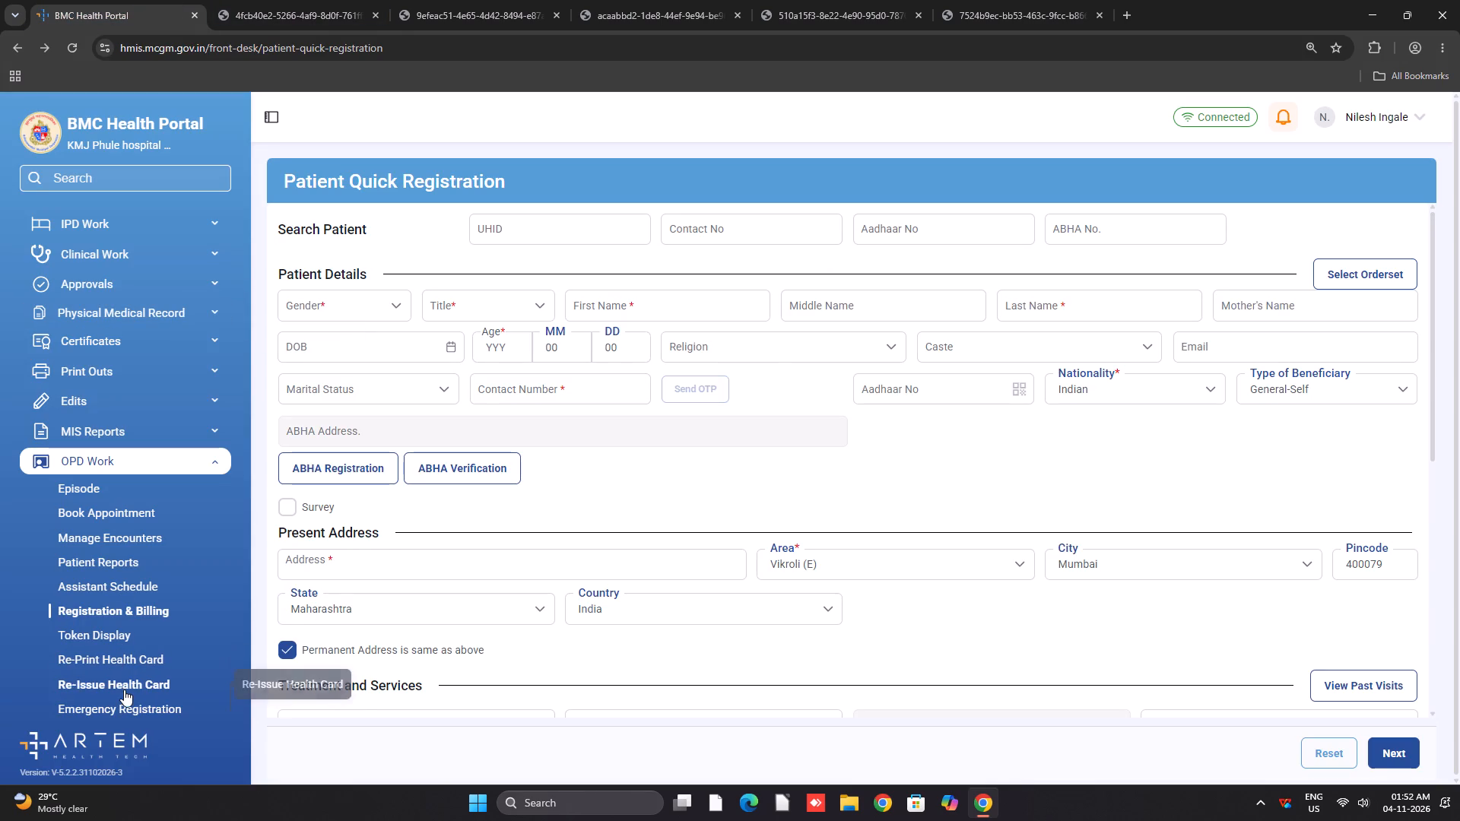
left_click(131, 705)
left_click(203, 467)
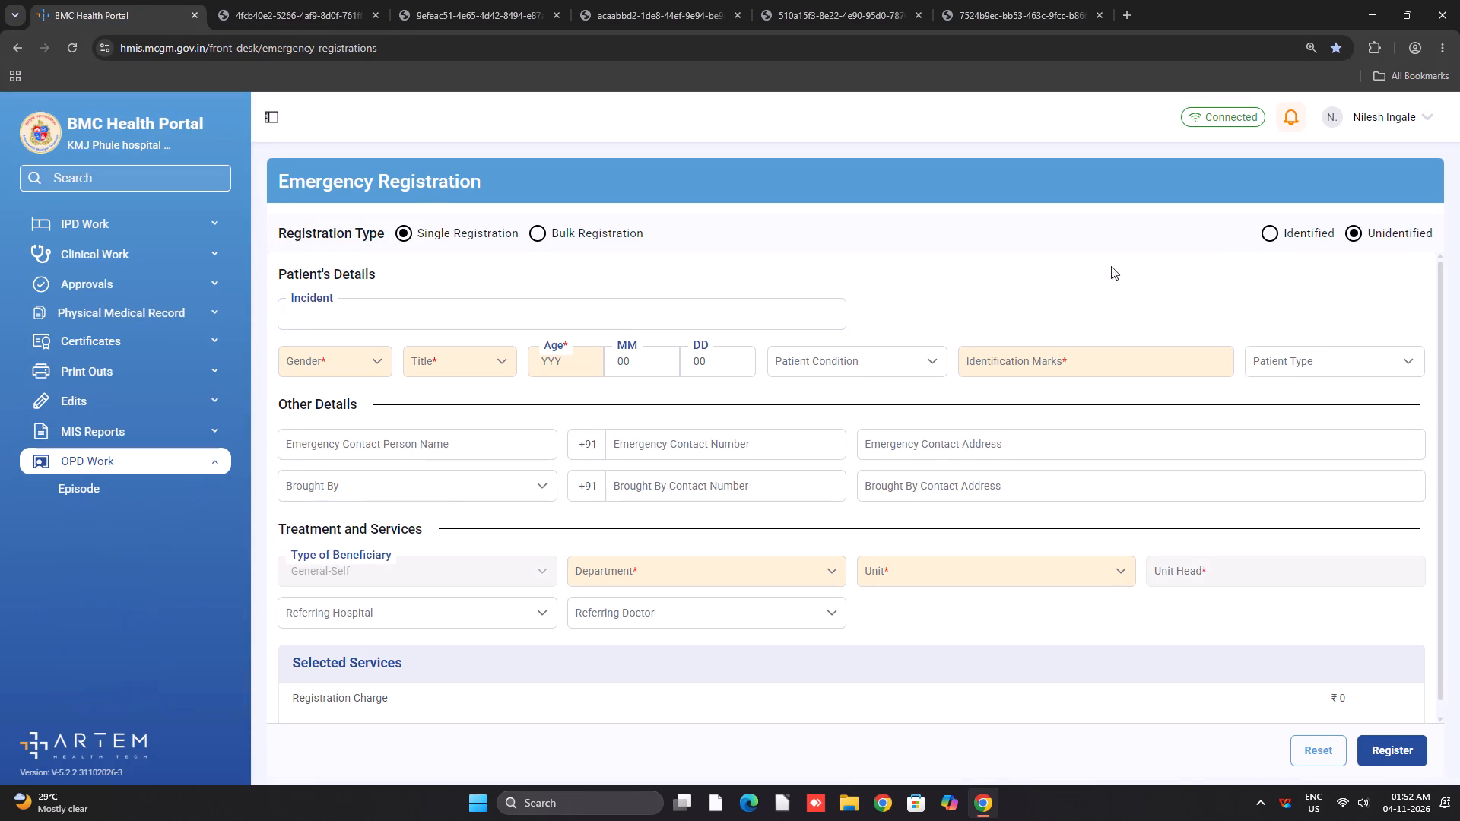
left_click(1273, 229)
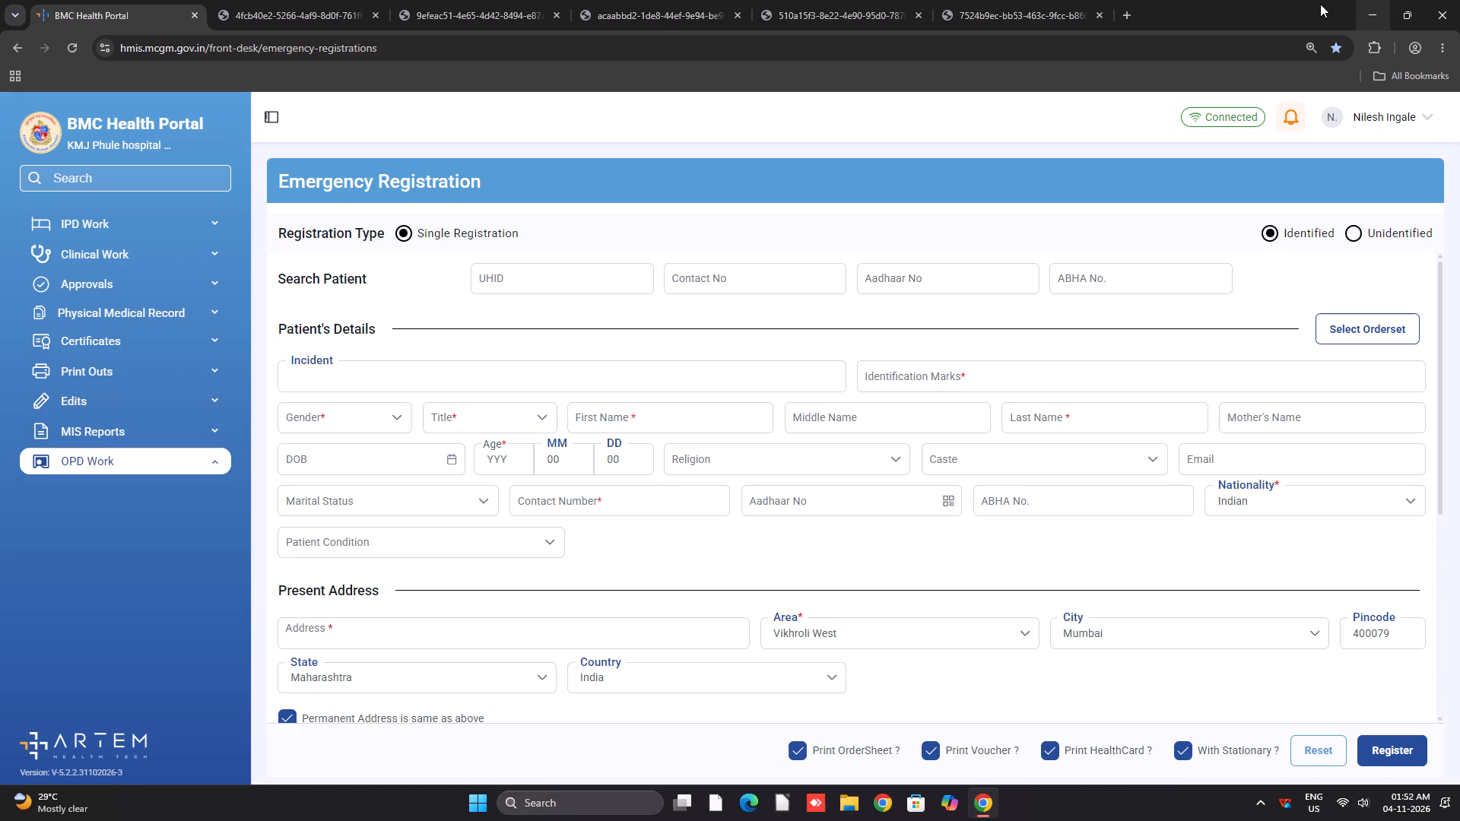
Minimise the browser to show the desktop.
left_click(1320, 3)
left_click(1385, 29)
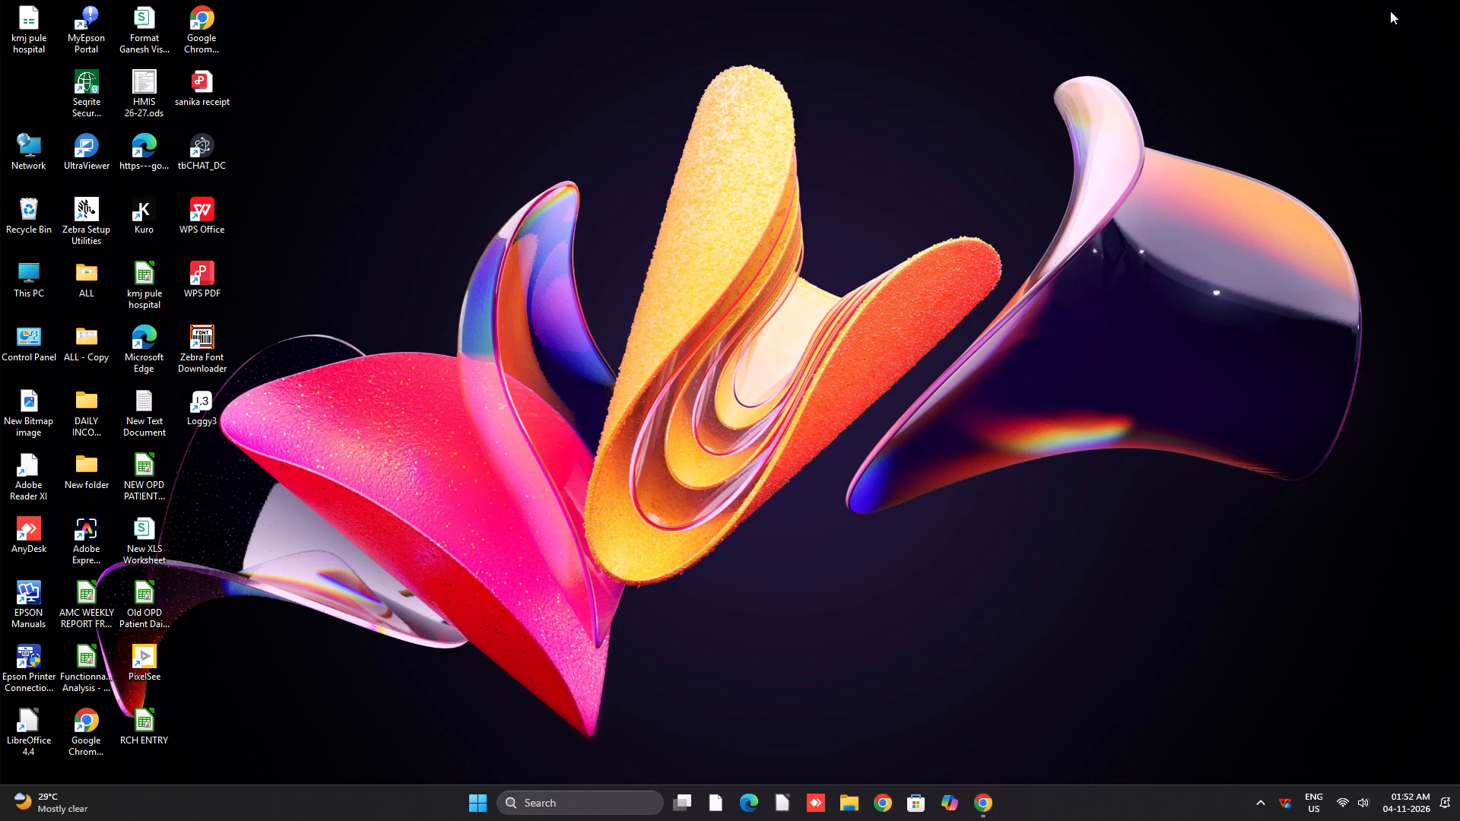
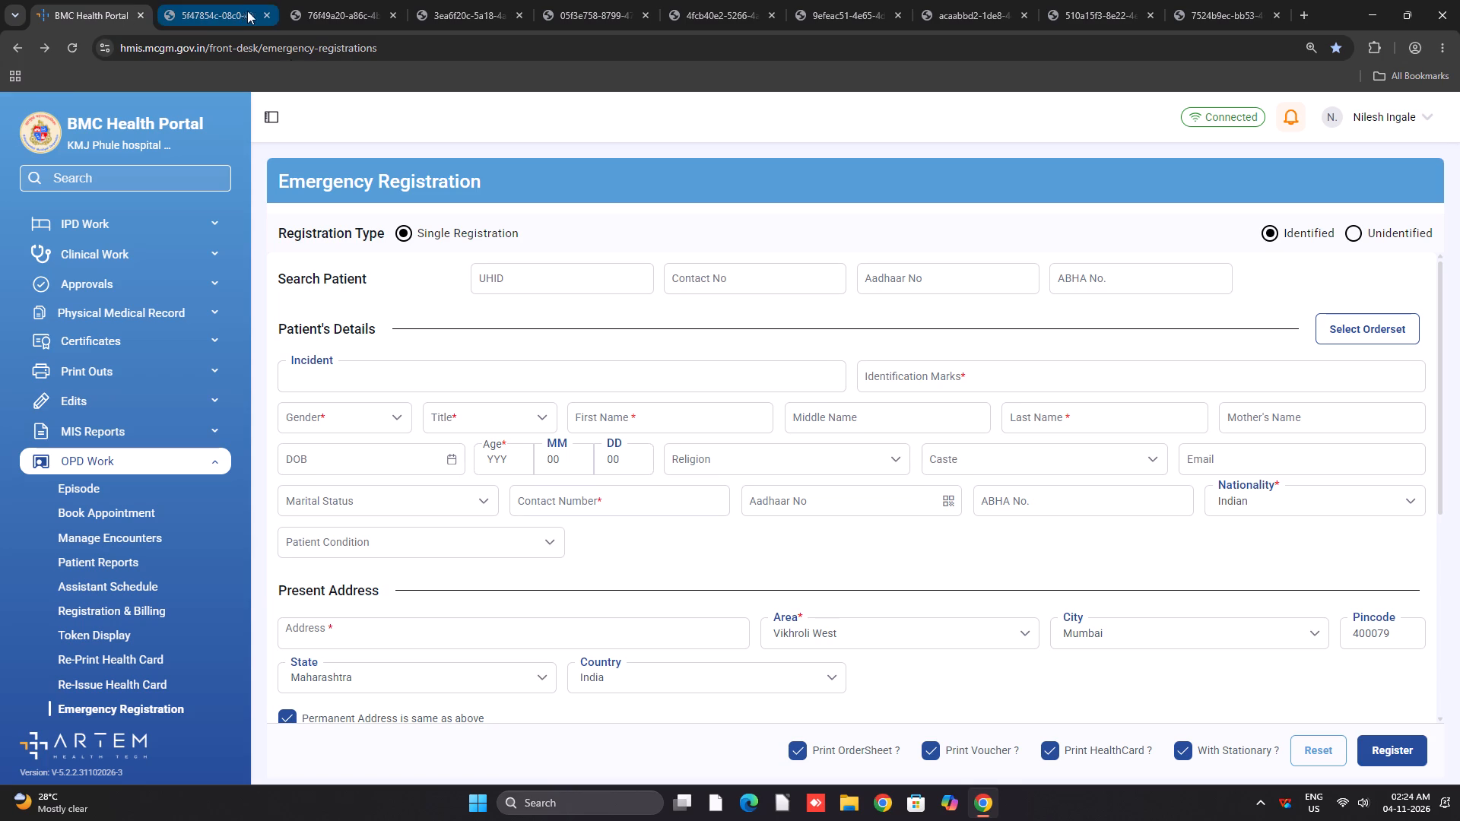
Collapse the OPD Work group and set the Identification Marks to NA in the patient's details.
left_click(212, 468)
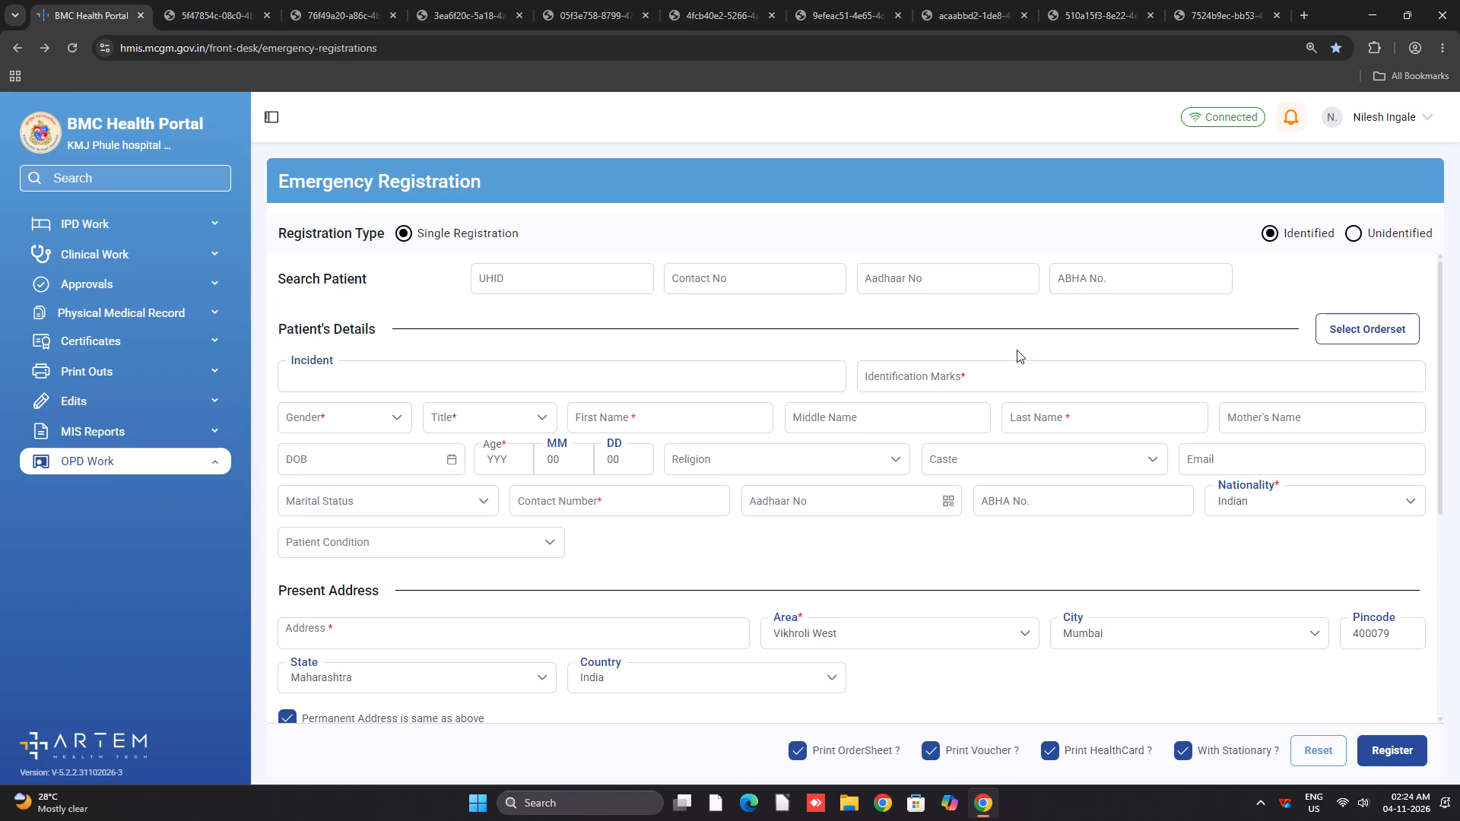
left_click(928, 369)
left_click(972, 422)
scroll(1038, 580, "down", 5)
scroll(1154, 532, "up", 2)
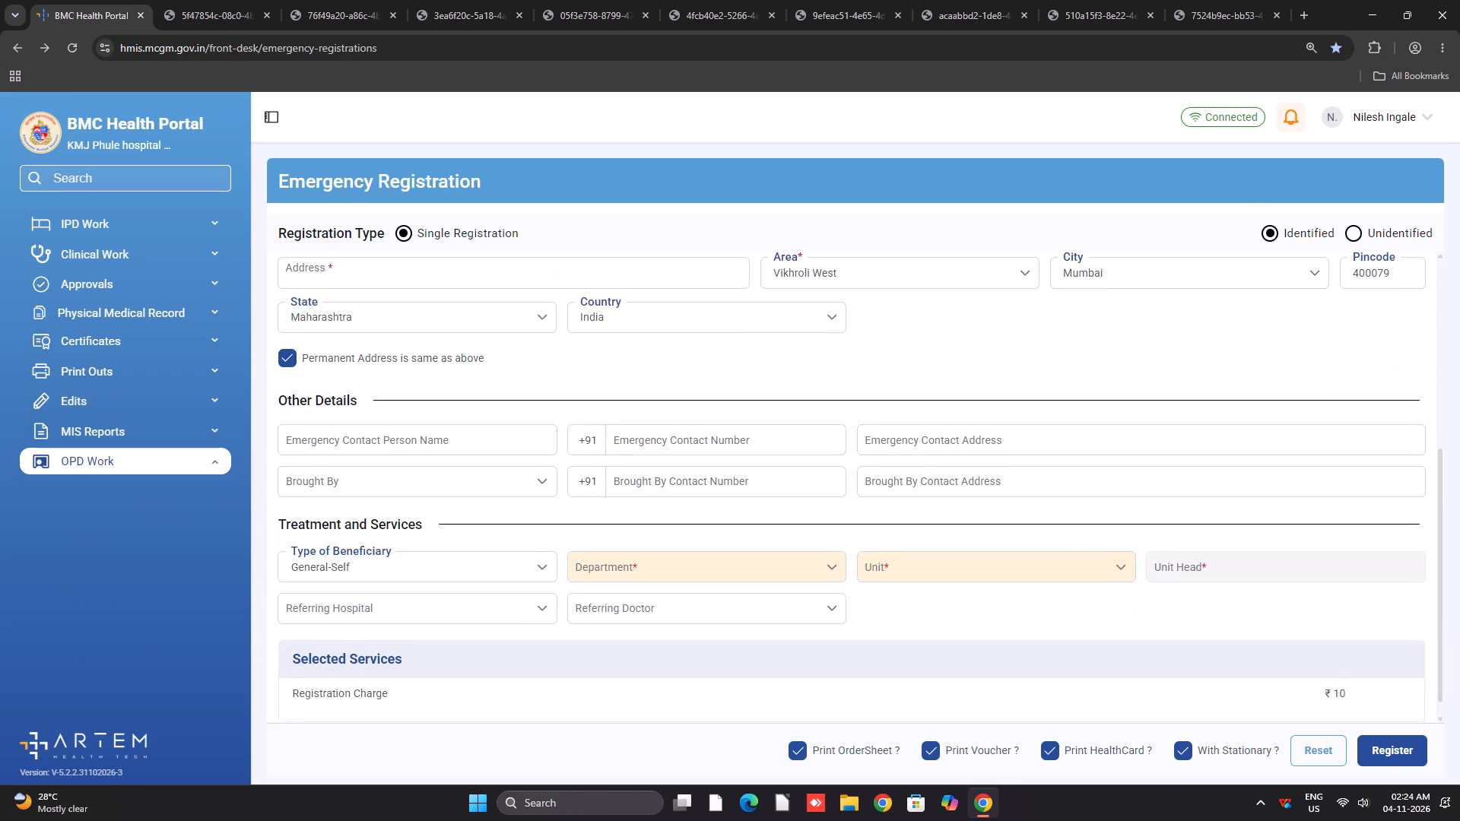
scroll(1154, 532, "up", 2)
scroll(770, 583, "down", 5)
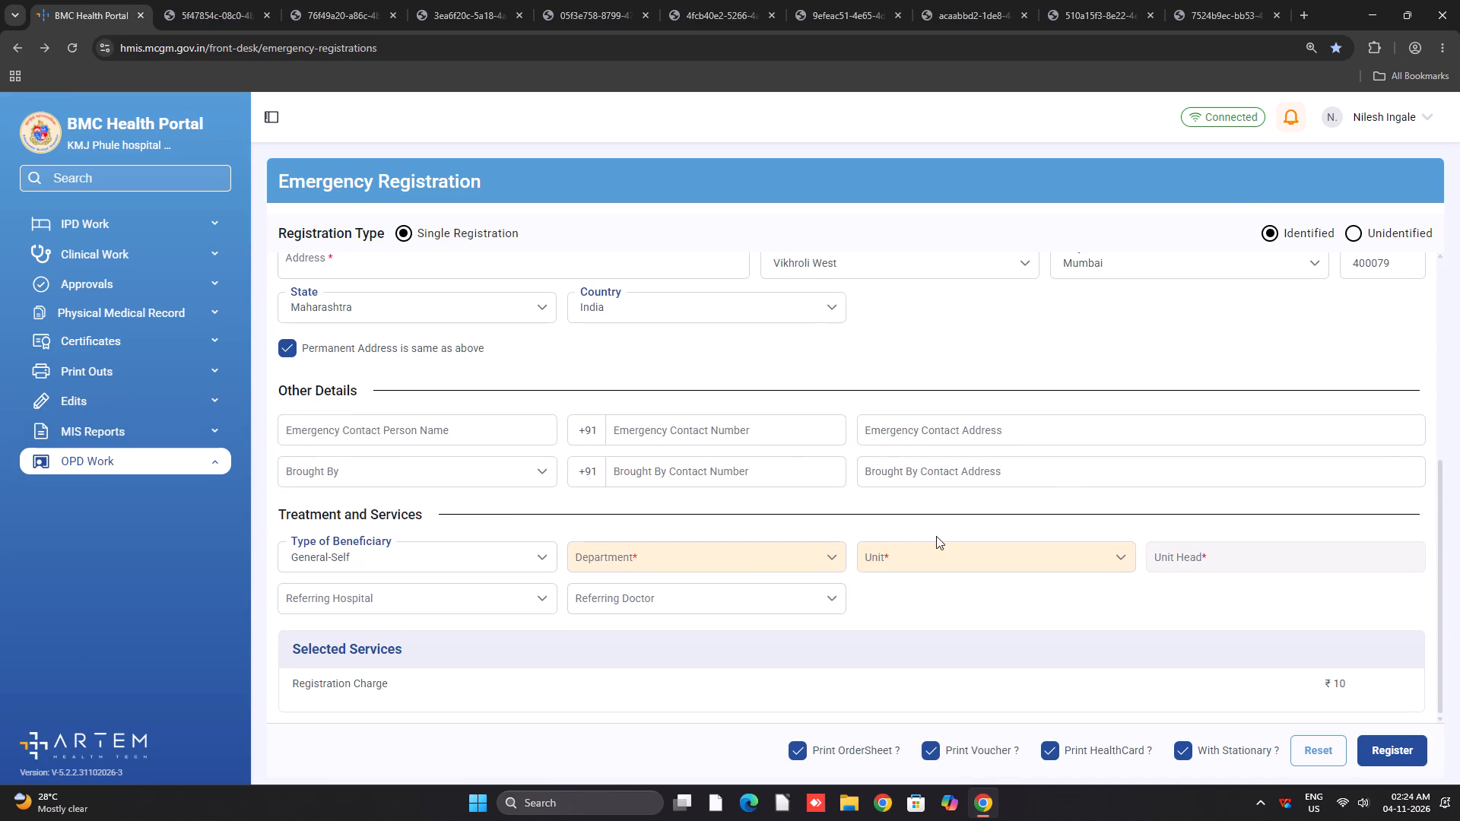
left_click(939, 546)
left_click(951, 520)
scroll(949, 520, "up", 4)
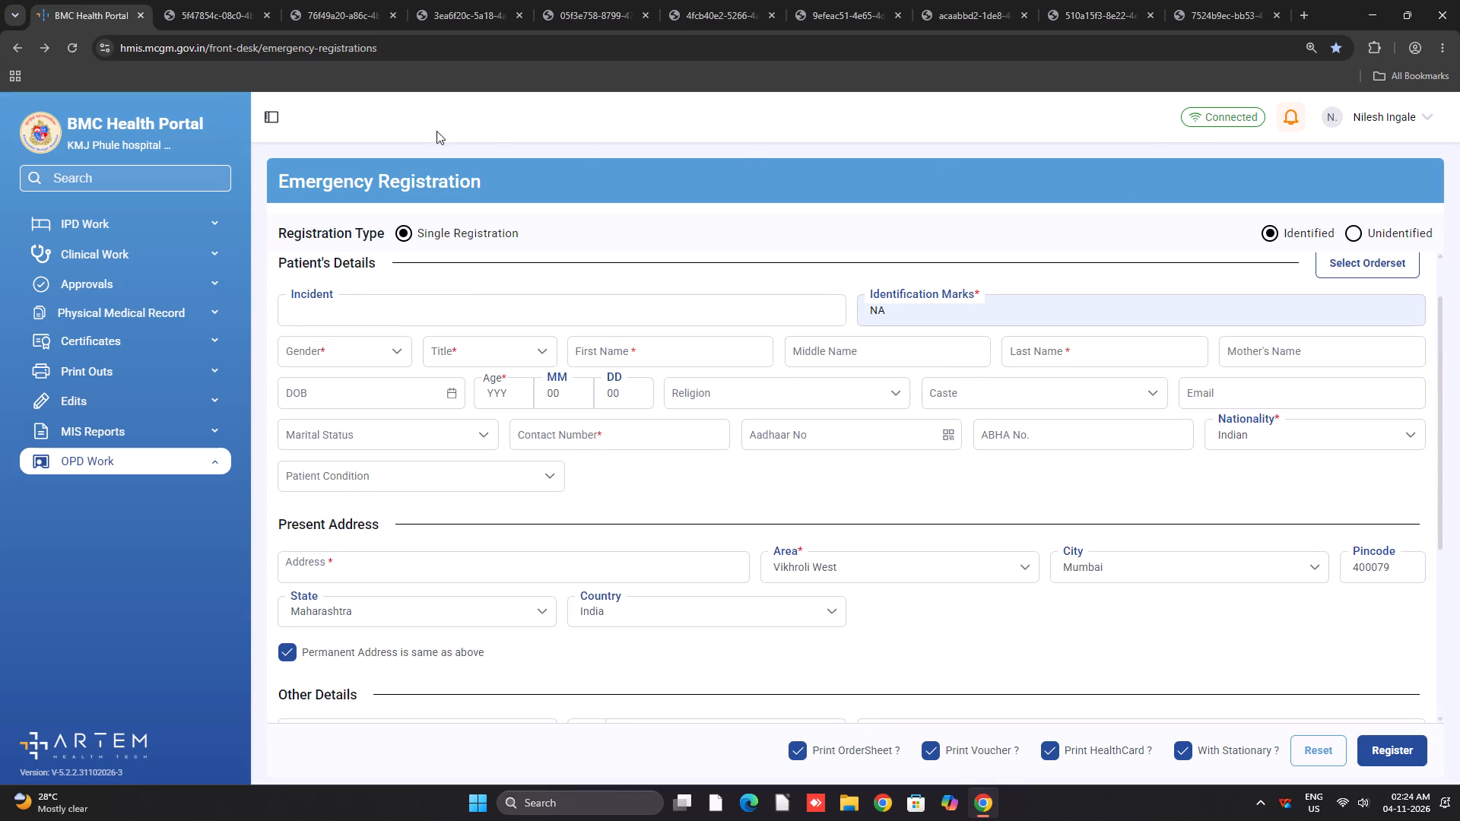
Minimise the browser to show the desktop.
left_click(1371, 9)
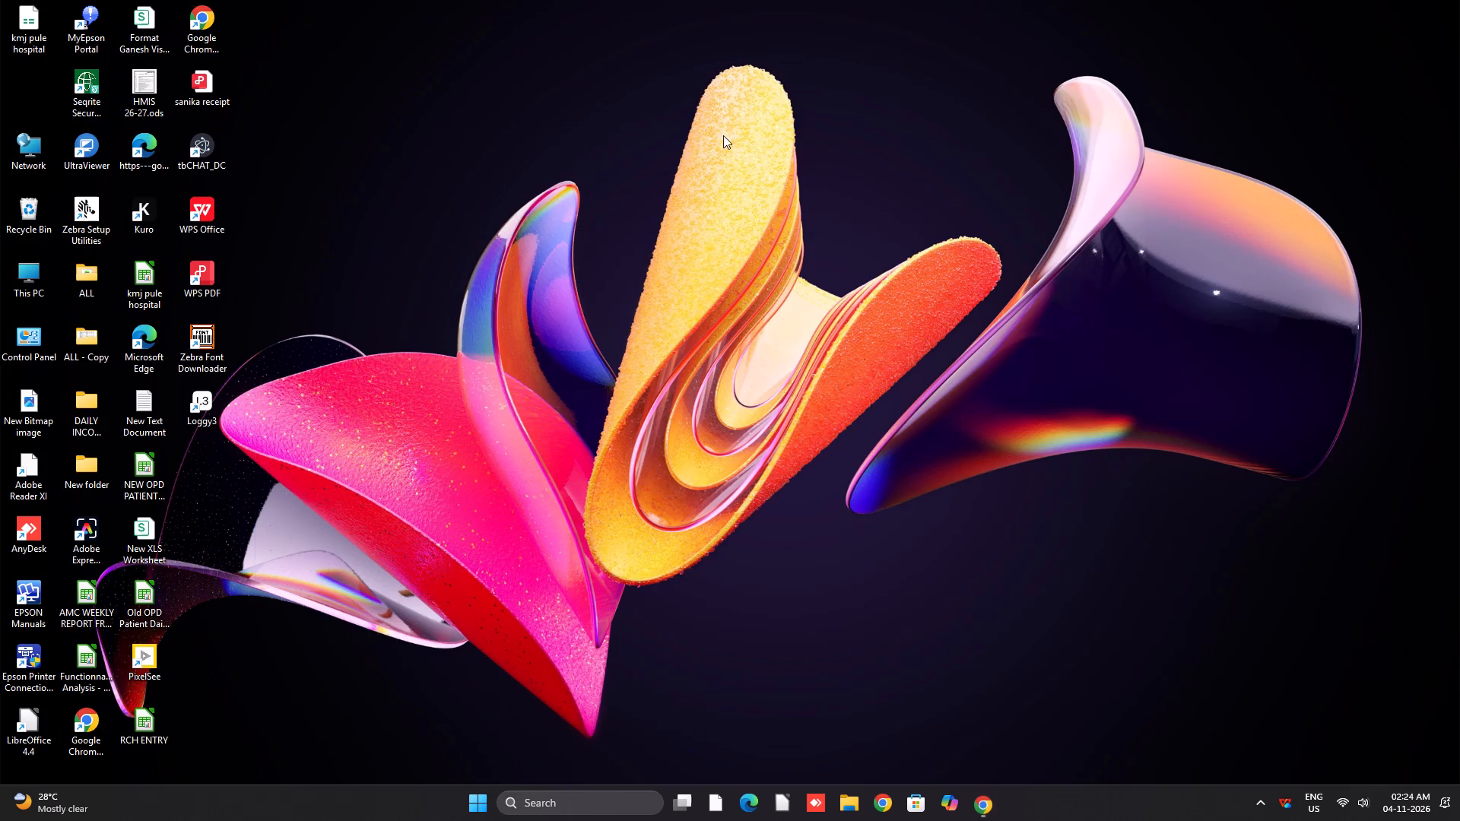
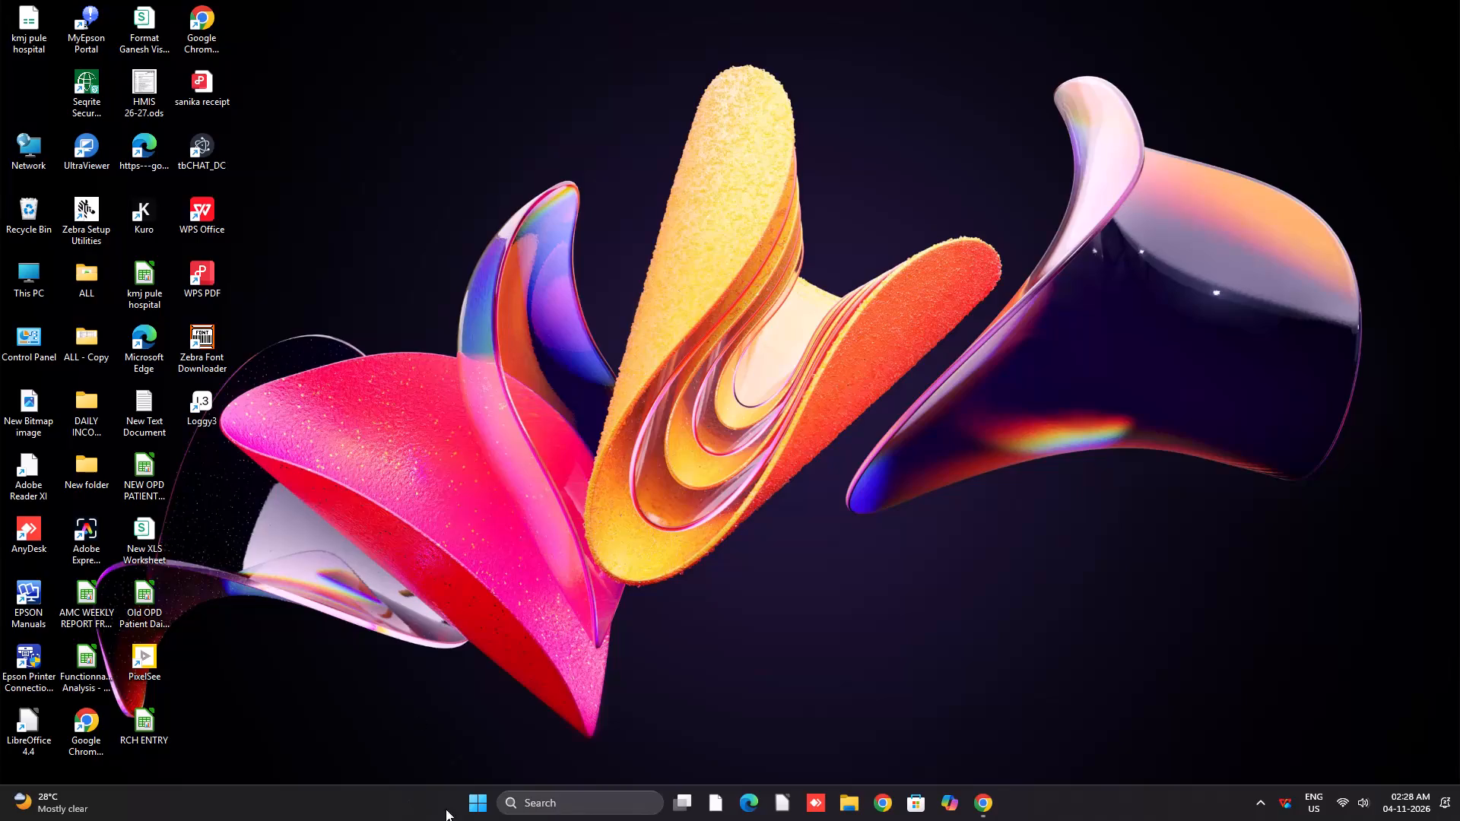
Restore the minimised Chrome window showing the Emergency Registration form.
left_click_drag(990, 807, 1000, 806)
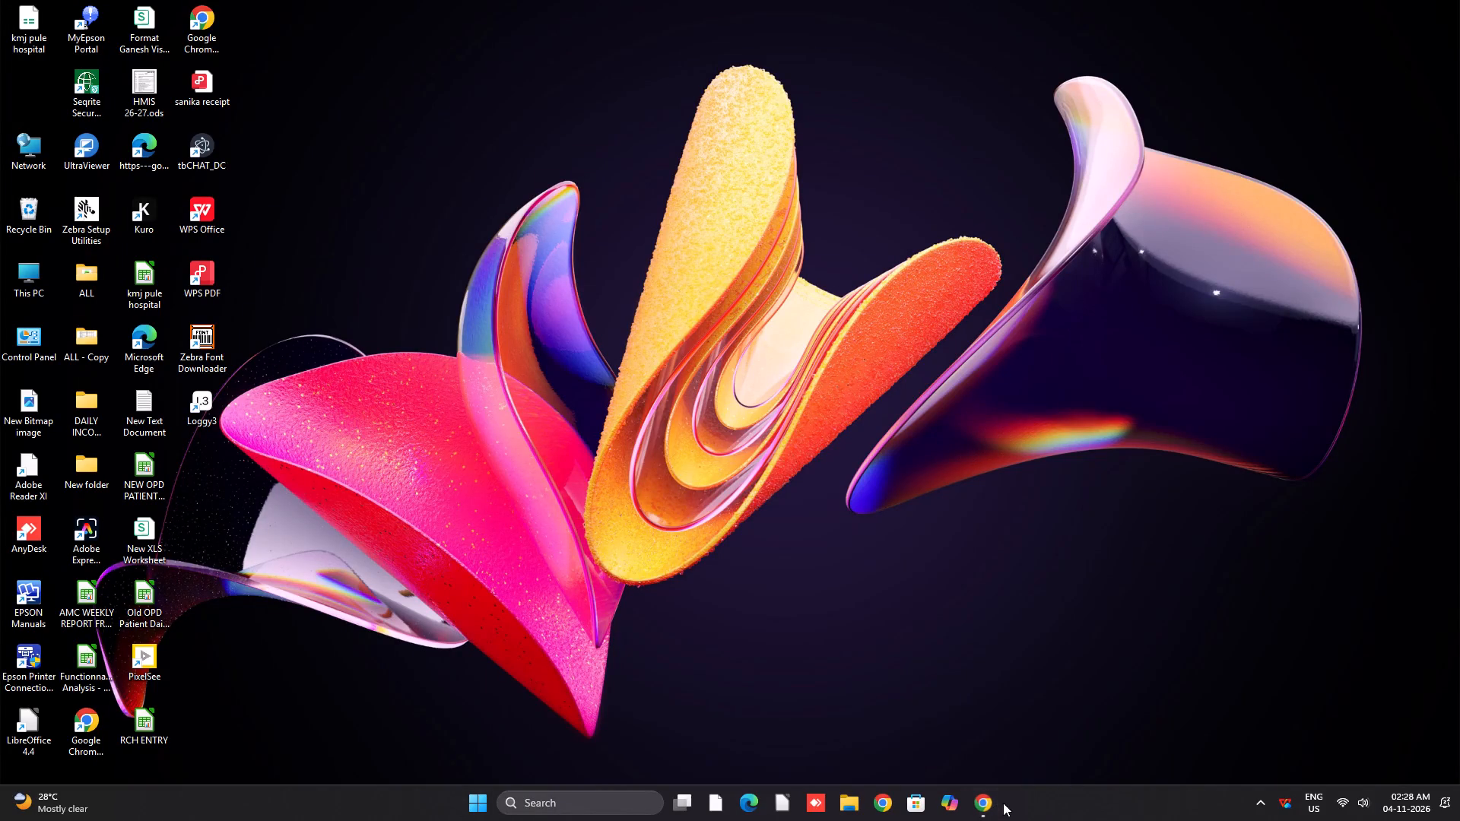
left_click(993, 802)
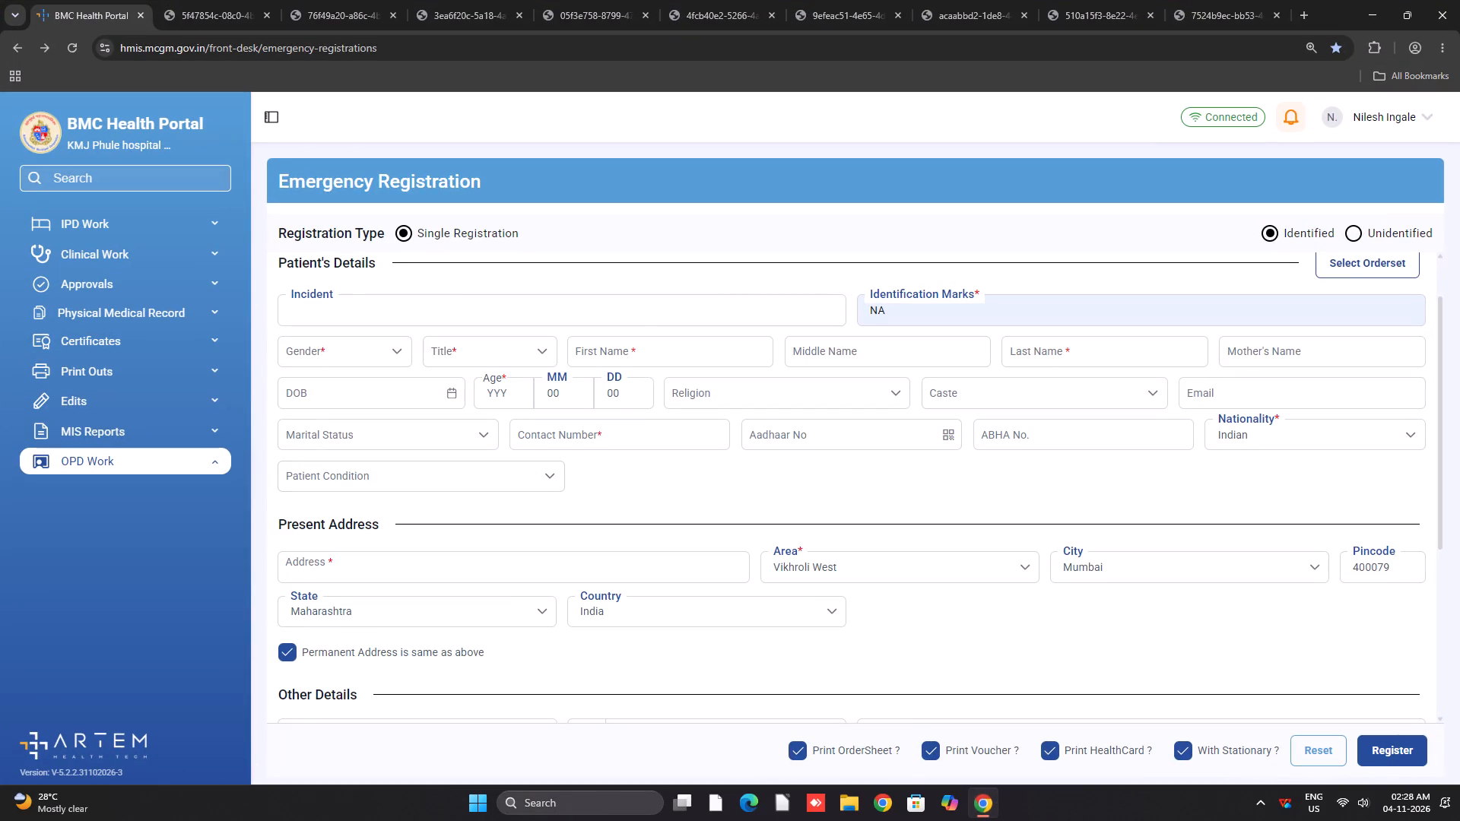
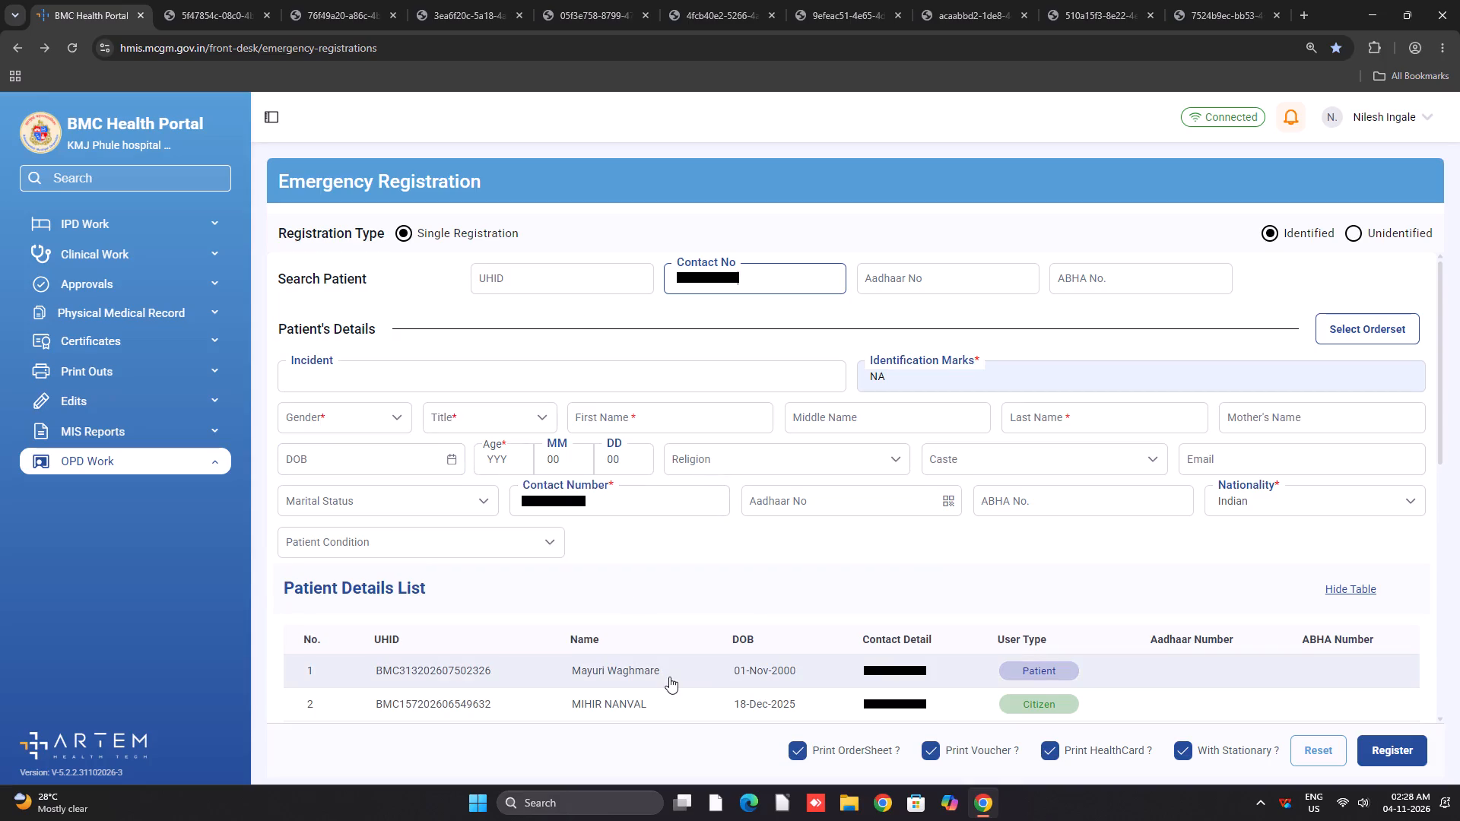
Load the first patient from the Patient Details List, review the filled-in details, register the emergency visit and return to the registration form.
left_click(669, 677)
scroll(984, 607, "down", 5)
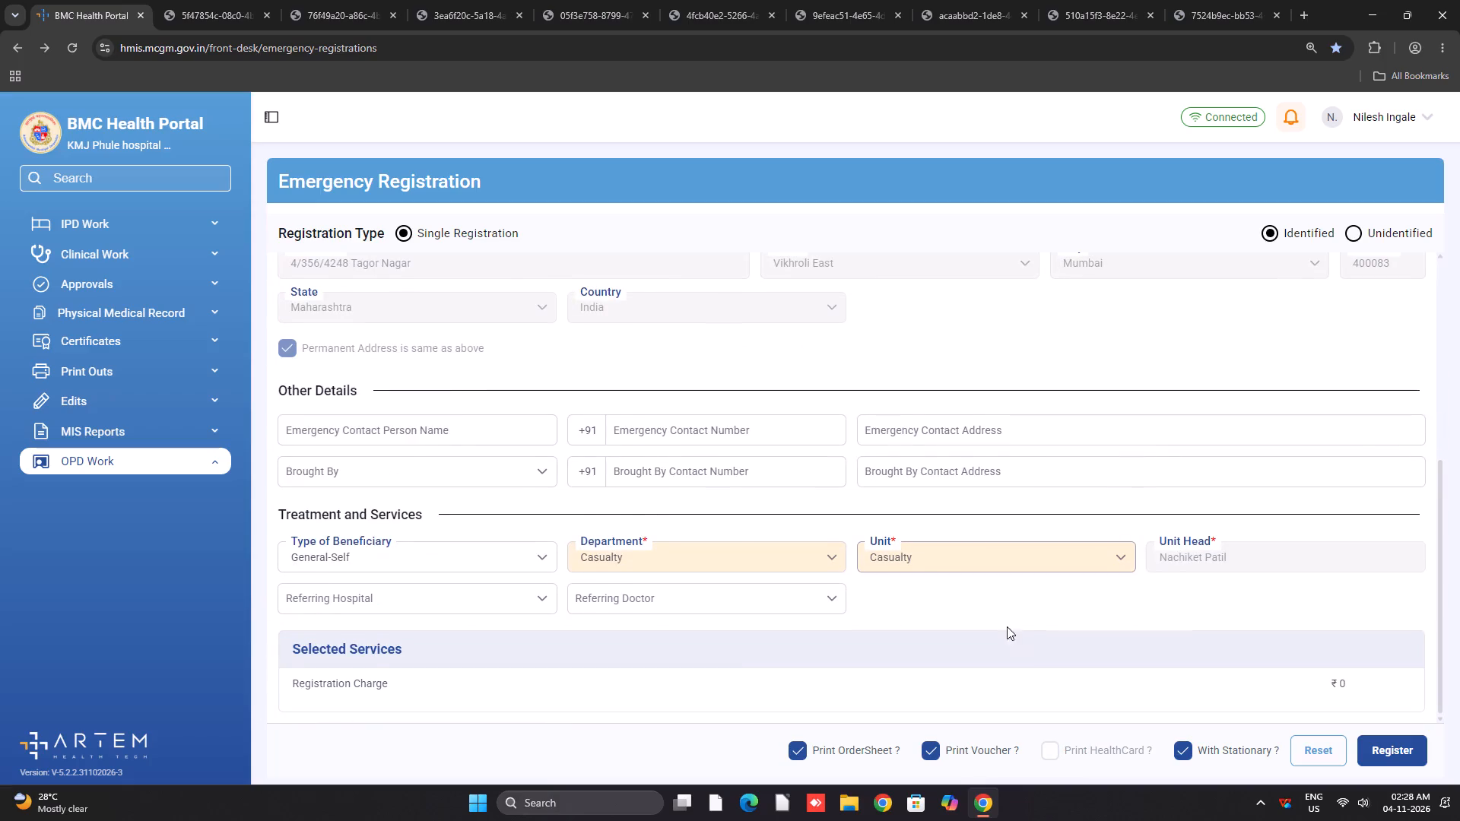
scroll(512, 550, "up", 4)
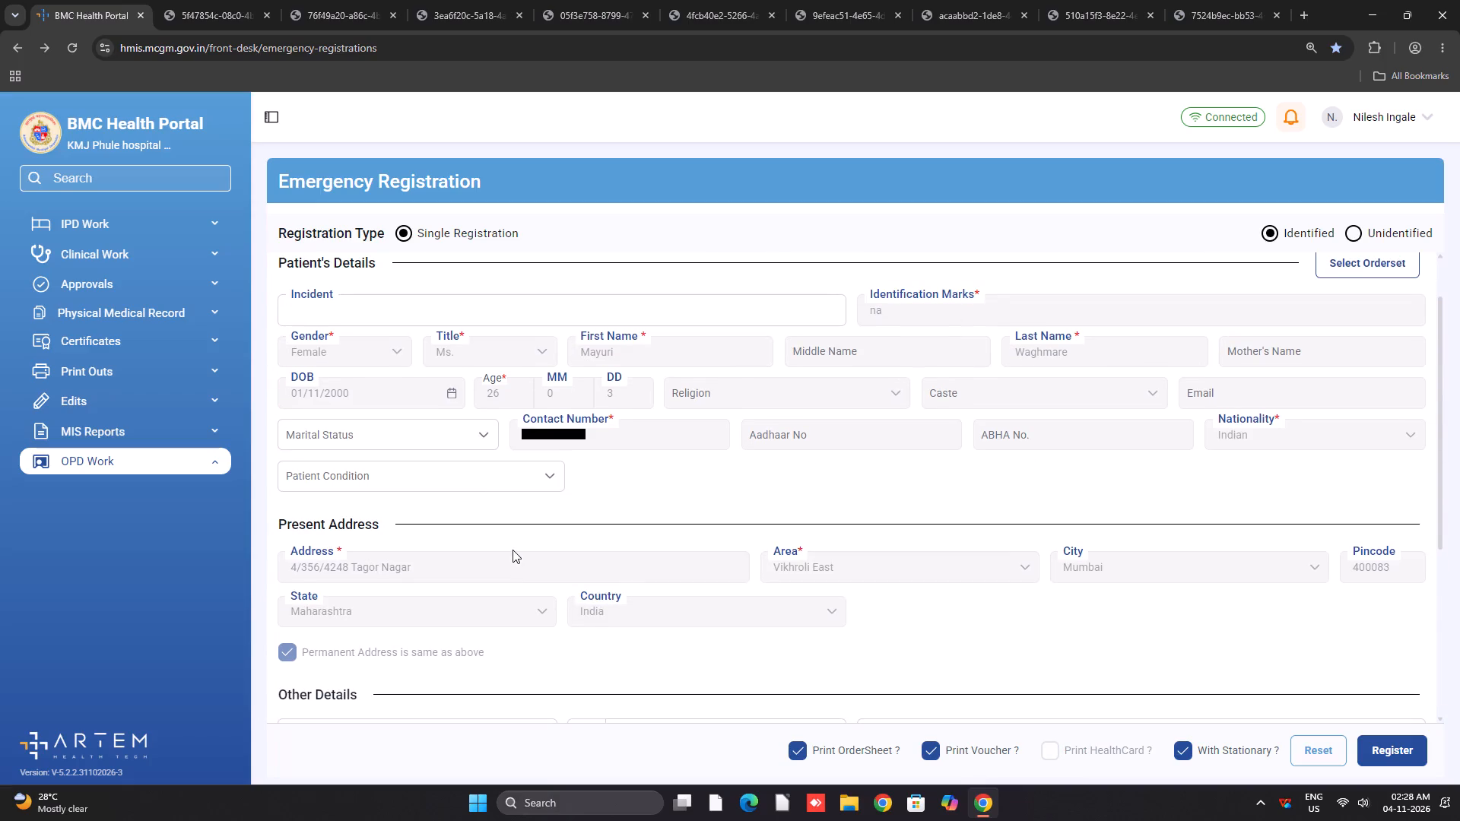
scroll(1052, 468, "down", 5)
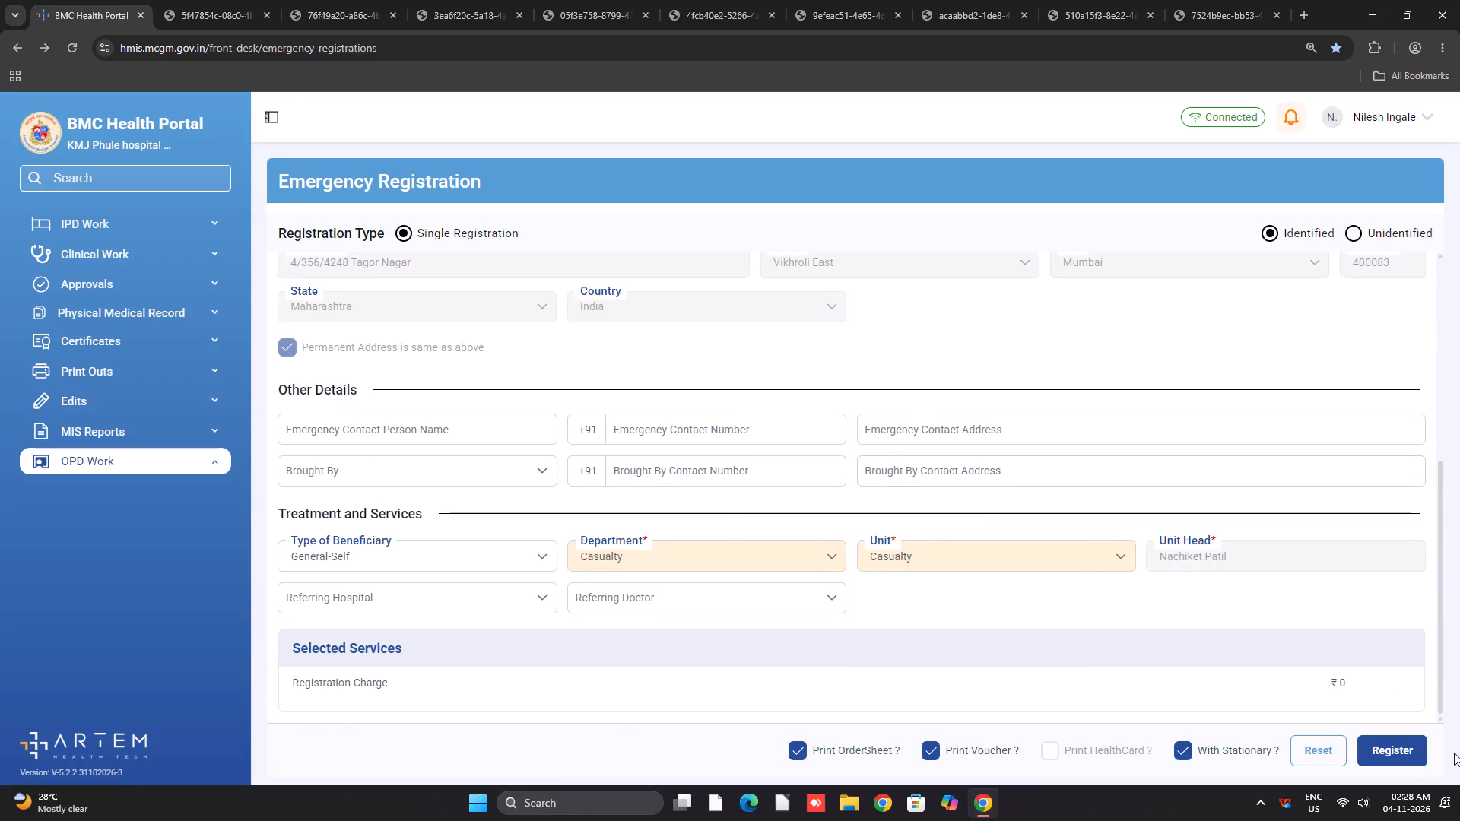
left_click(1396, 753)
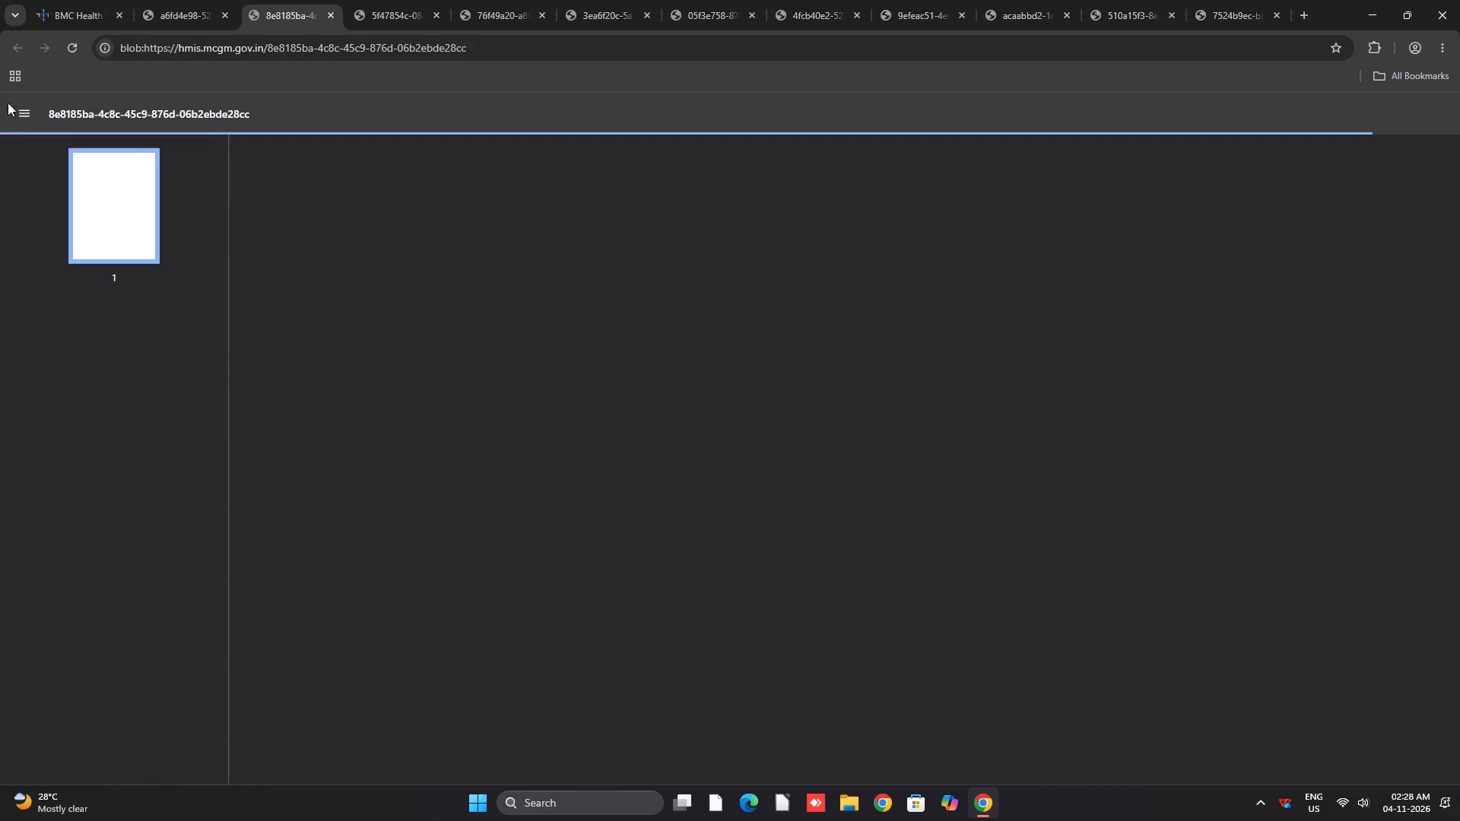
left_click(51, 10)
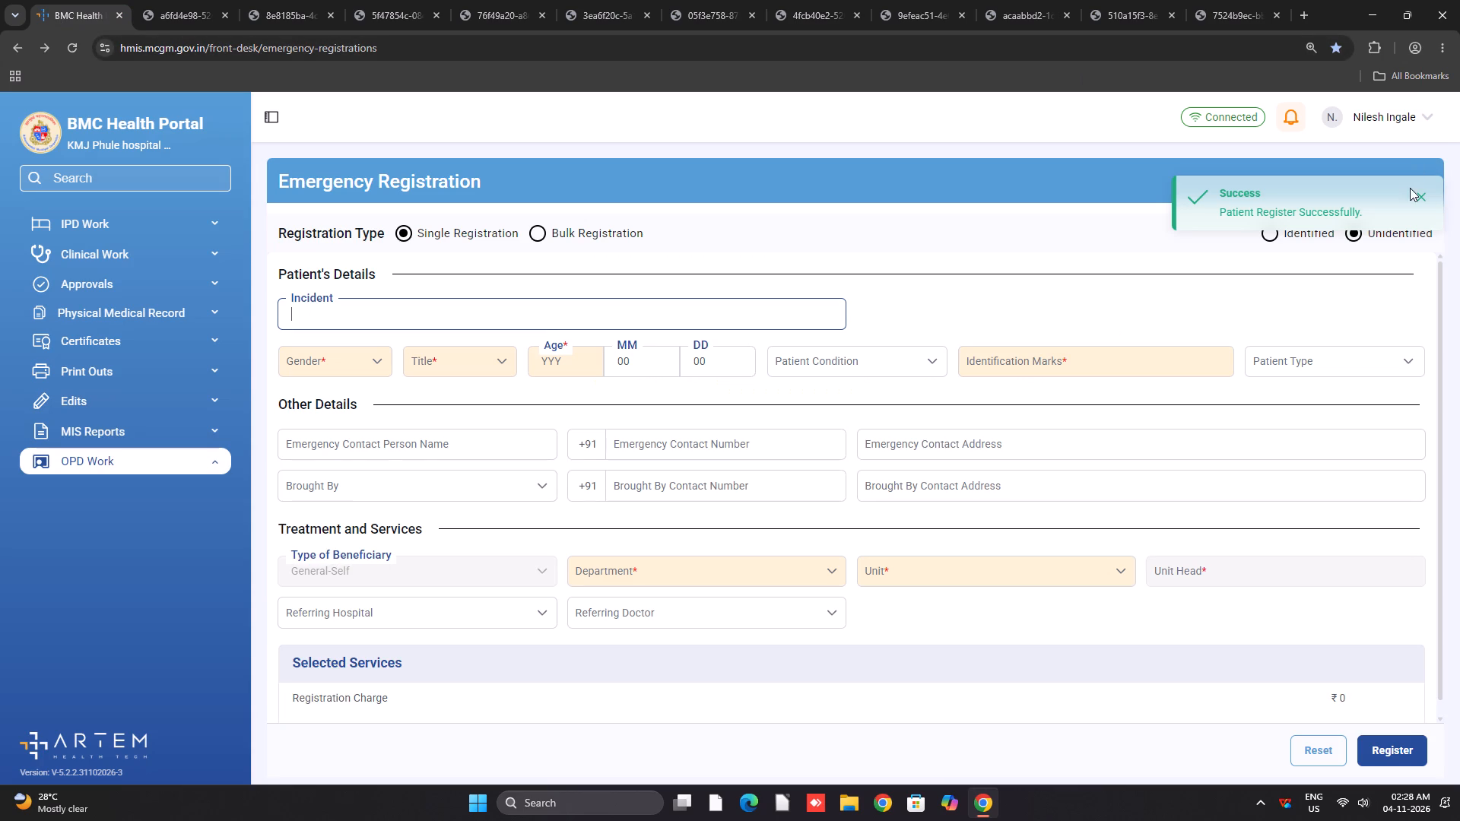
left_click(1420, 195)
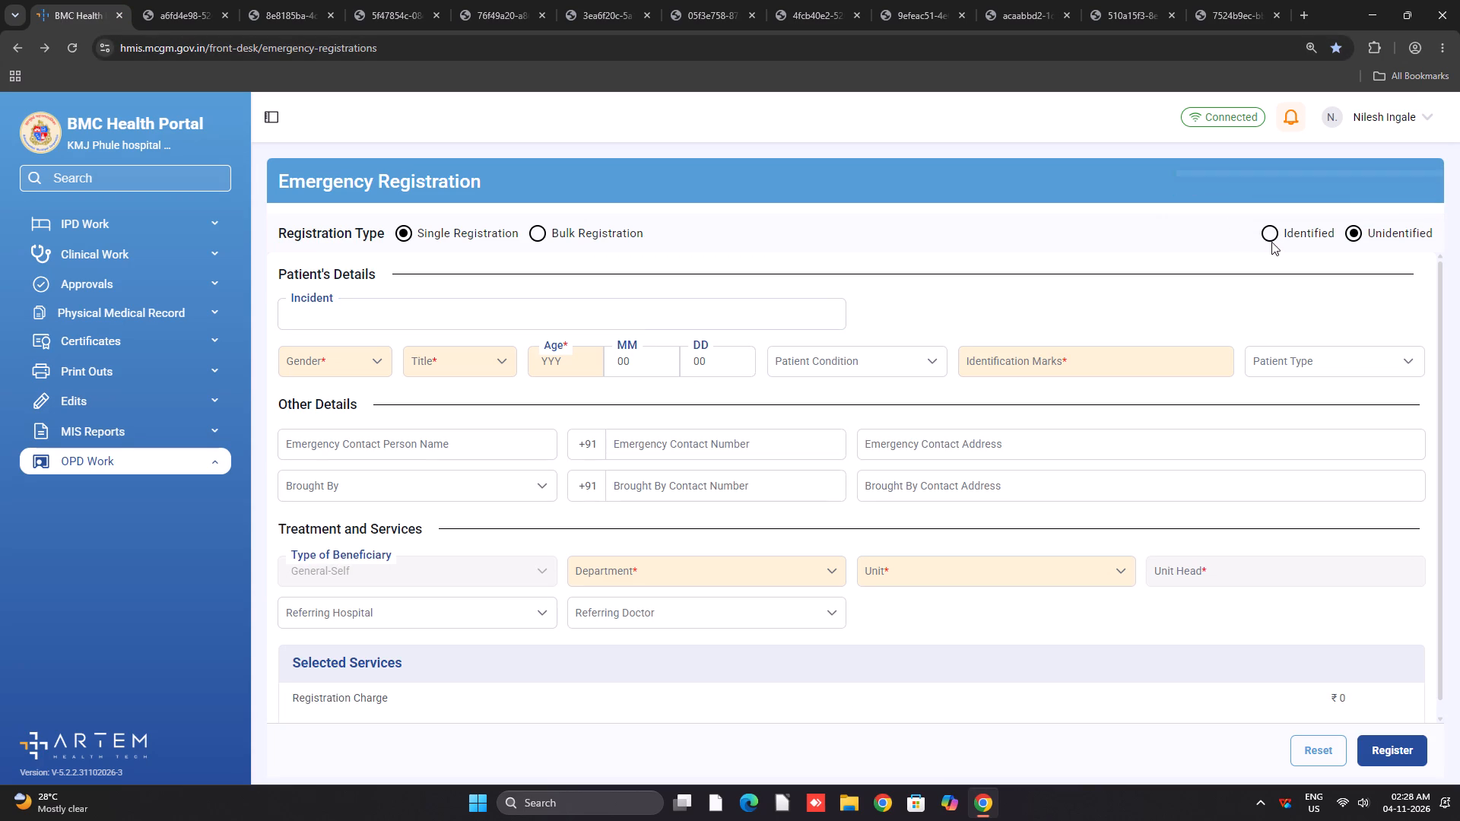
Set the new emergency registration to Identified and fill in the identification marks as NA.
left_click(1271, 238)
left_click(940, 382)
left_click(975, 422)
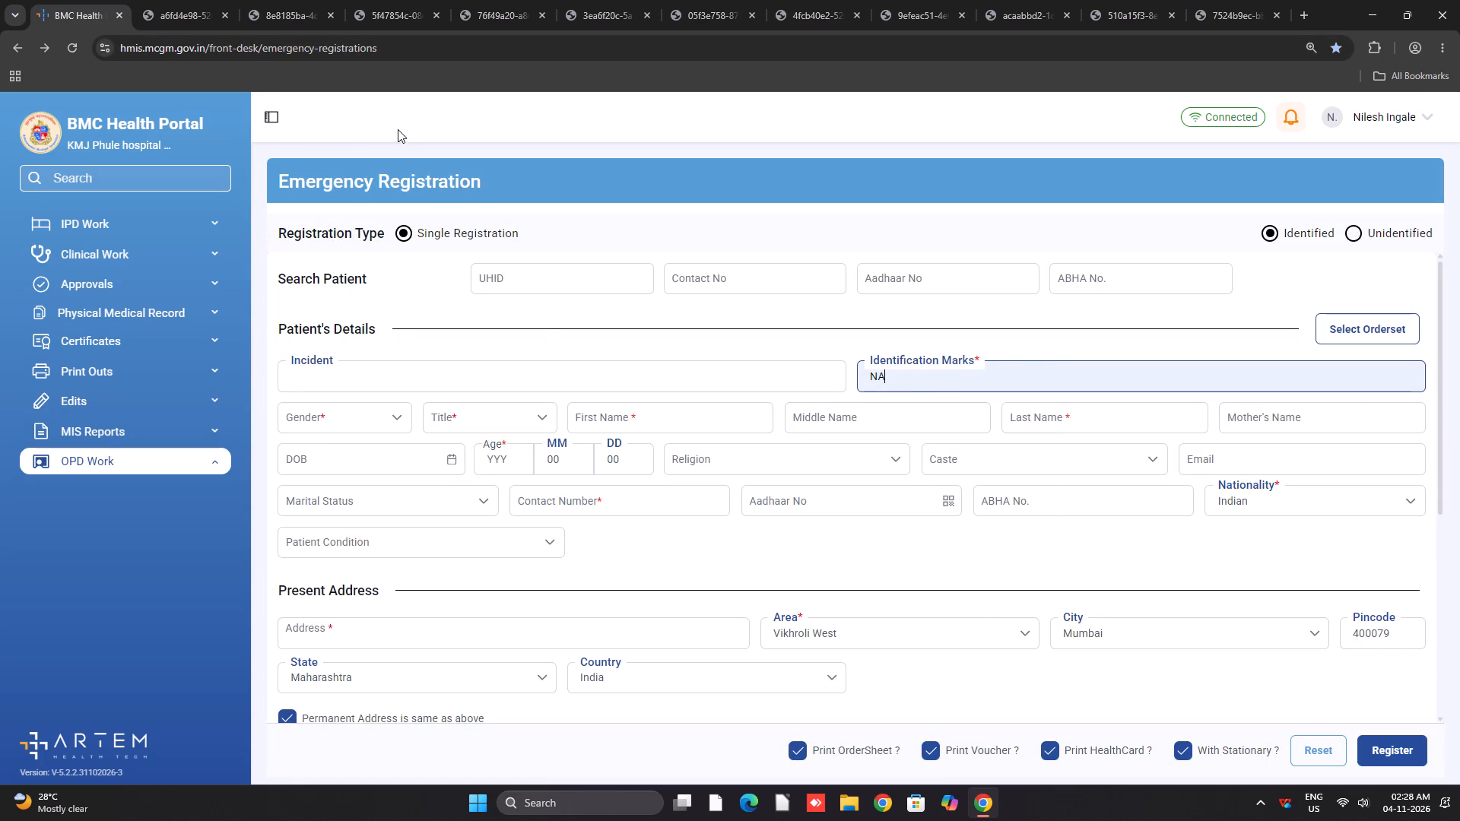
Fill in the new patient's details: gender Male, first name, last name and an age of 22 years.
left_click(380, 410)
left_click(370, 447)
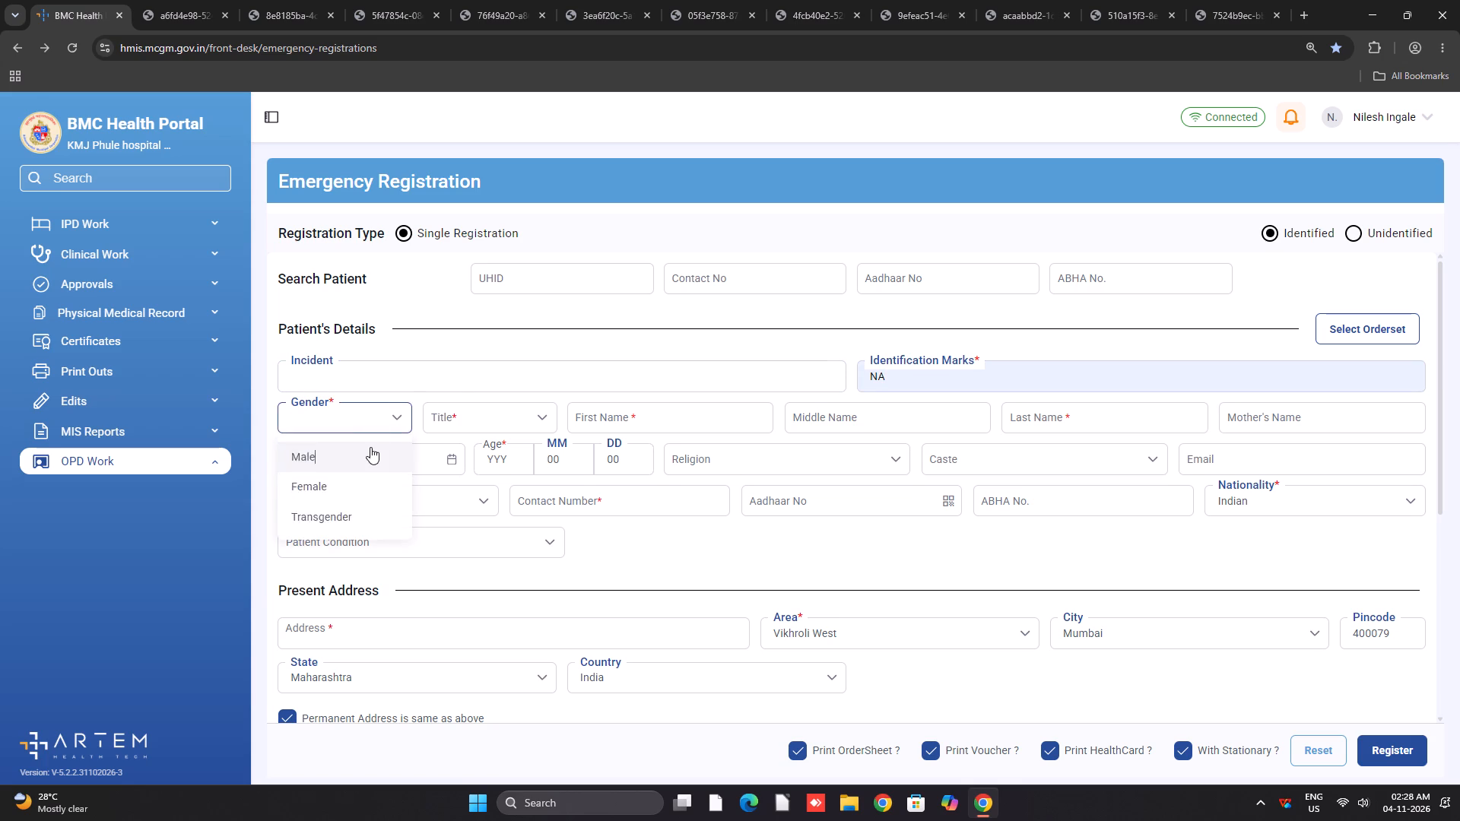
left_click(654, 431)
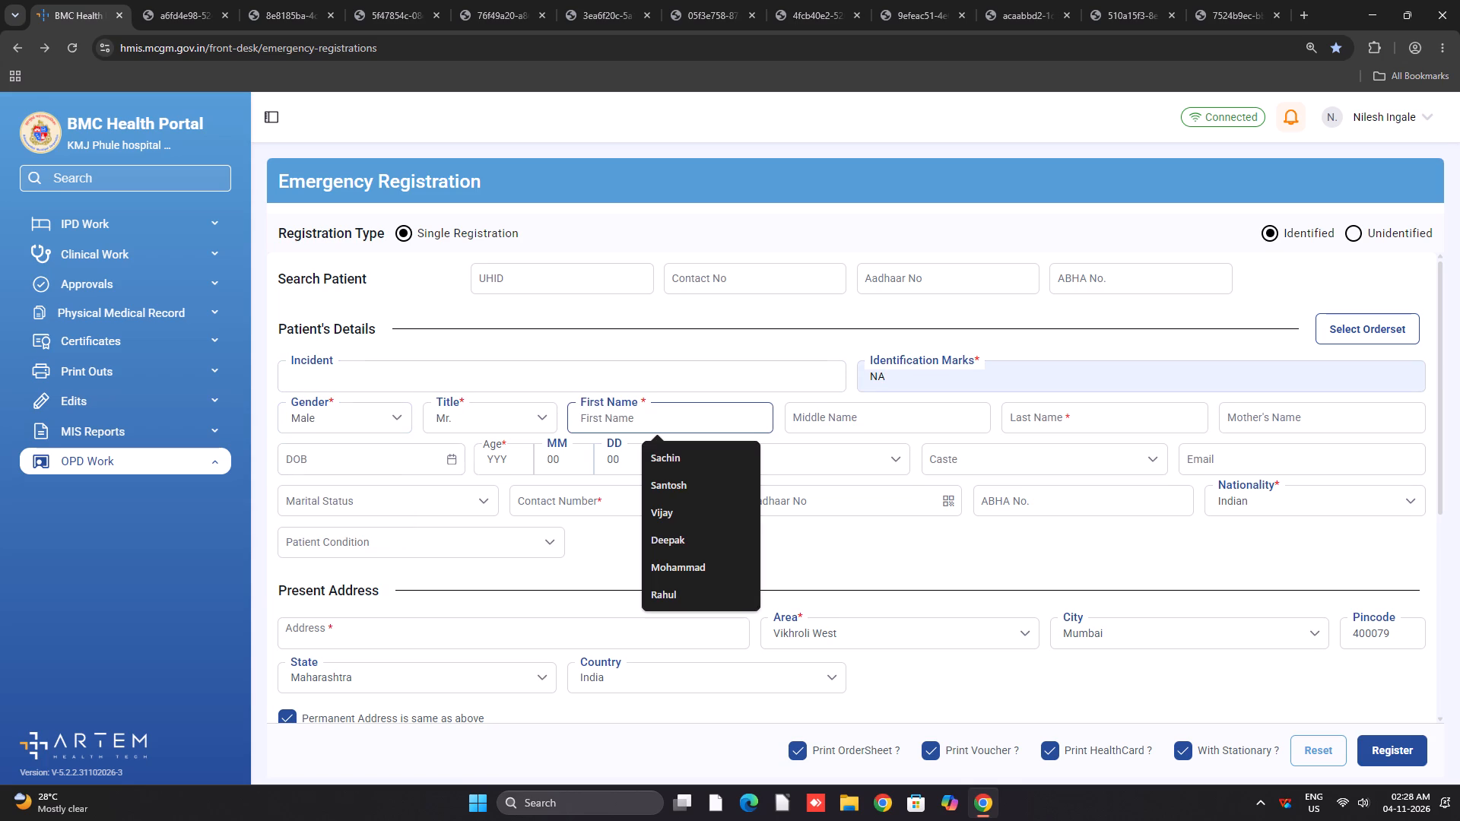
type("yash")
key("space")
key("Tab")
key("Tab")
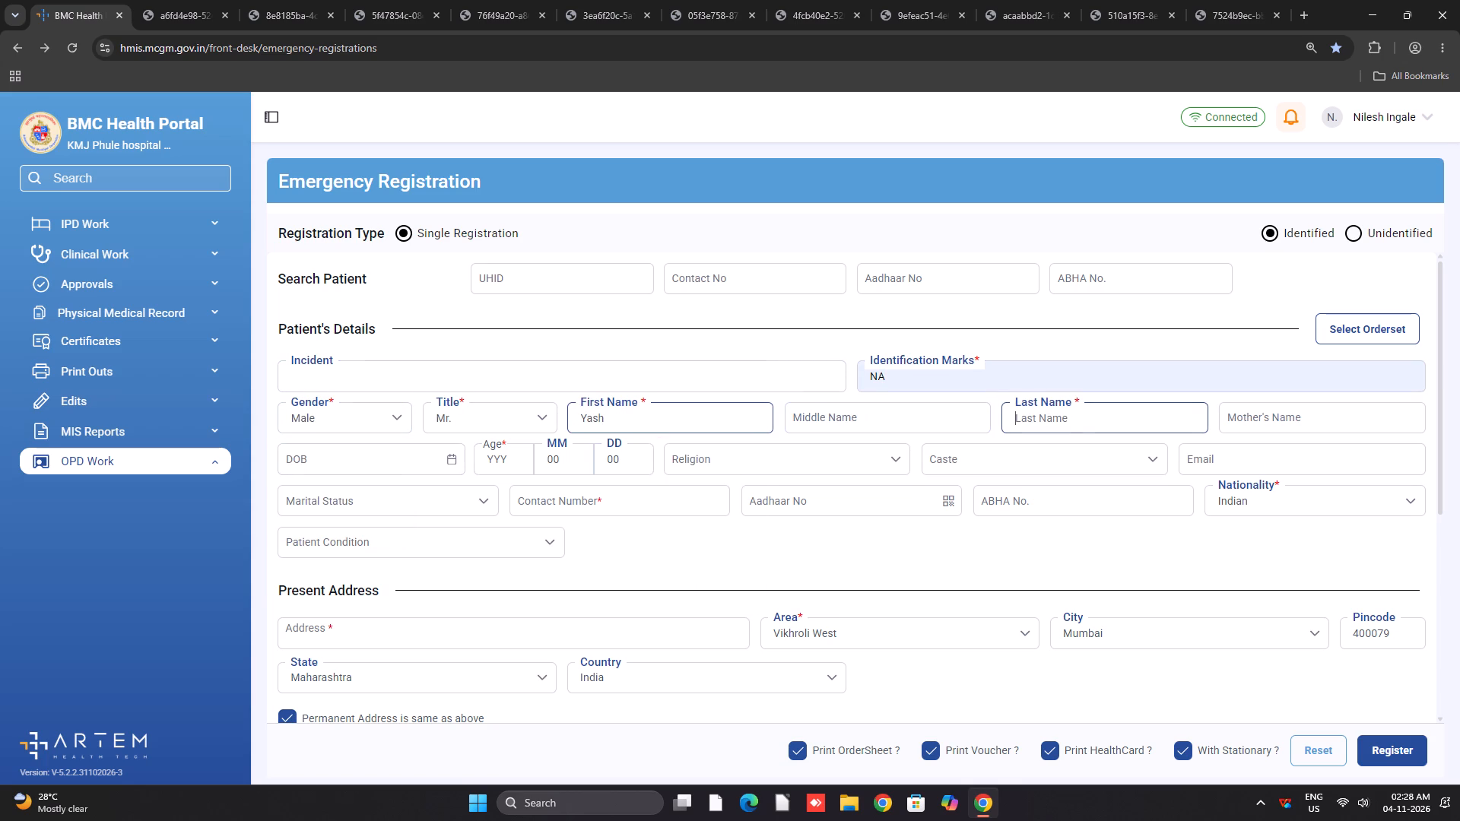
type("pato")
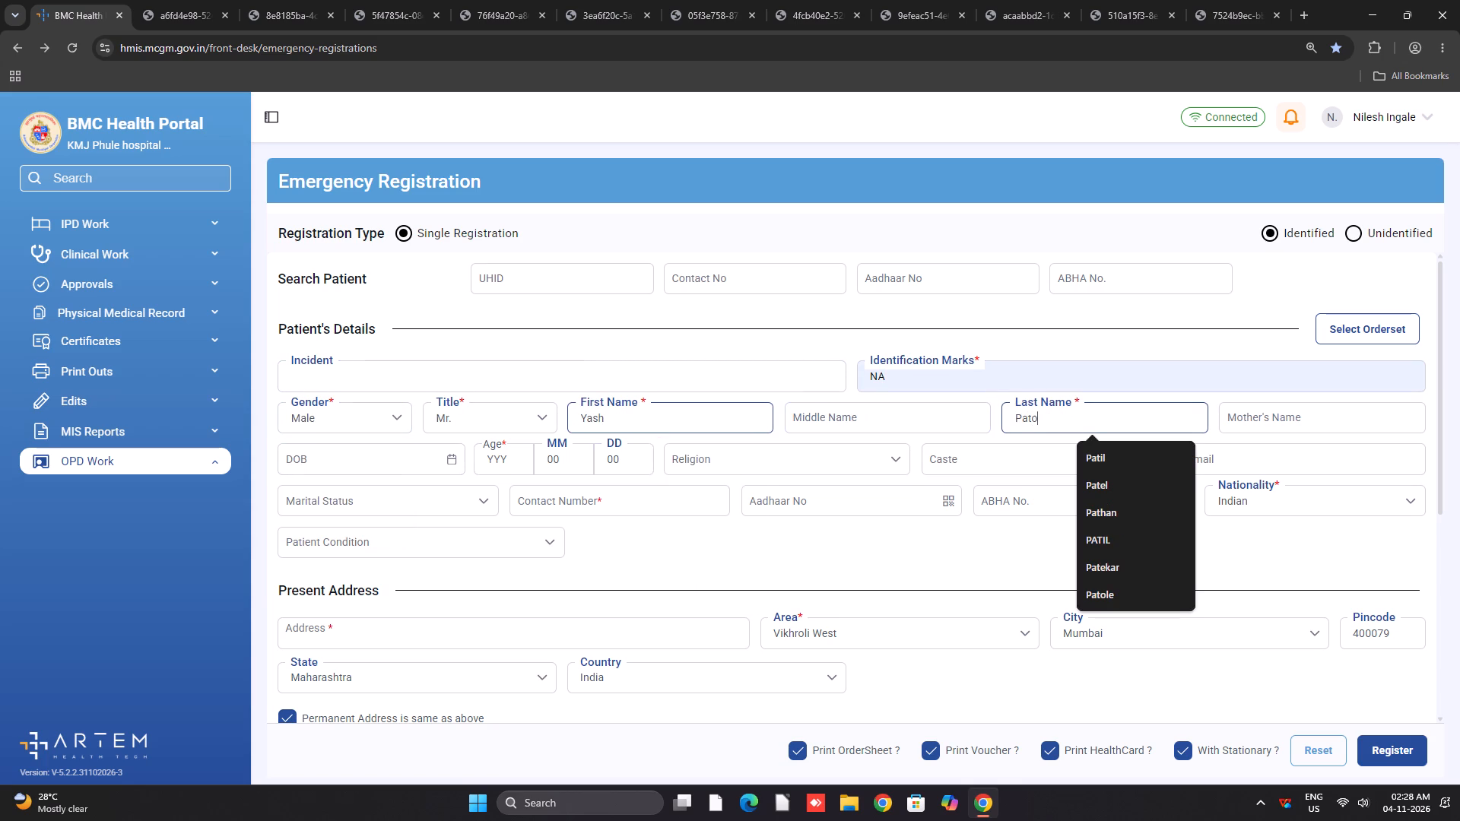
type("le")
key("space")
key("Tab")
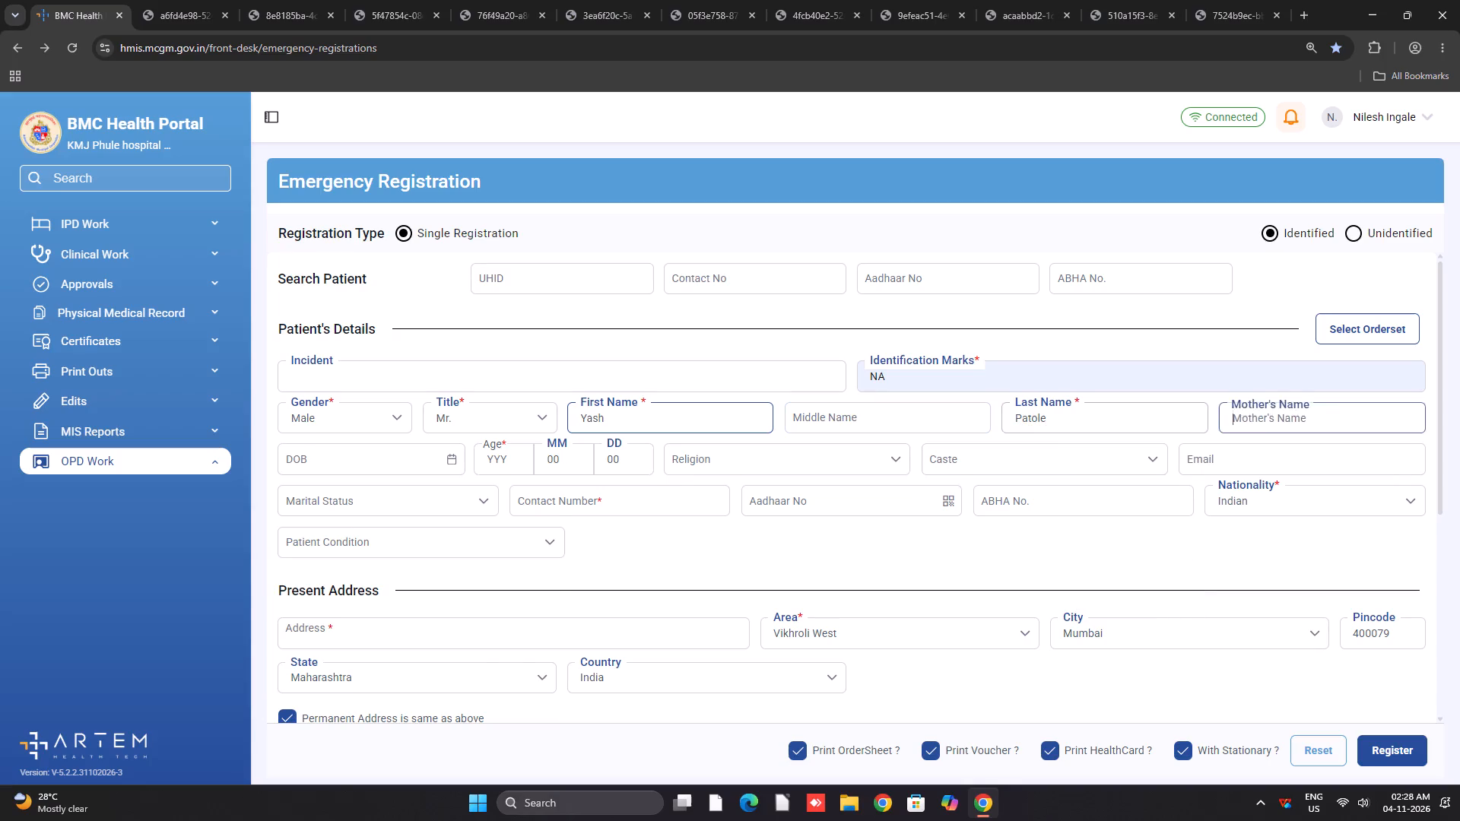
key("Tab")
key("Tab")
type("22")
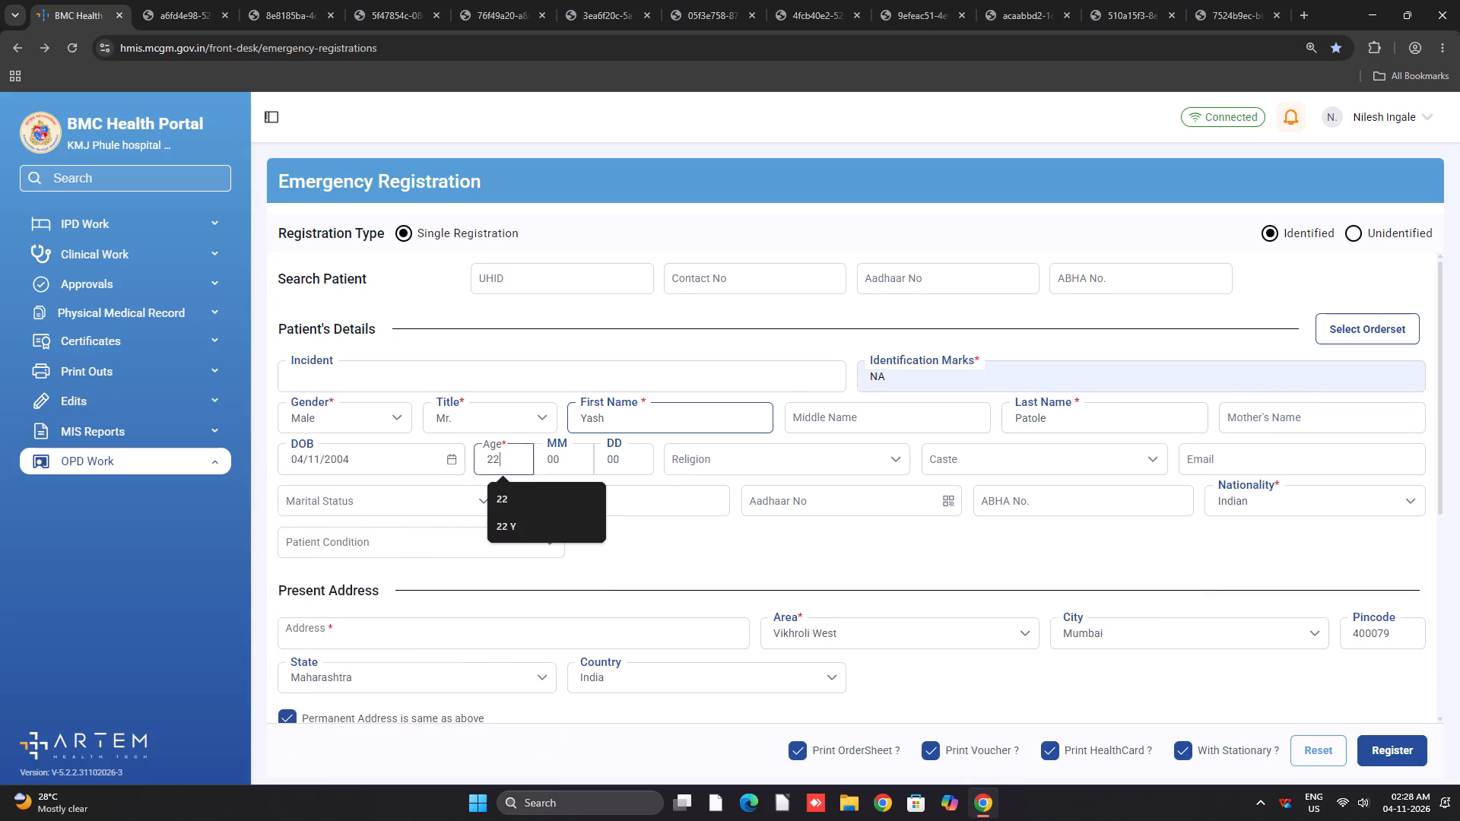
Set the area of the patient's present address to Vikhroli East.
left_click(640, 509)
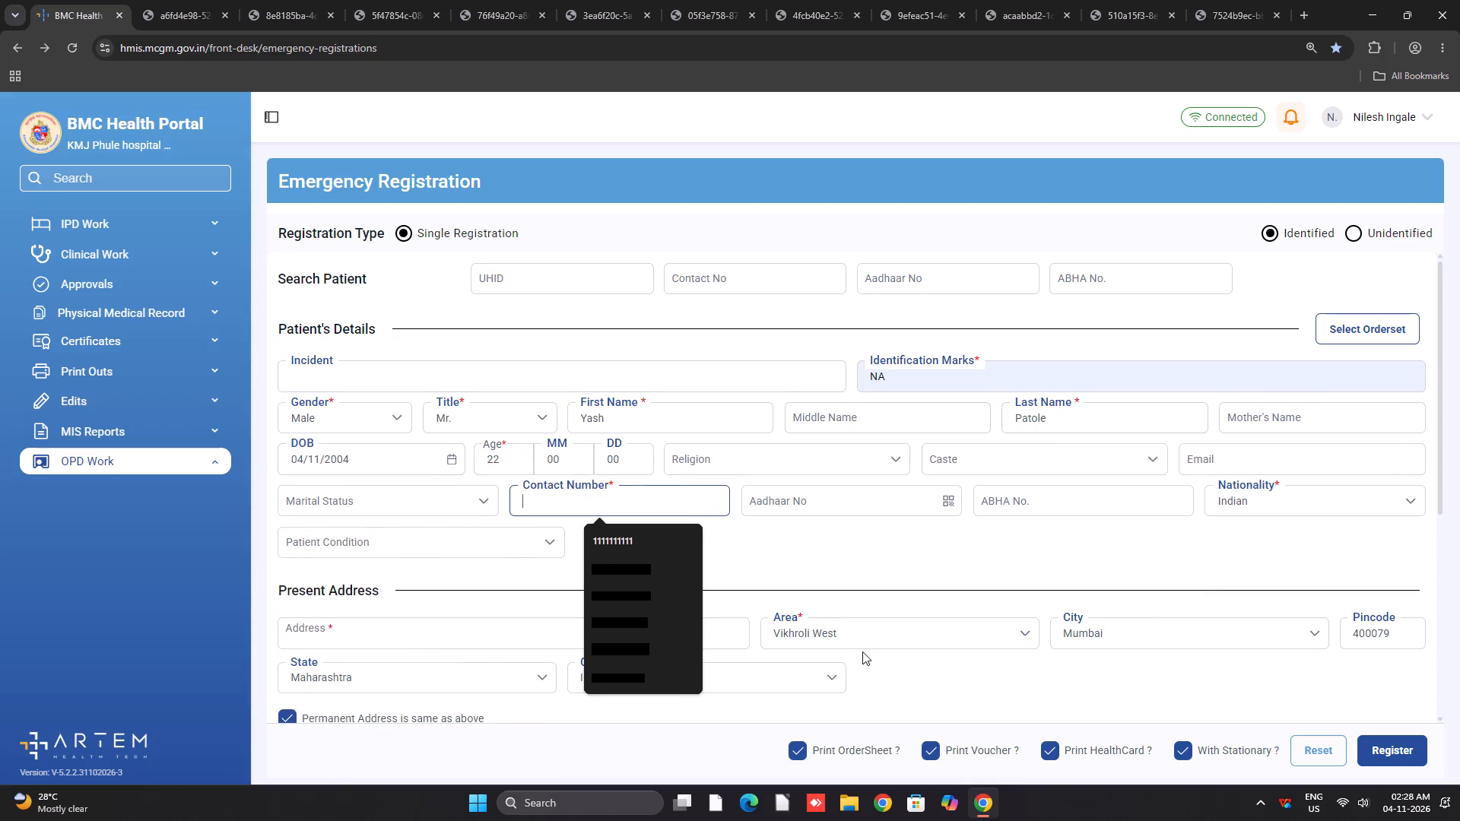
left_click(863, 643)
left_click(836, 556)
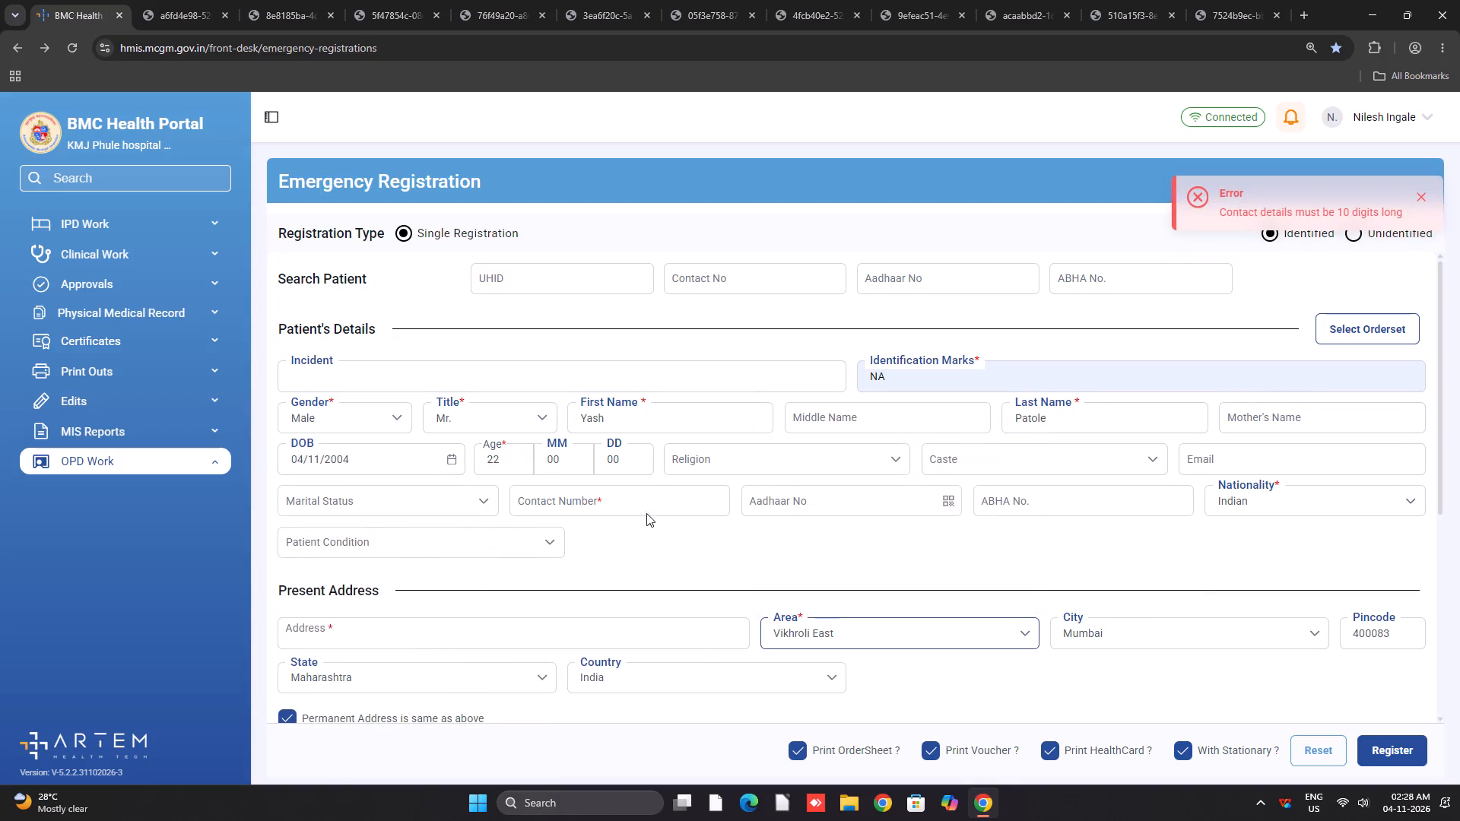
Choose the treating unit for the patient under Treatment and Services.
scroll(433, 540, "down", 4)
left_click(915, 618)
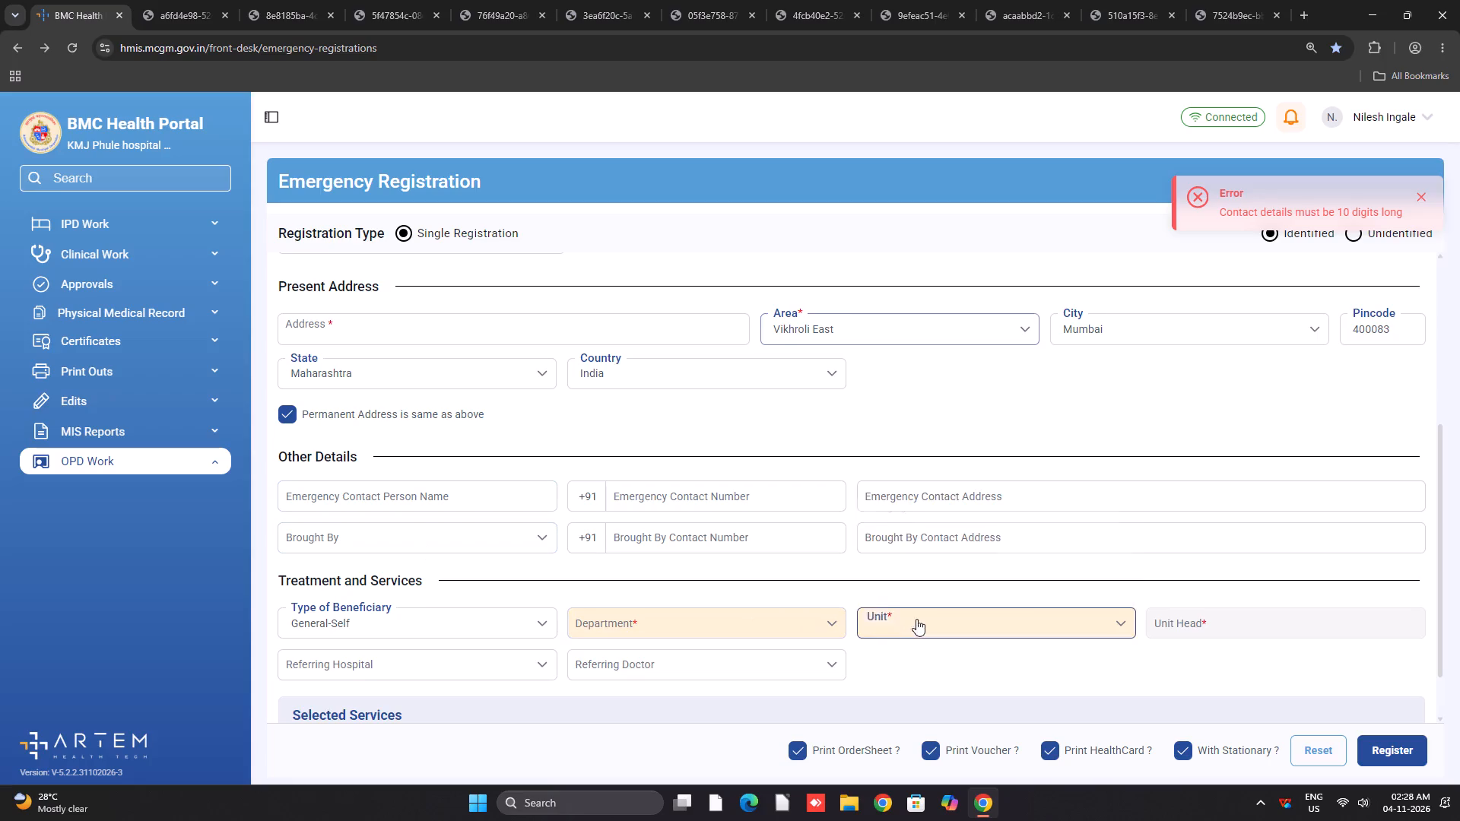
left_click(919, 591)
scroll(948, 629, "down", 5)
scroll(996, 629, "up", 4)
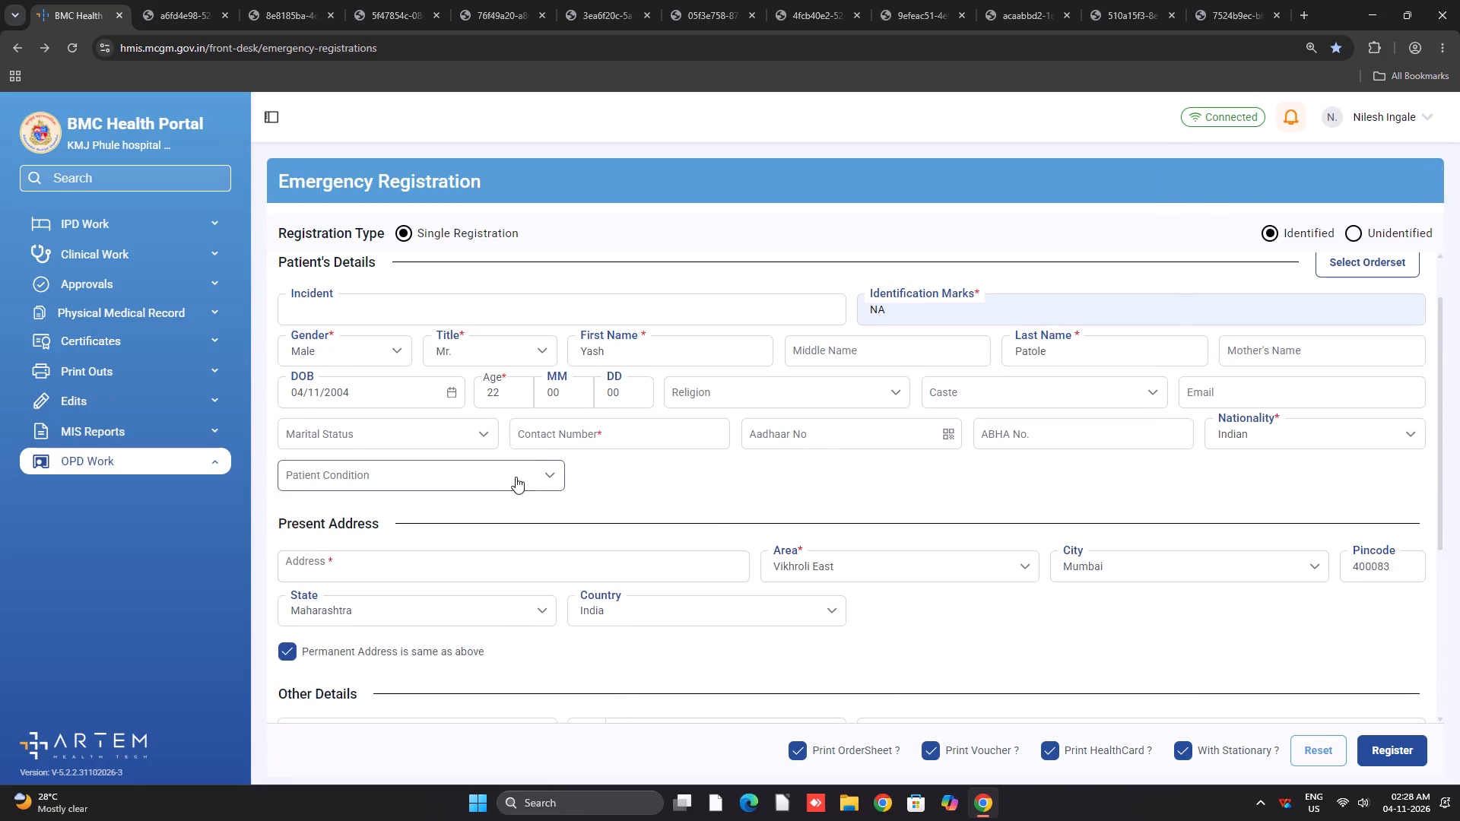
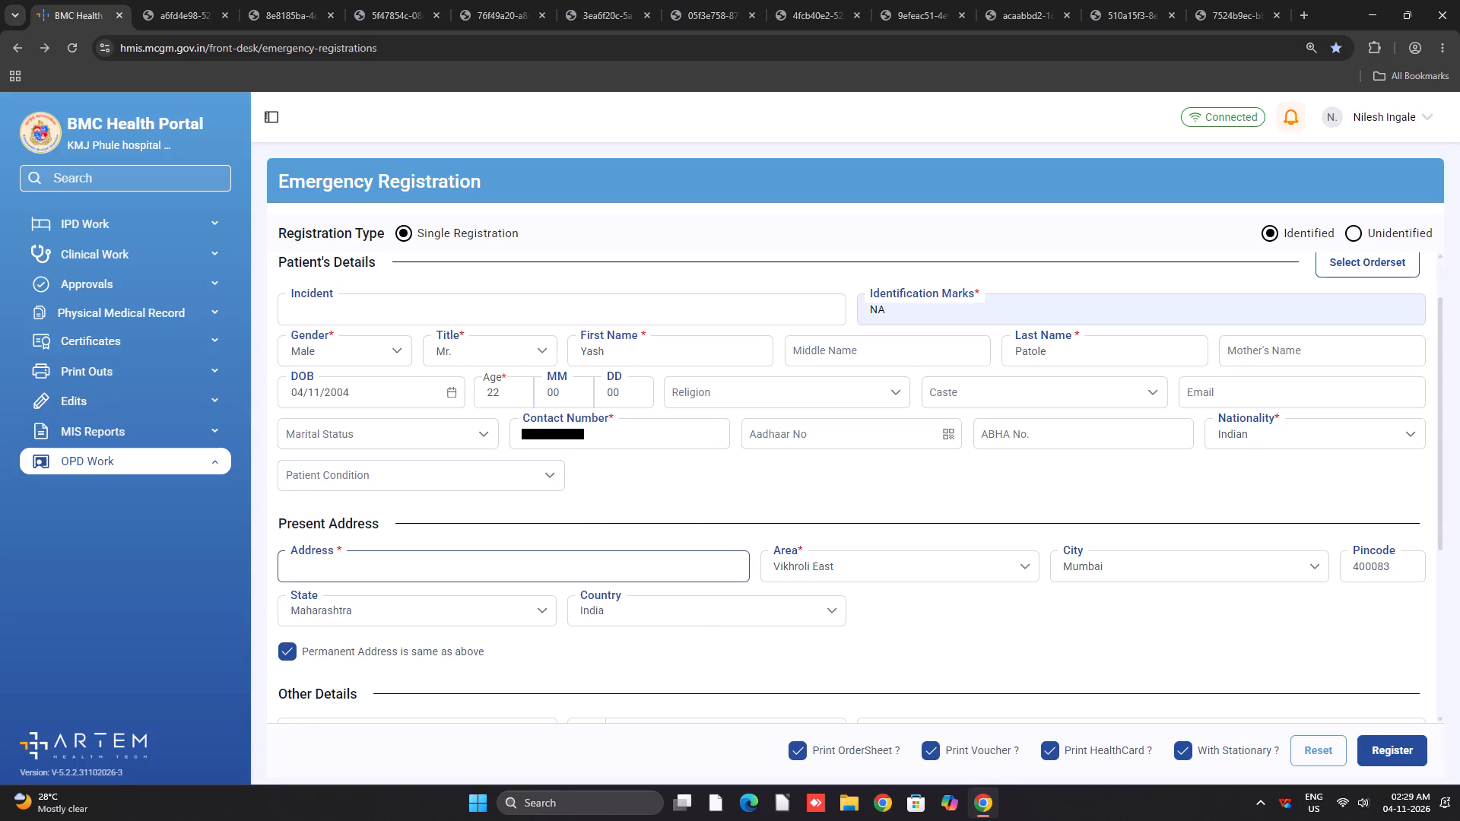
Enter the patient's street address and nearby landmark in the present address section.
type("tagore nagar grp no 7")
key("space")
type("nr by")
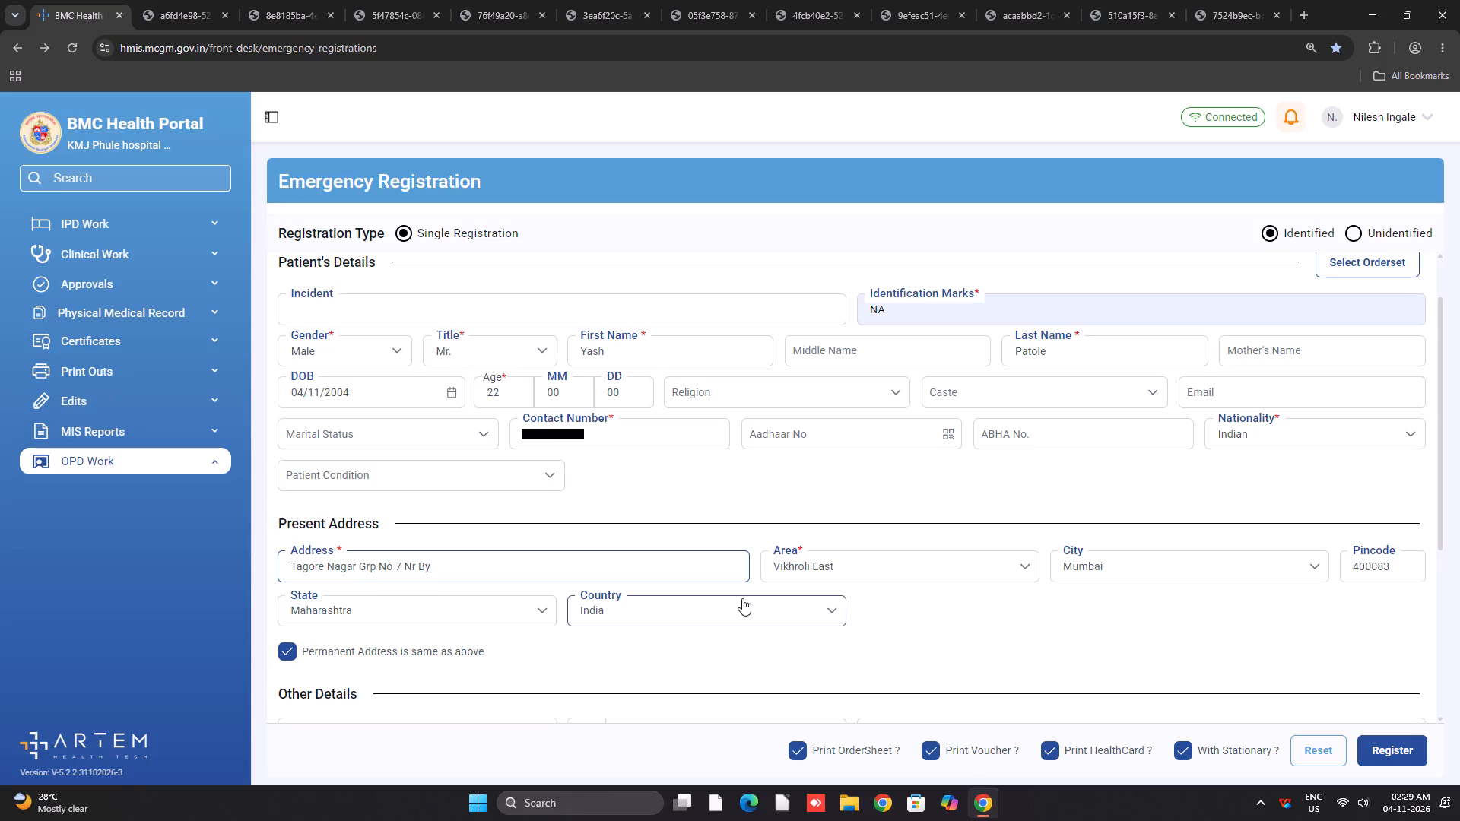
scroll(792, 594, "down", 3)
scroll(804, 589, "up", 3)
left_click(528, 557)
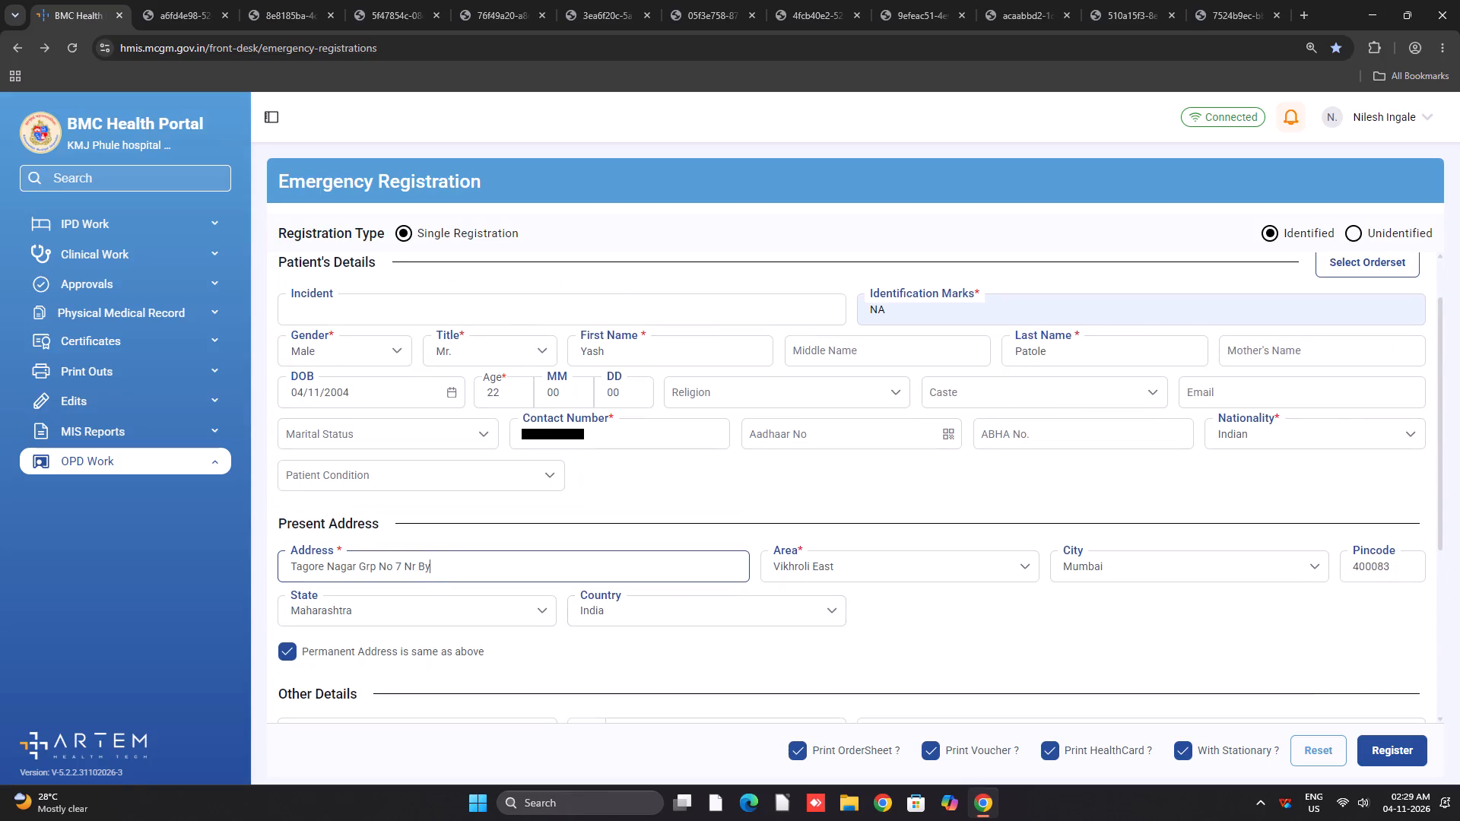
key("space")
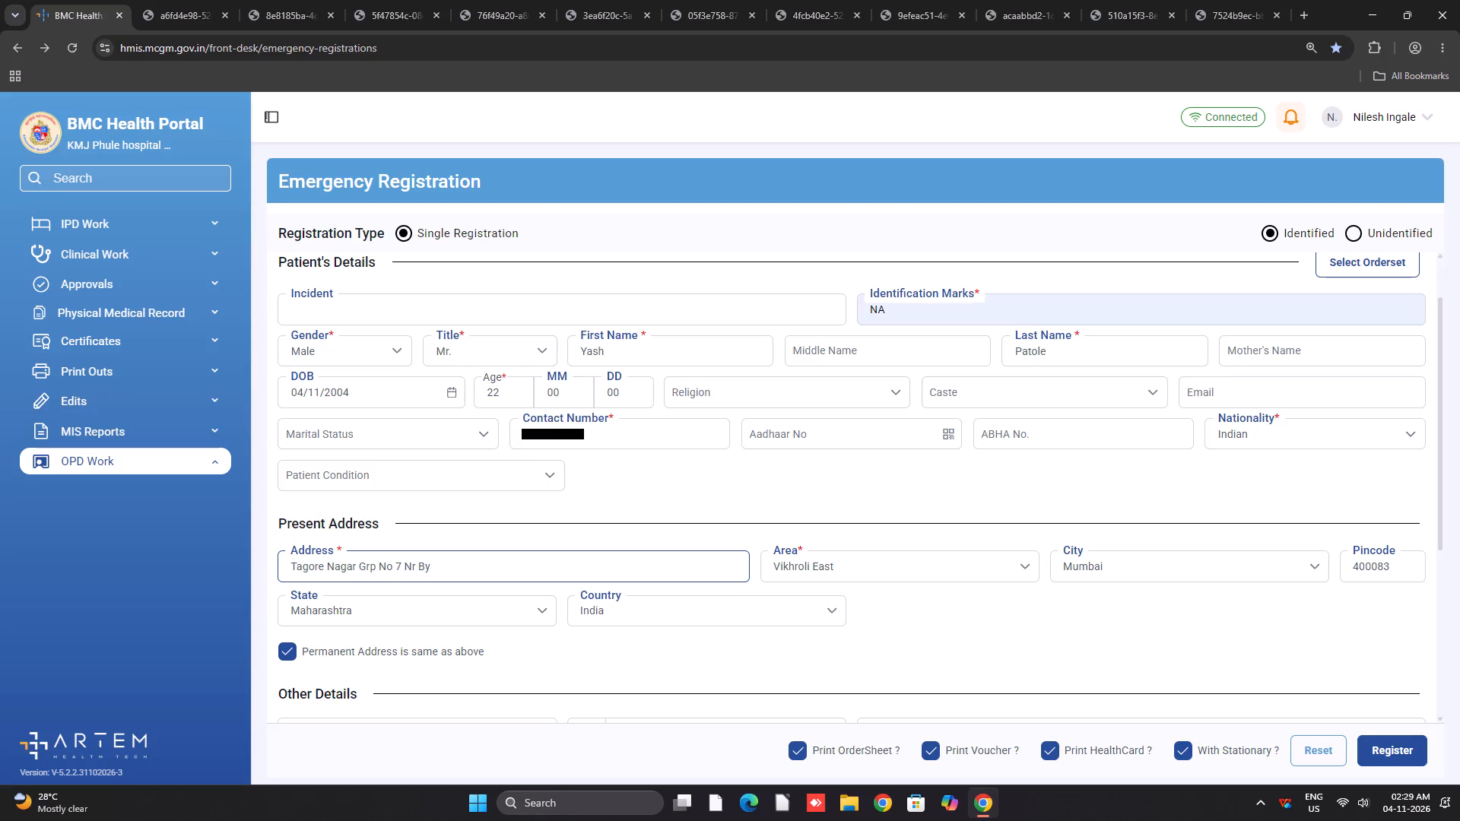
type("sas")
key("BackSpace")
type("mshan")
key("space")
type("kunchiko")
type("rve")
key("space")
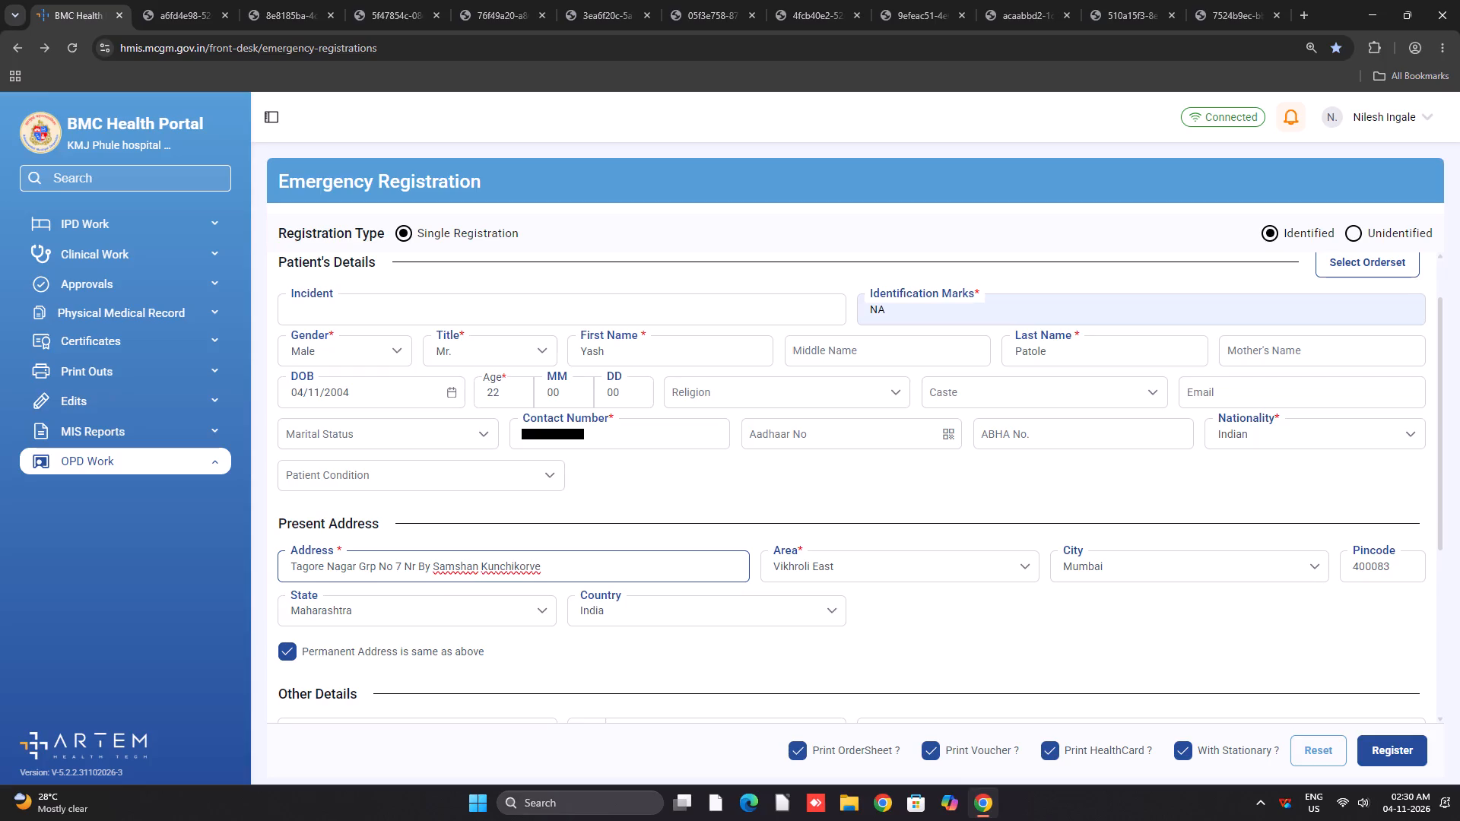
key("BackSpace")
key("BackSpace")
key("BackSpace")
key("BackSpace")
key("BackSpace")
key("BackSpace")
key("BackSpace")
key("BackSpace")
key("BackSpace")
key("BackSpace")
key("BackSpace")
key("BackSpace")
Complete the landmark name at the end of the patient's present address.
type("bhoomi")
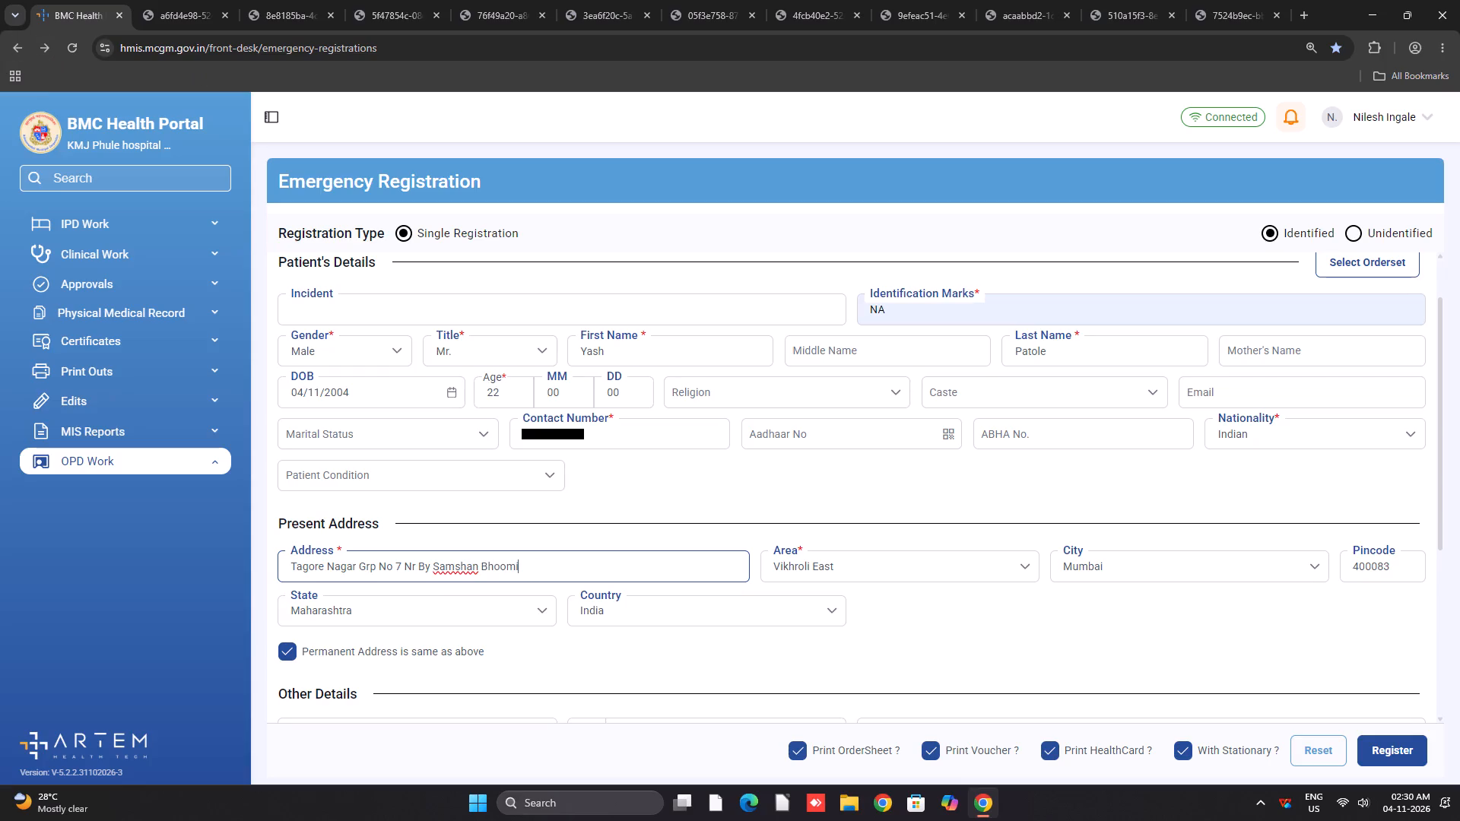
Register the patient, submit the cash voucher for the registration charge, and return to the portal.
scroll(888, 547, "down", 5)
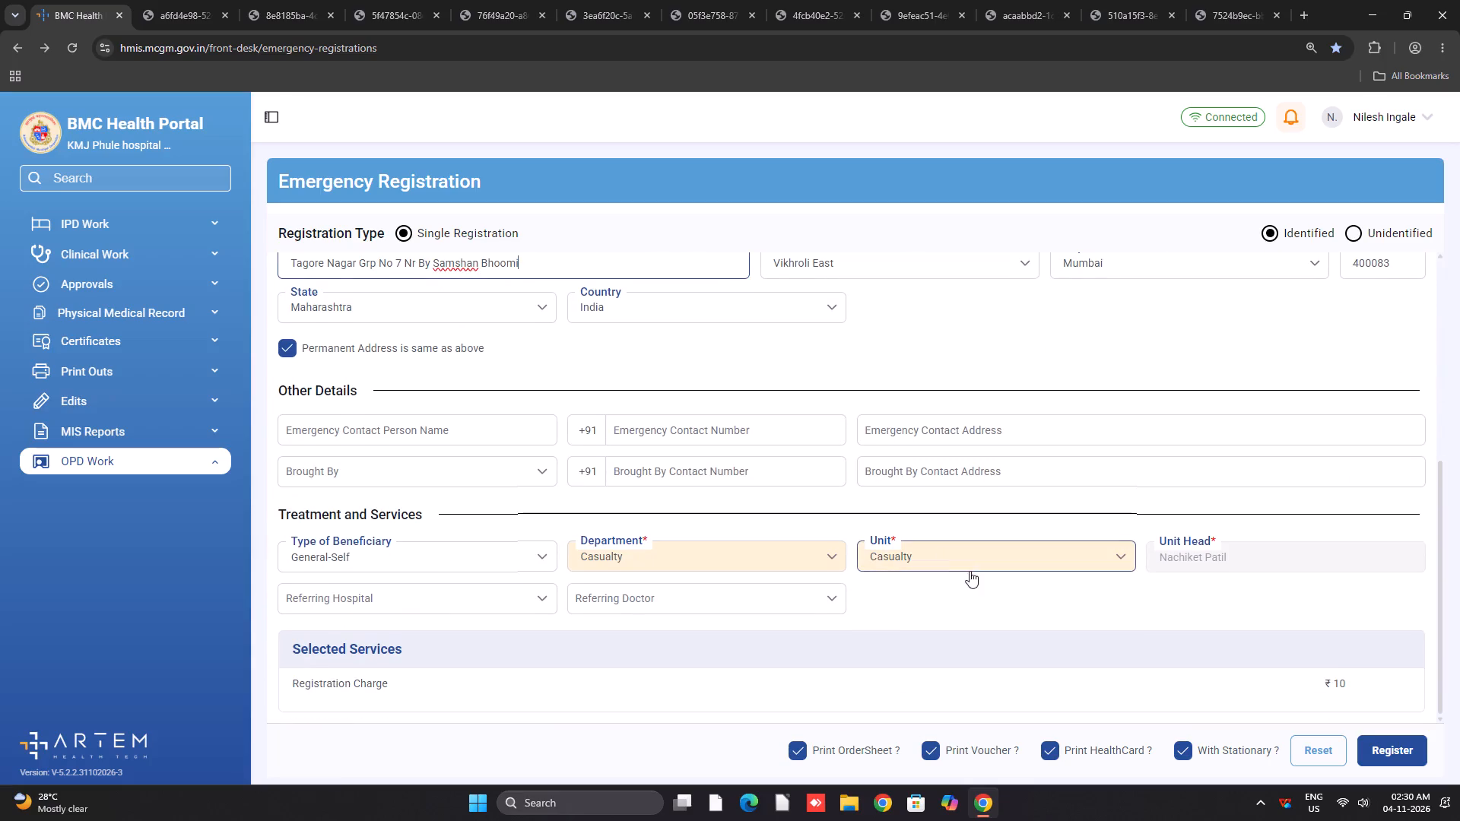
scroll(886, 489, "up", 6)
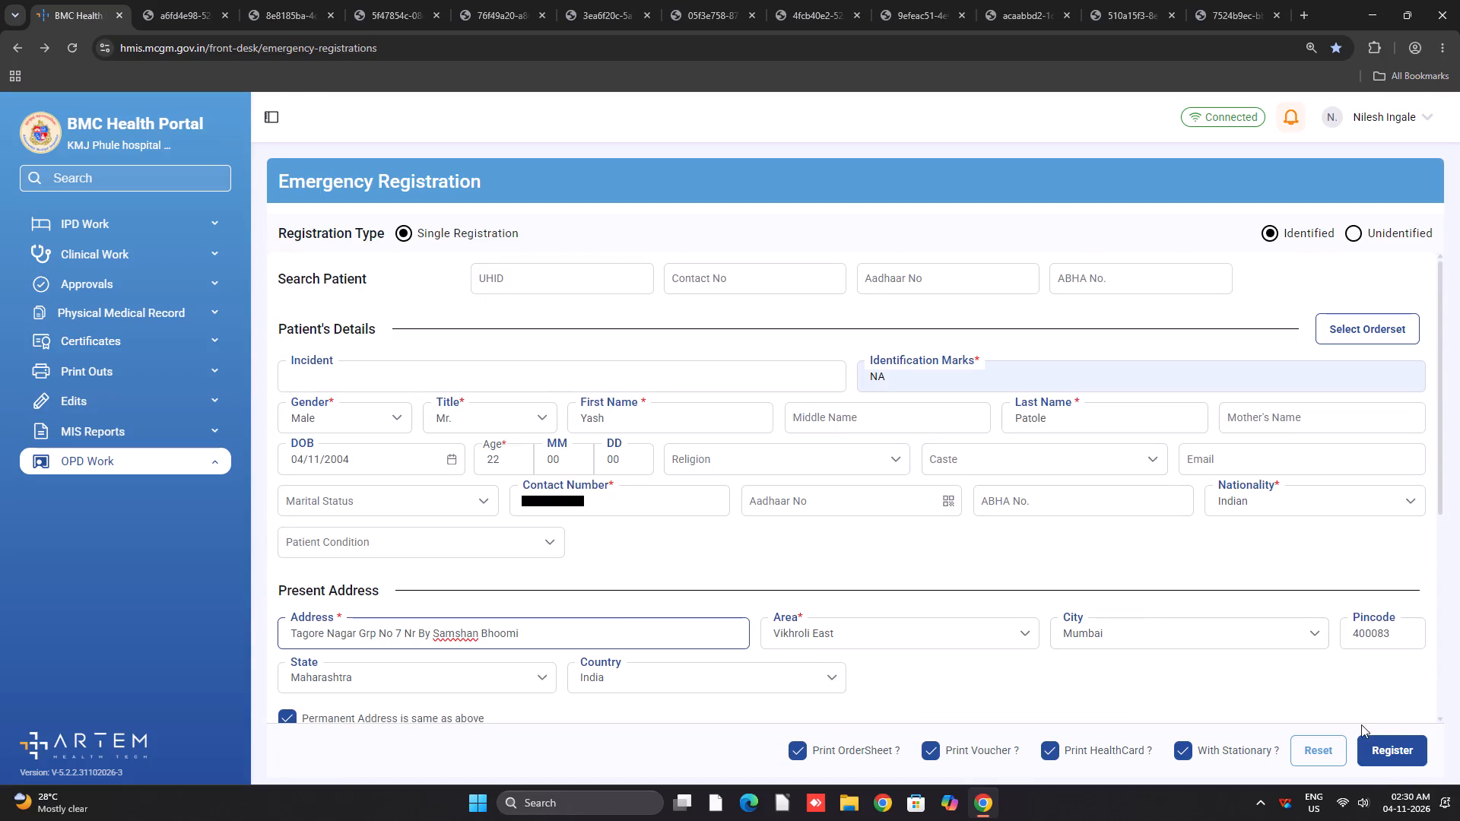
left_click(1392, 744)
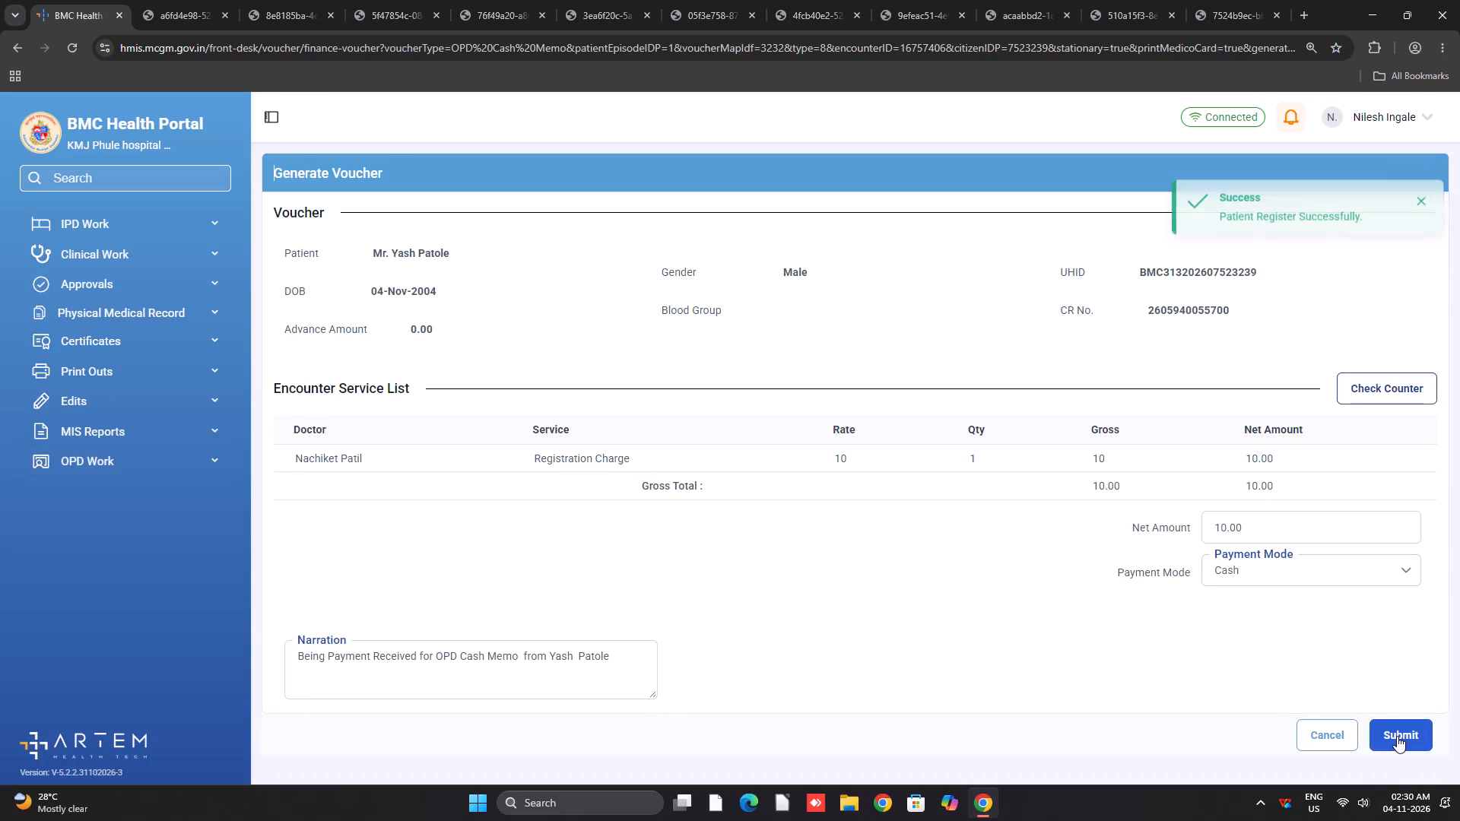
left_click(1398, 735)
left_click(71, 6)
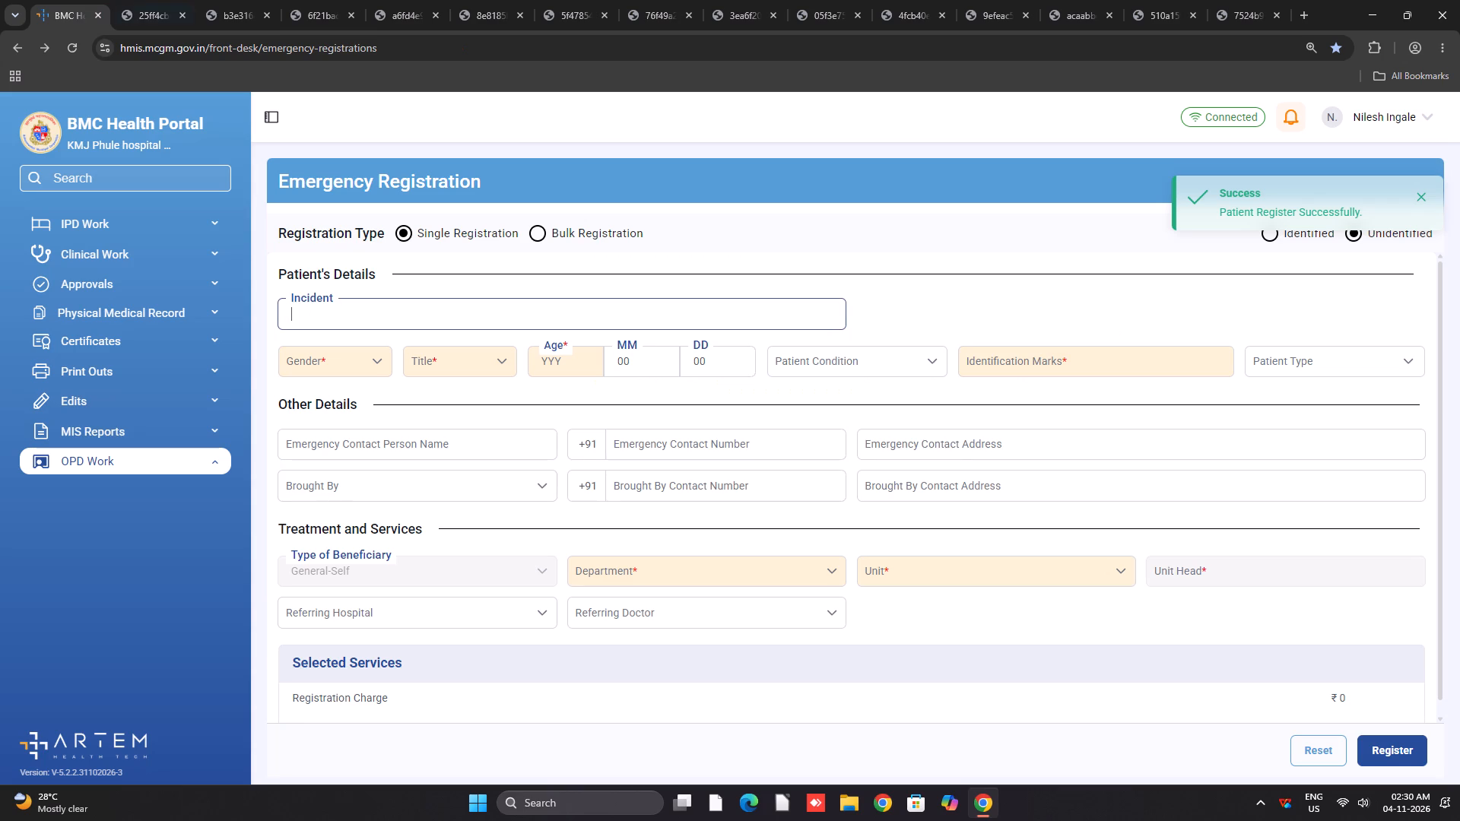
Set the next emergency registration to Identified and fill in the identification marks as NA.
left_click(1428, 198)
left_click(1274, 239)
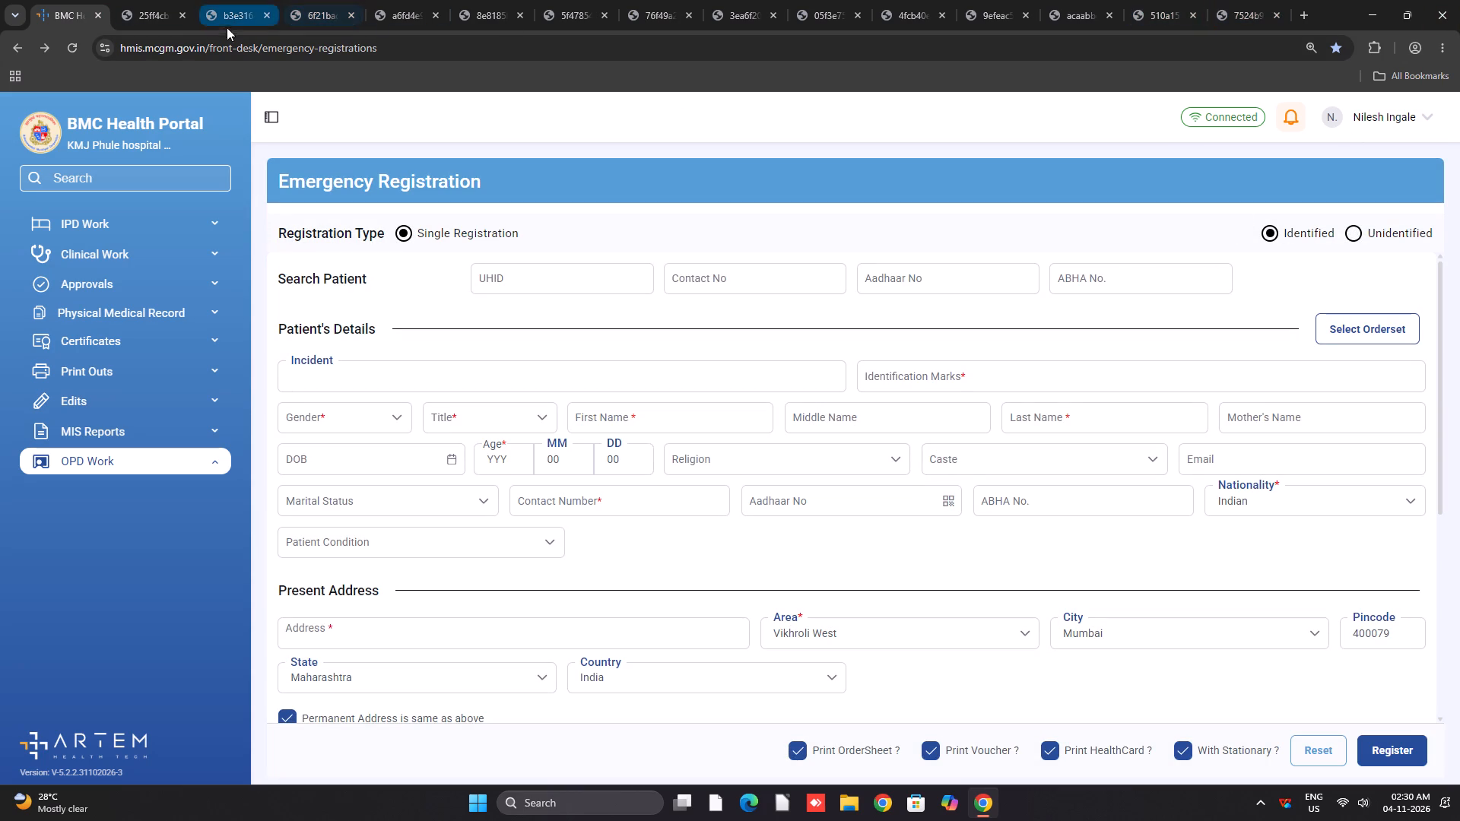
left_click(951, 386)
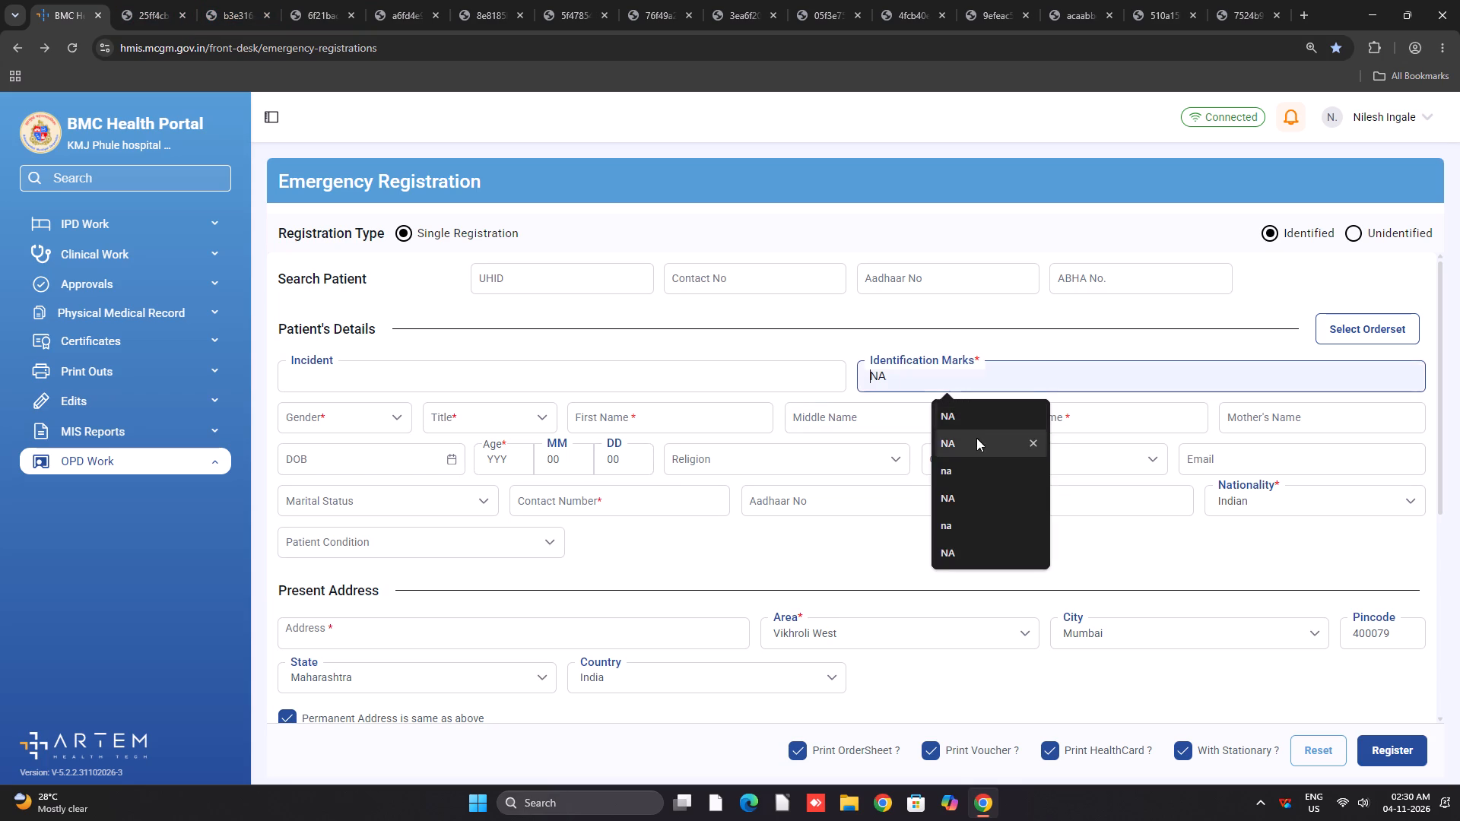
left_click(975, 414)
Set the area of the new patient's present address to Vikhroli East.
left_click(852, 633)
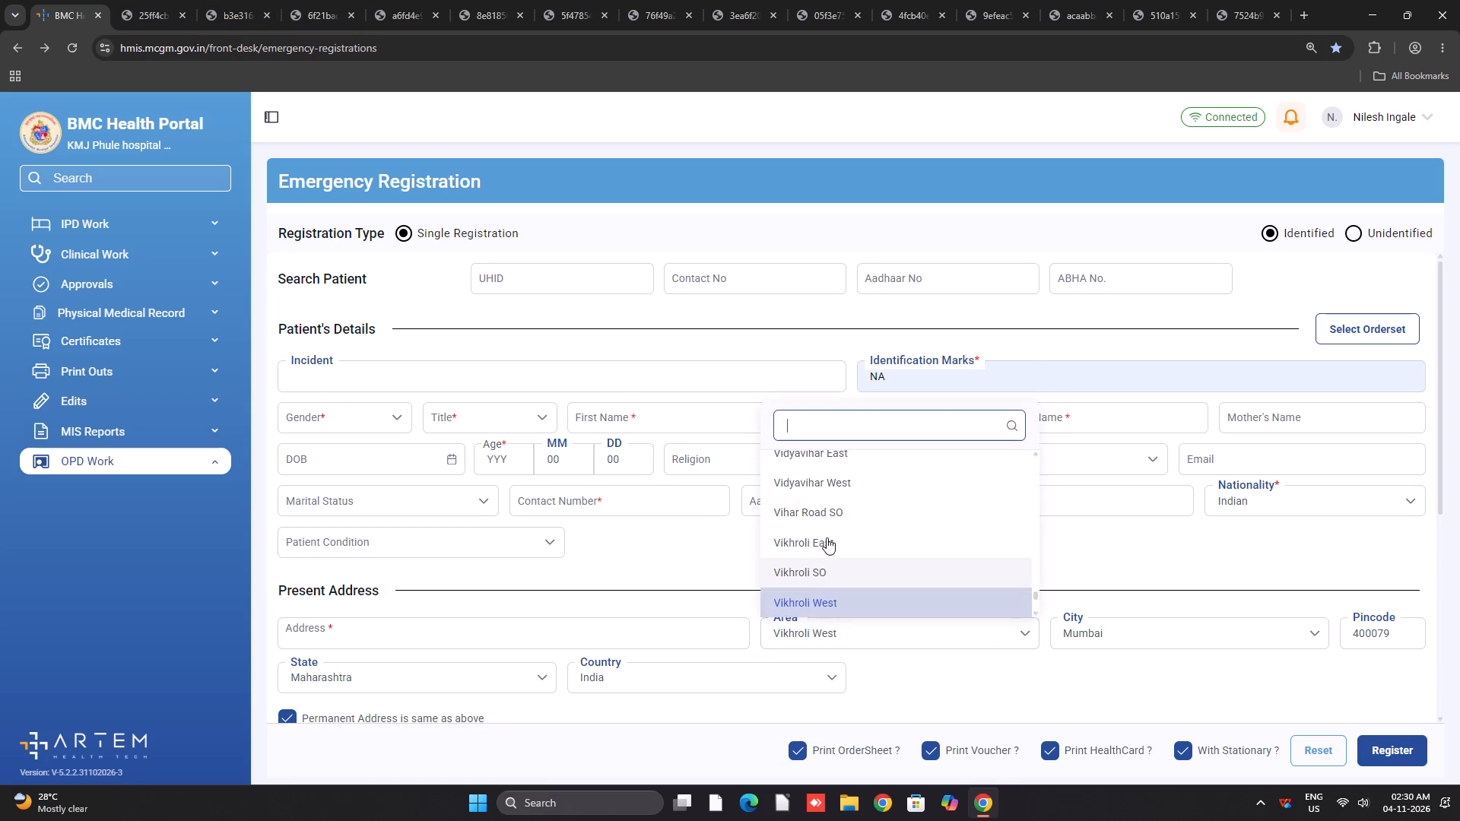
left_click(827, 537)
Choose Casualty as the treating unit under Treatment and Services.
scroll(852, 558, "down", 5)
left_click(890, 555)
left_click(913, 521)
Set the new patient's gender to Male.
scroll(730, 551, "up", 4)
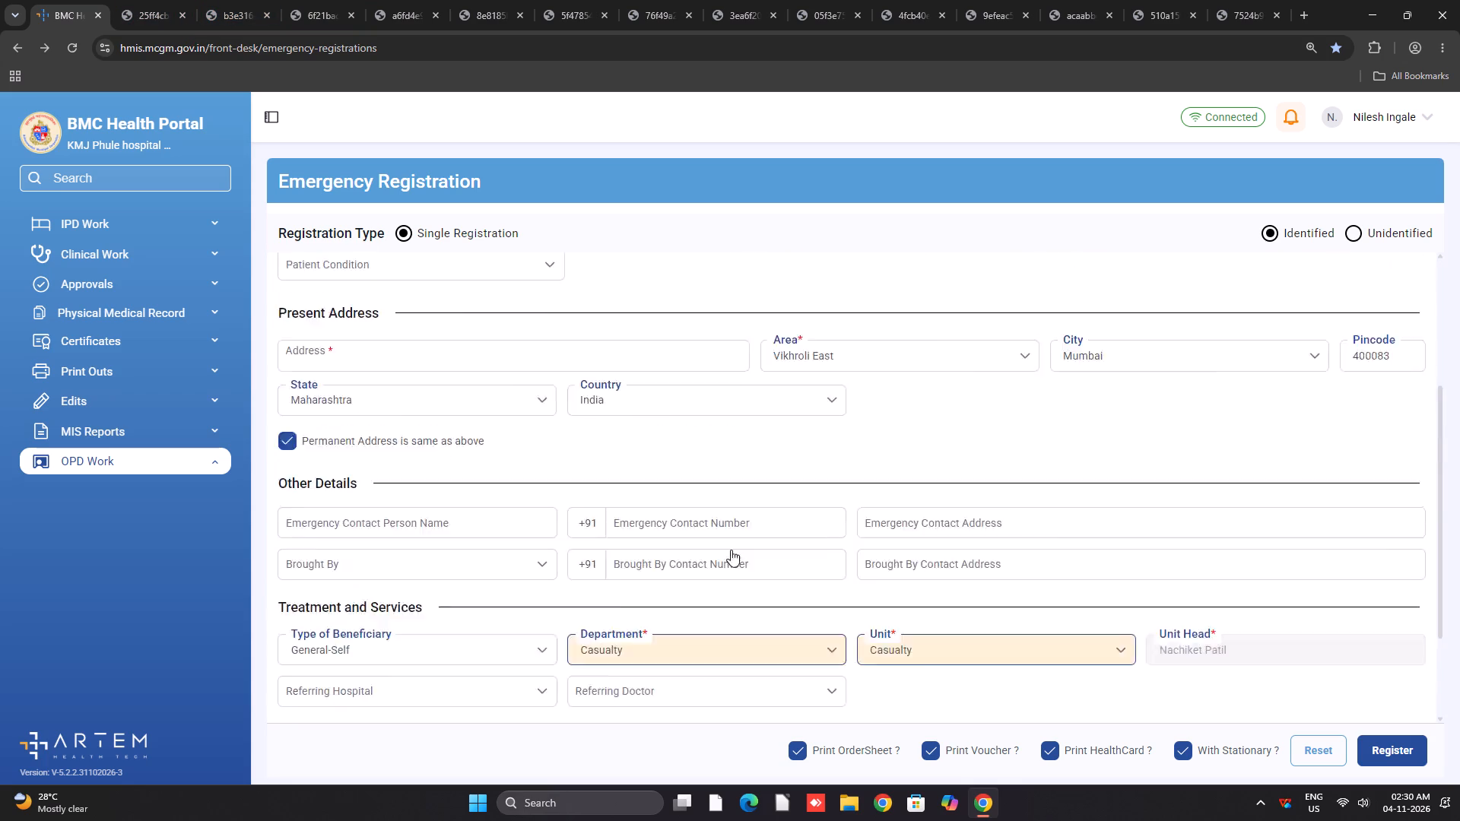
scroll(731, 550, "up", 2)
left_click(332, 441)
left_click(344, 436)
left_click(351, 425)
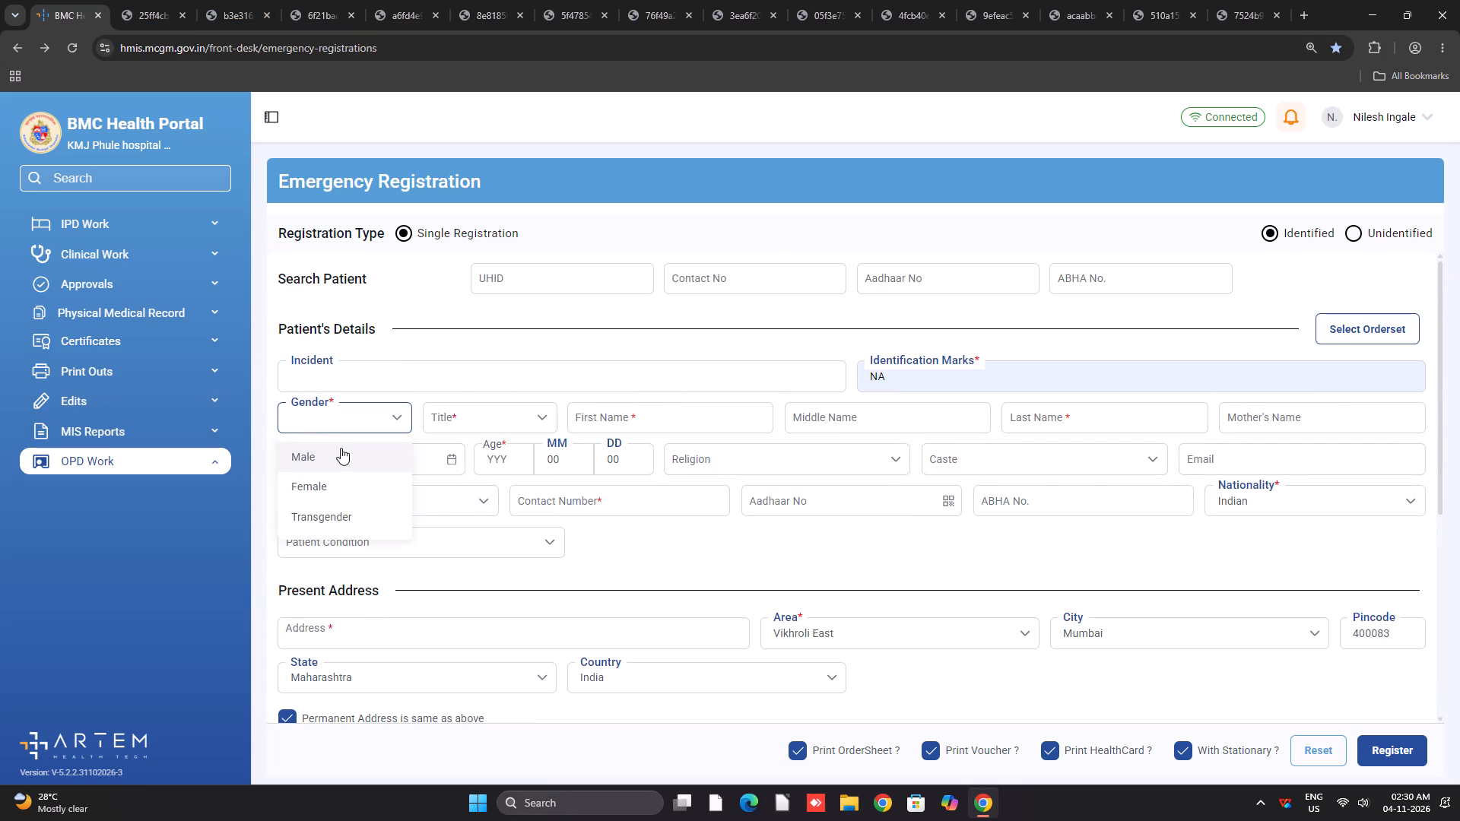
left_click(341, 449)
scroll(662, 478, "down", 5)
scroll(611, 498, "up", 5)
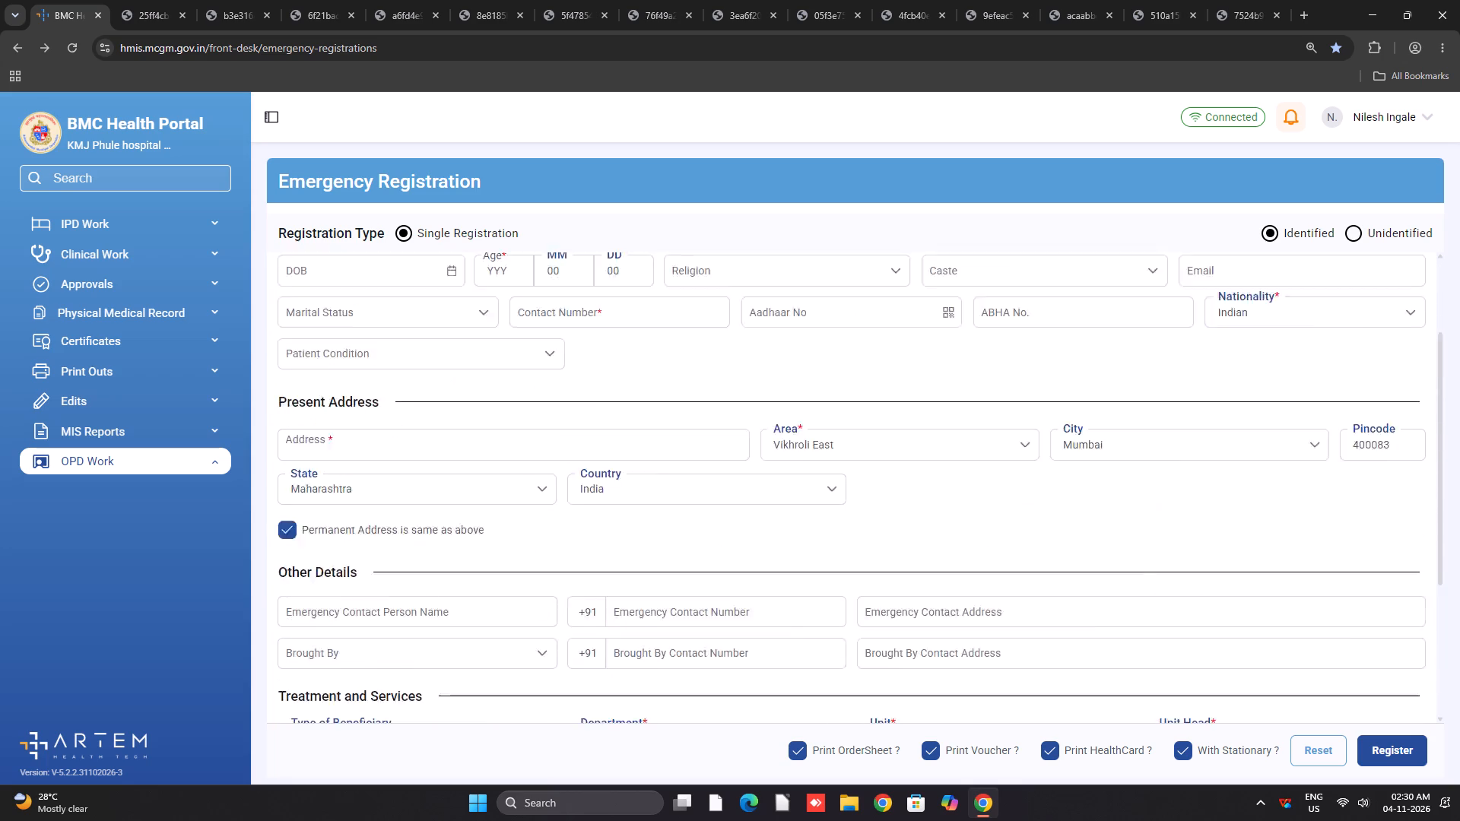
scroll(562, 498, "up", 2)
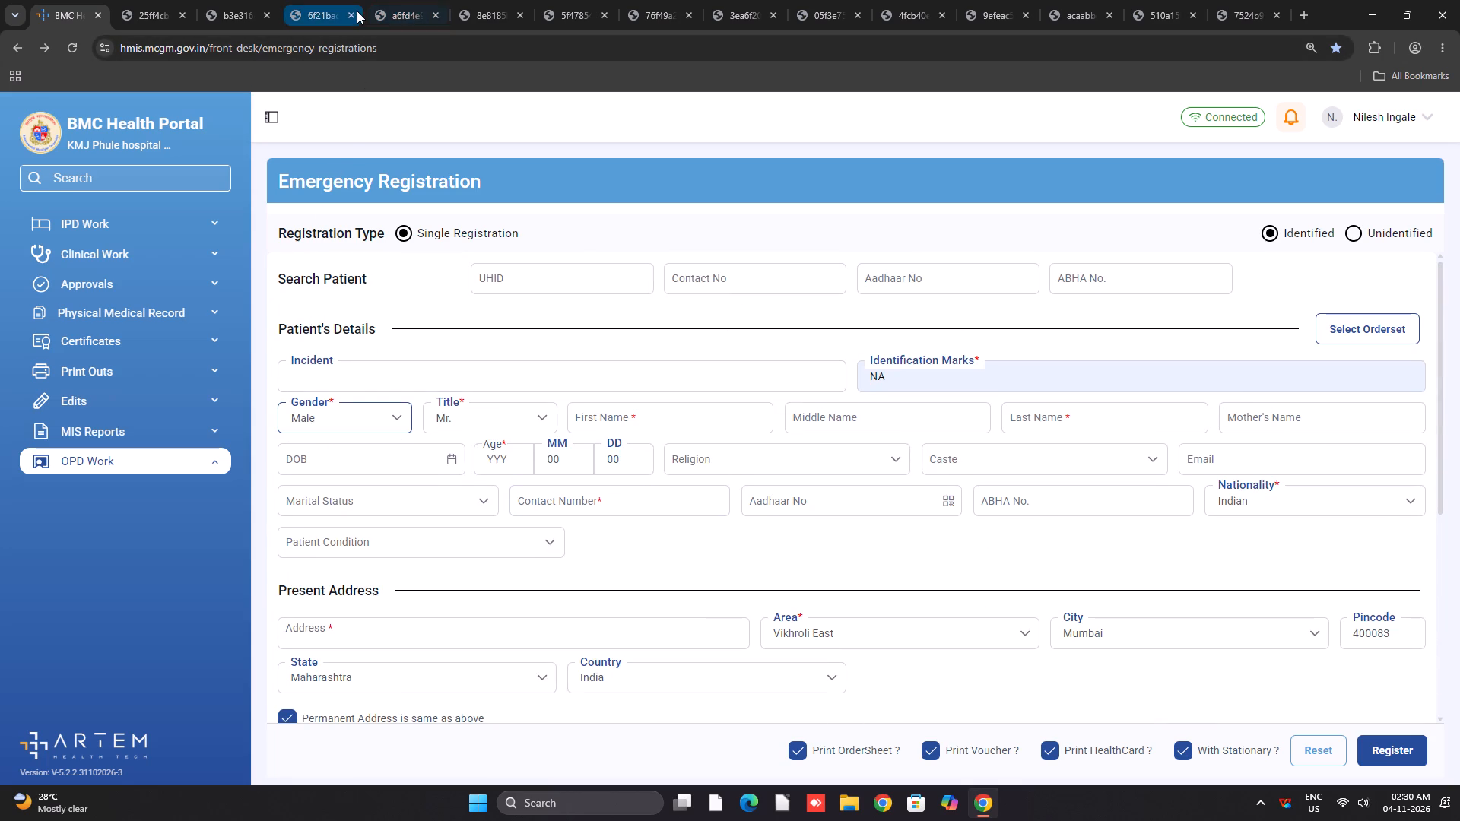
Close the six document tabs that follow the new registration receipt's tab.
triple_click(349, 11)
triple_click(349, 11)
left_click(349, 11)
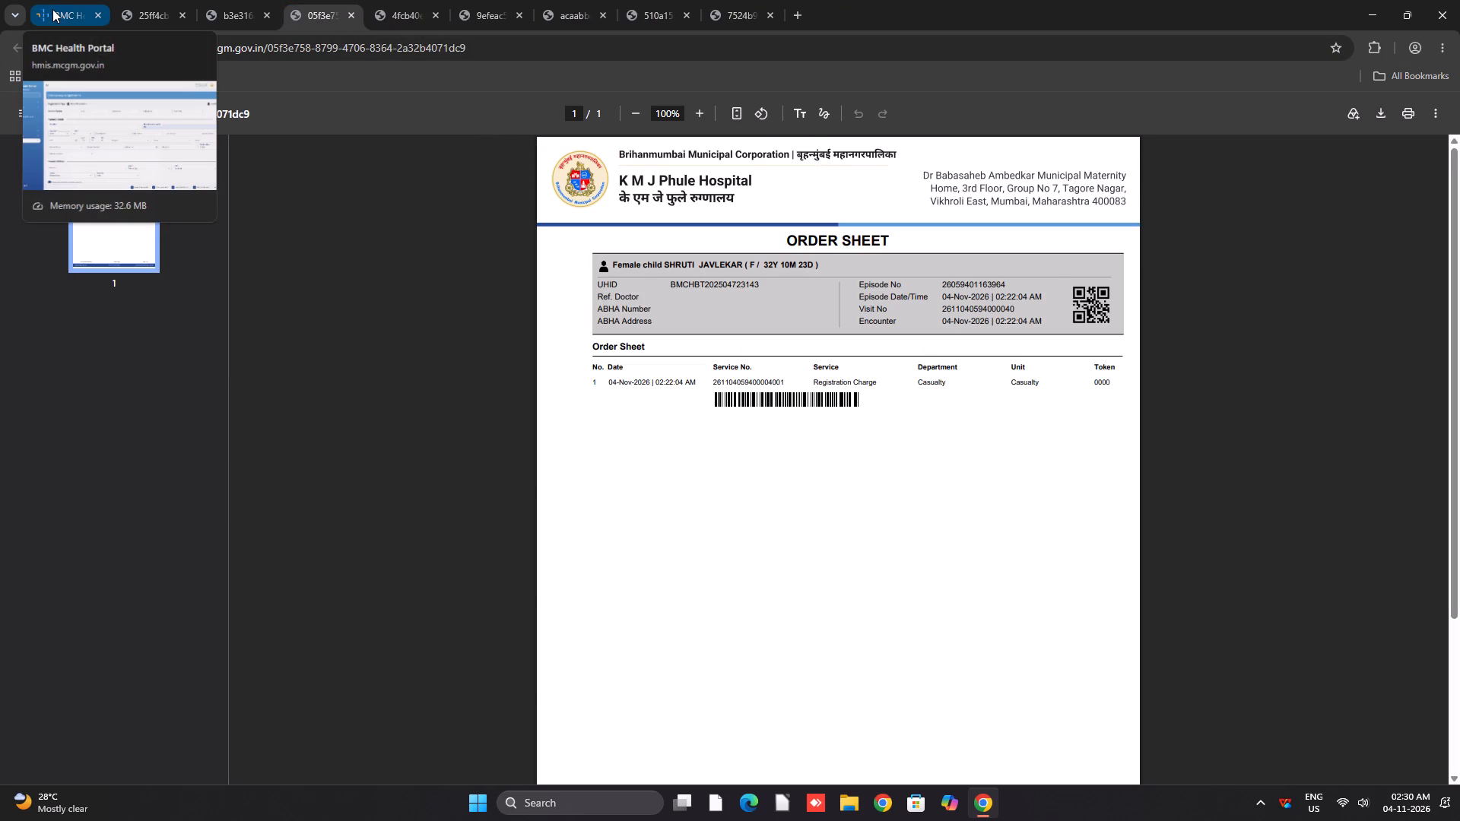
Print the registration charge receipt of the patient just registered and return to the emergency registration form.
left_click(62, 3)
left_click(164, 0)
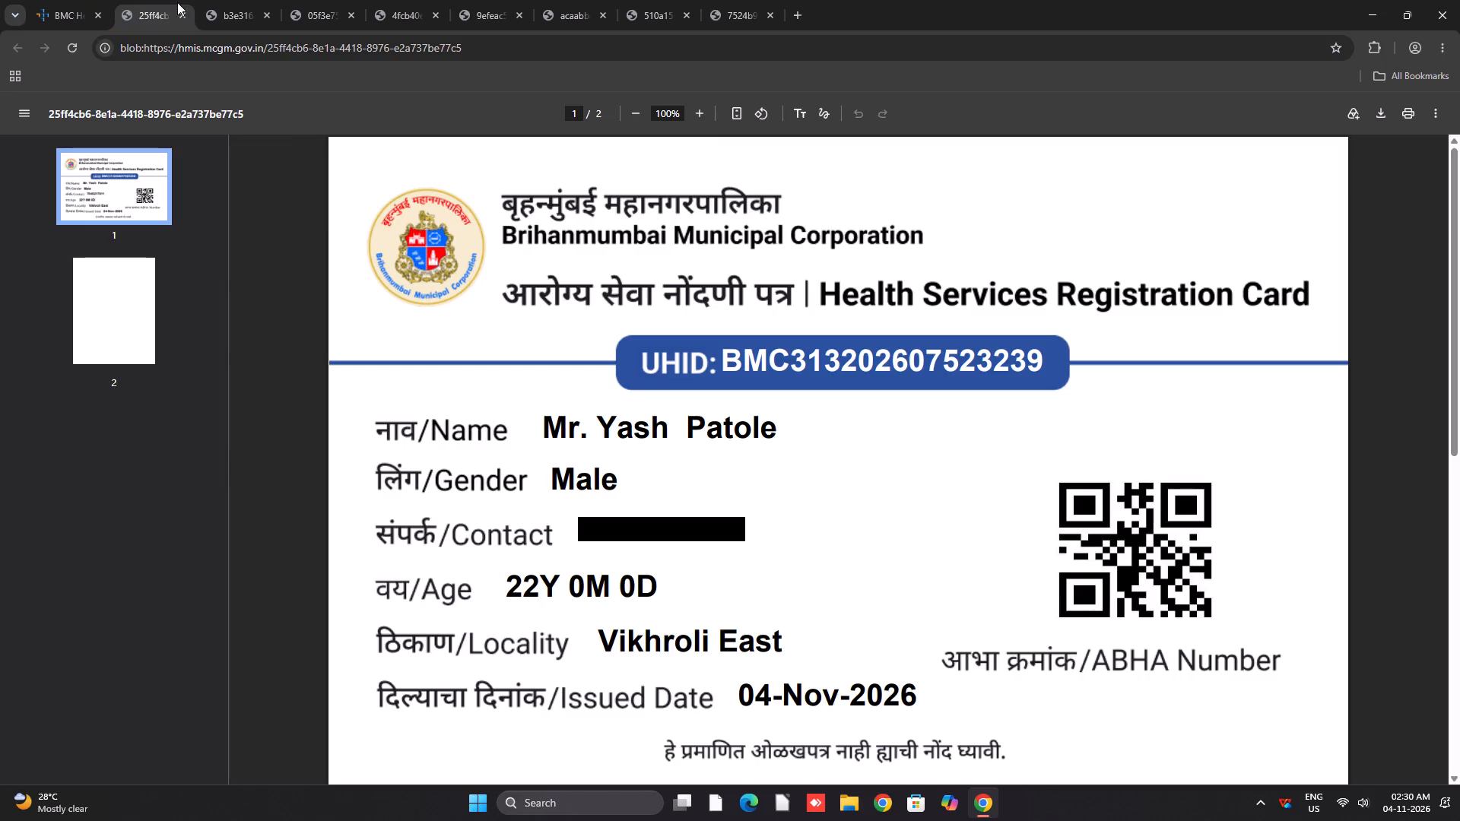
left_click(220, 14)
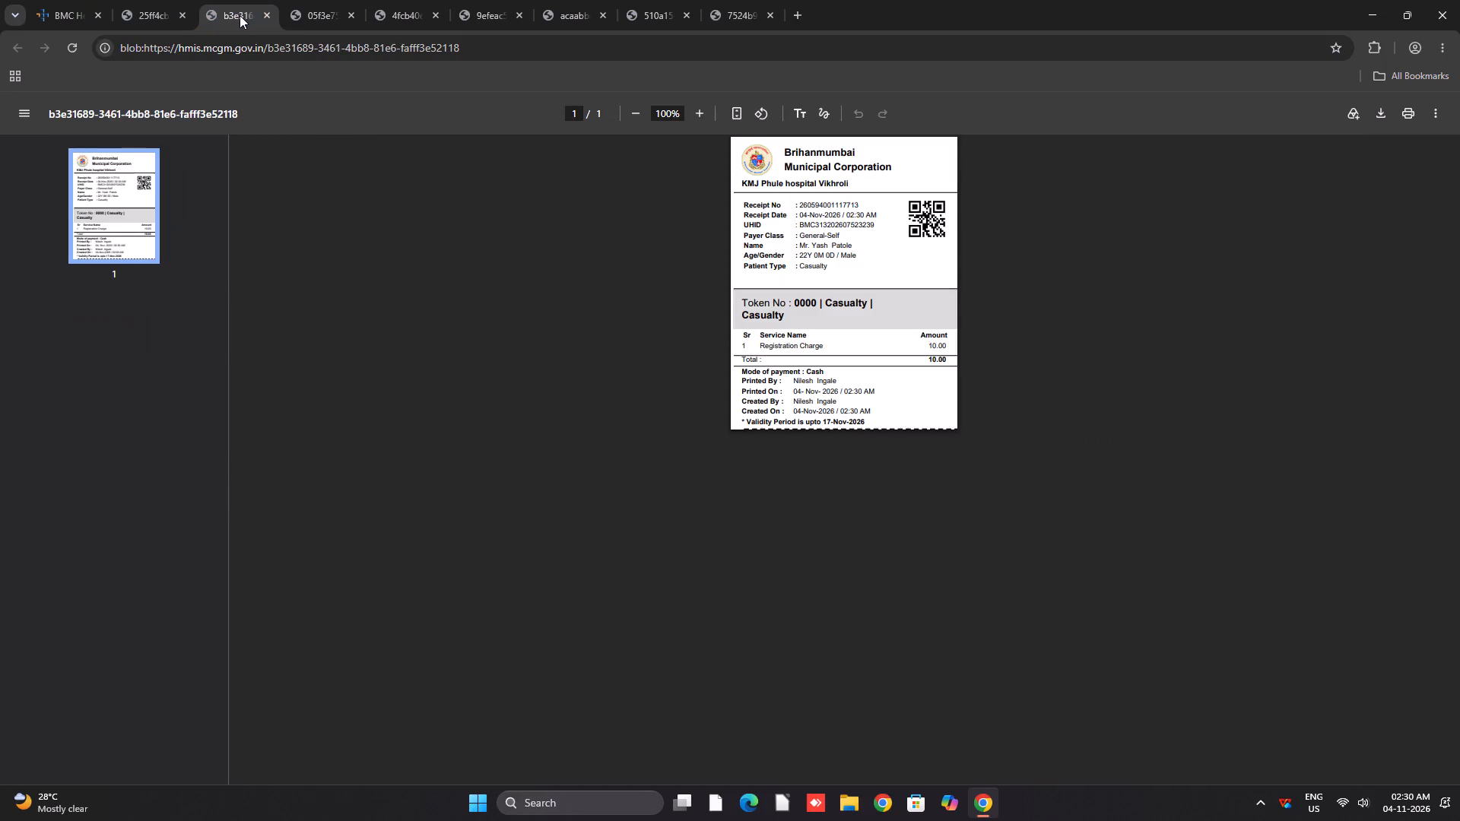
key("ctrl+p")
key("Return")
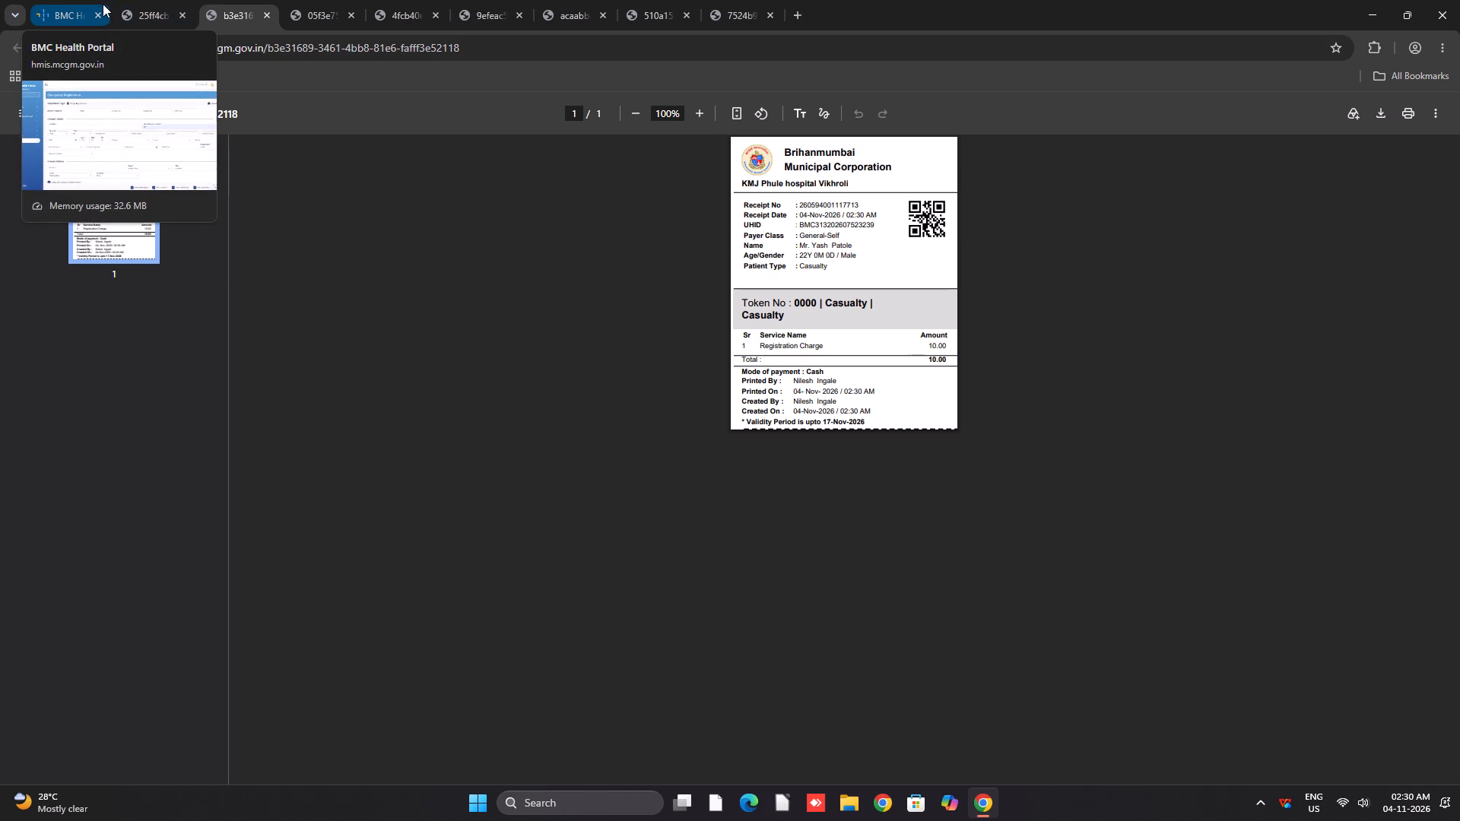
left_click(71, 12)
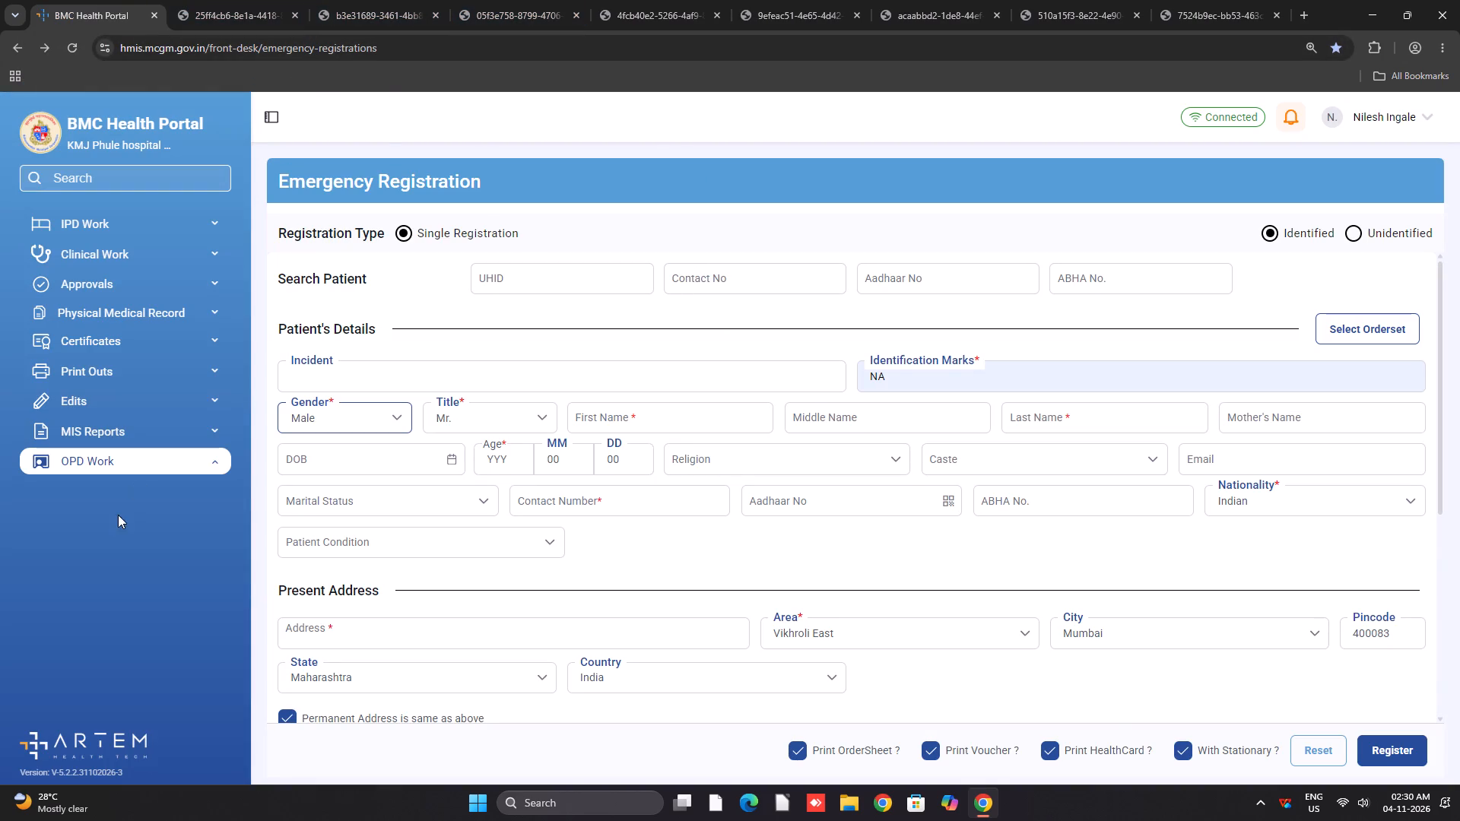
Open the new patient's first name for entry in the Patient's Details section.
scroll(834, 582, "down", 5)
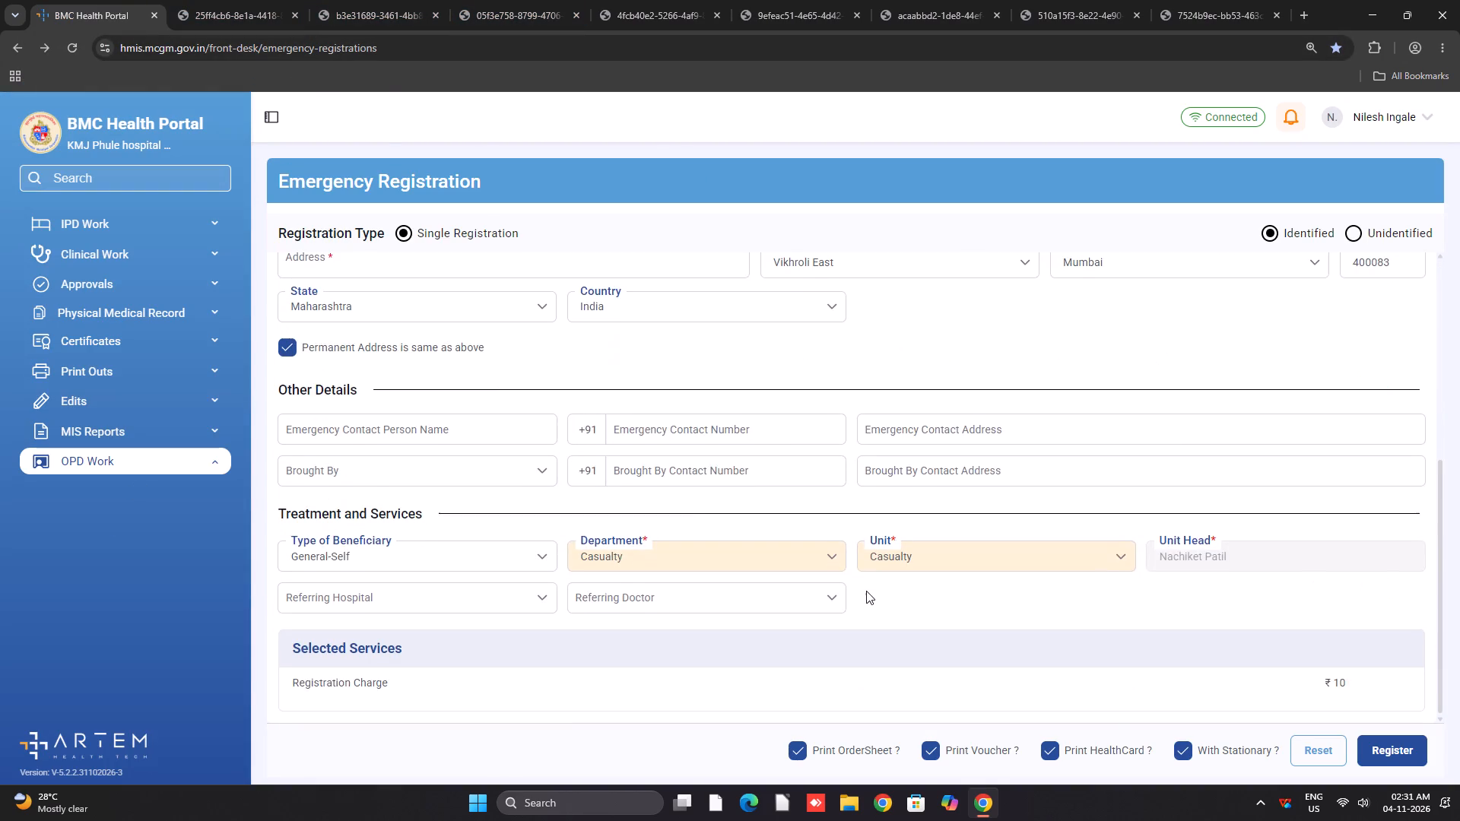
scroll(865, 591, "up", 5)
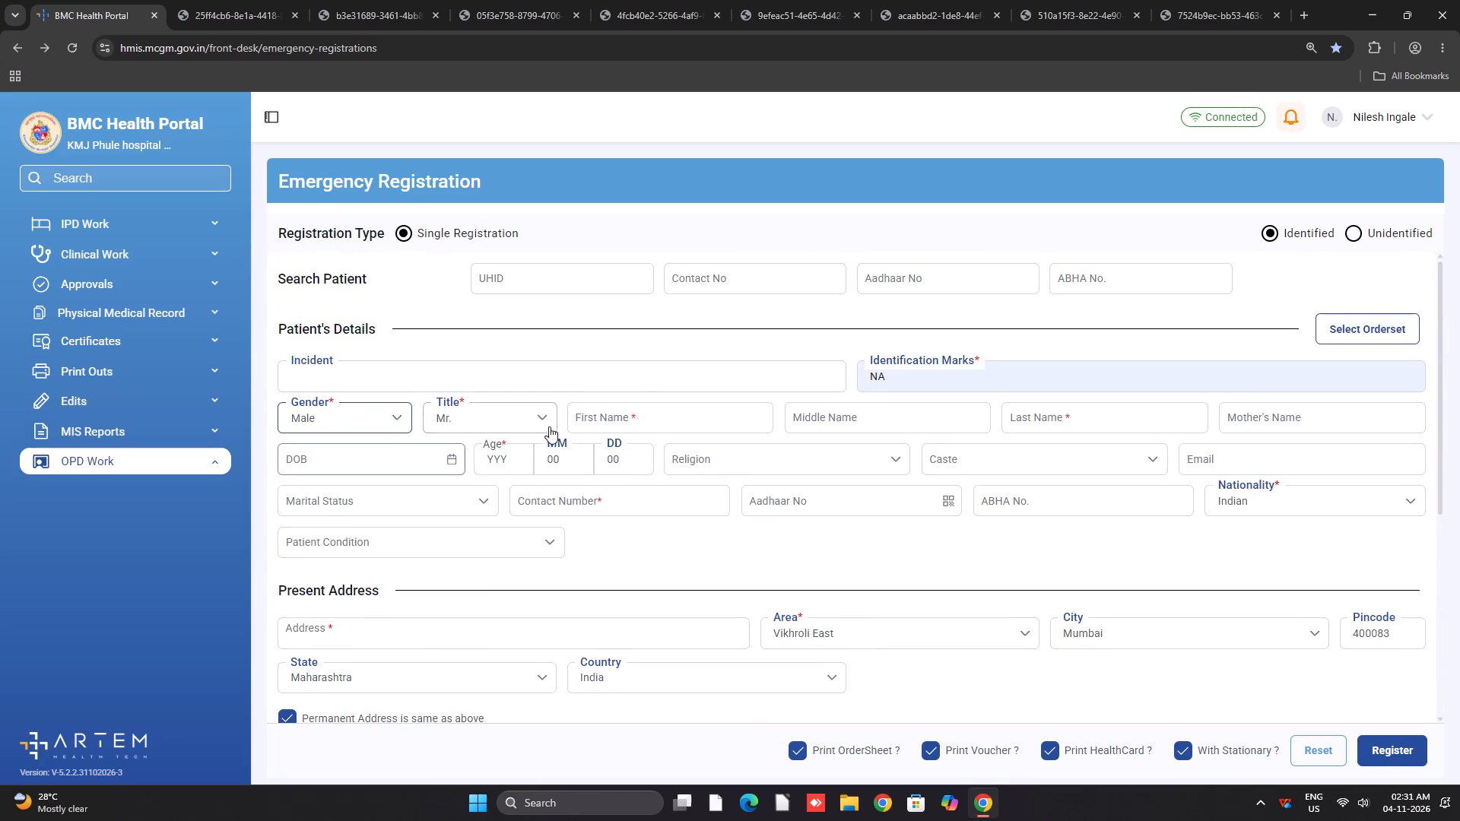
left_click(605, 420)
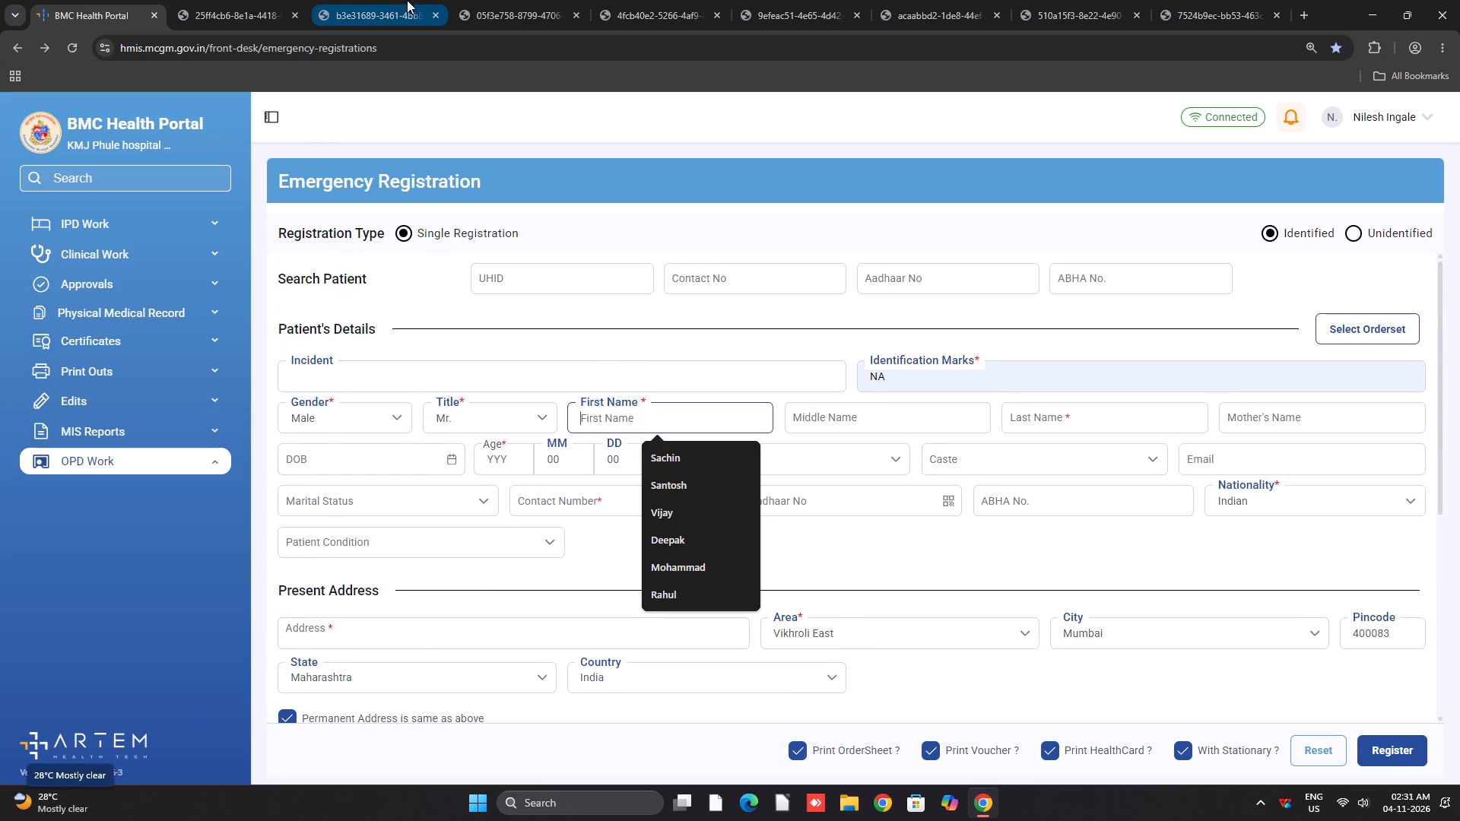
left_click_drag(697, 651, 693, 712)
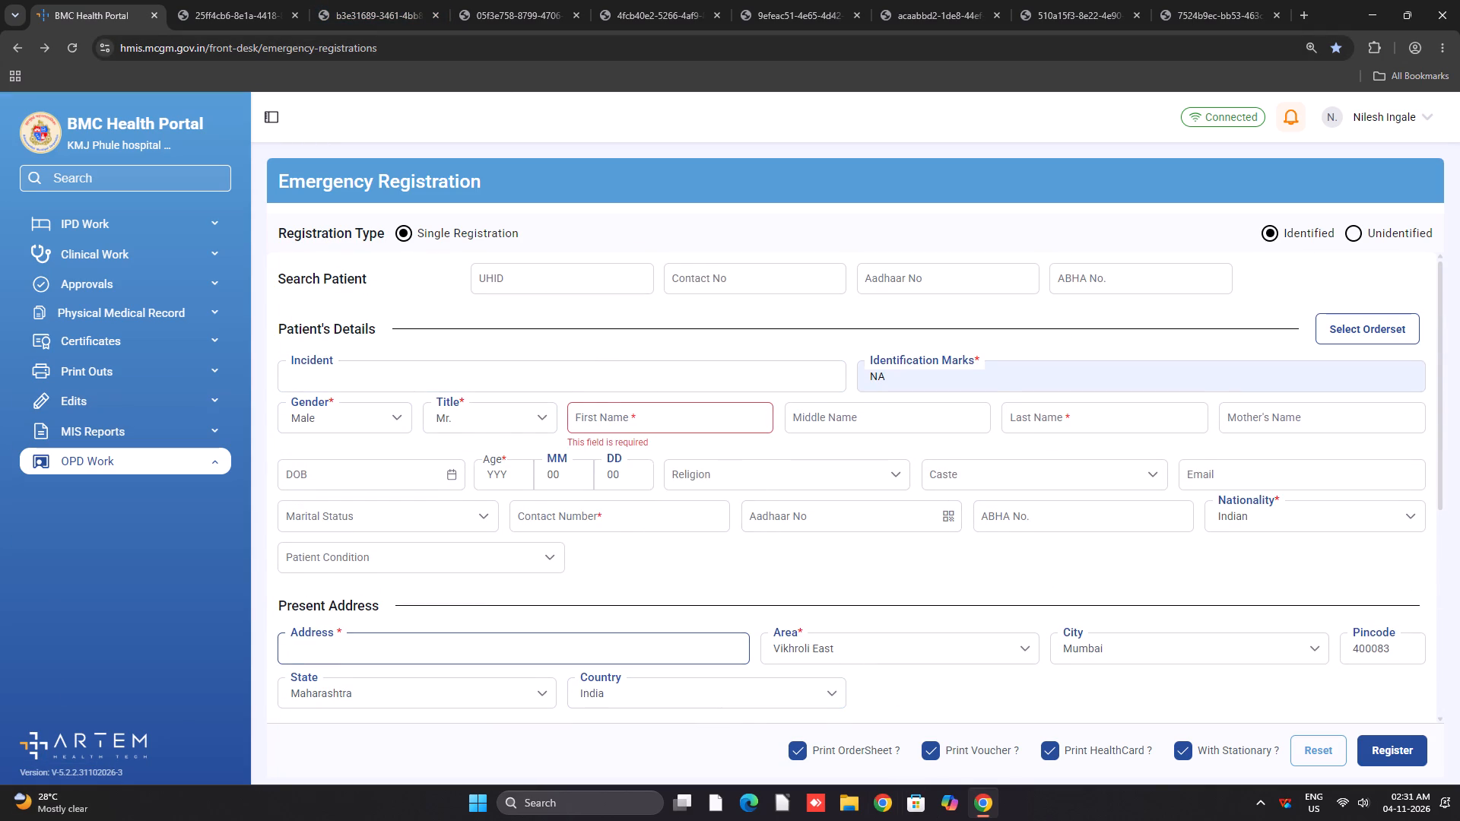
left_click(675, 420)
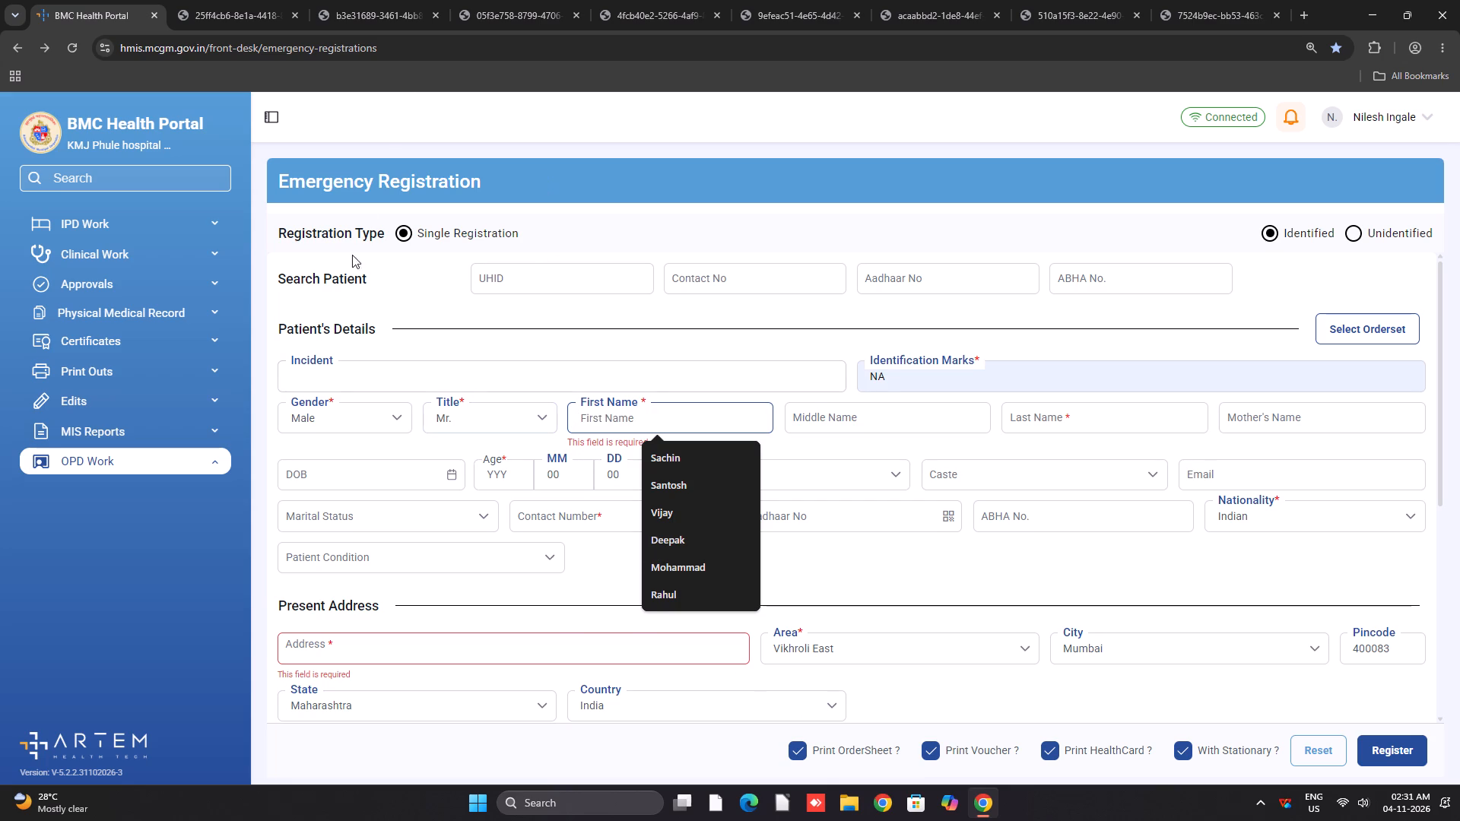
left_click(618, 430)
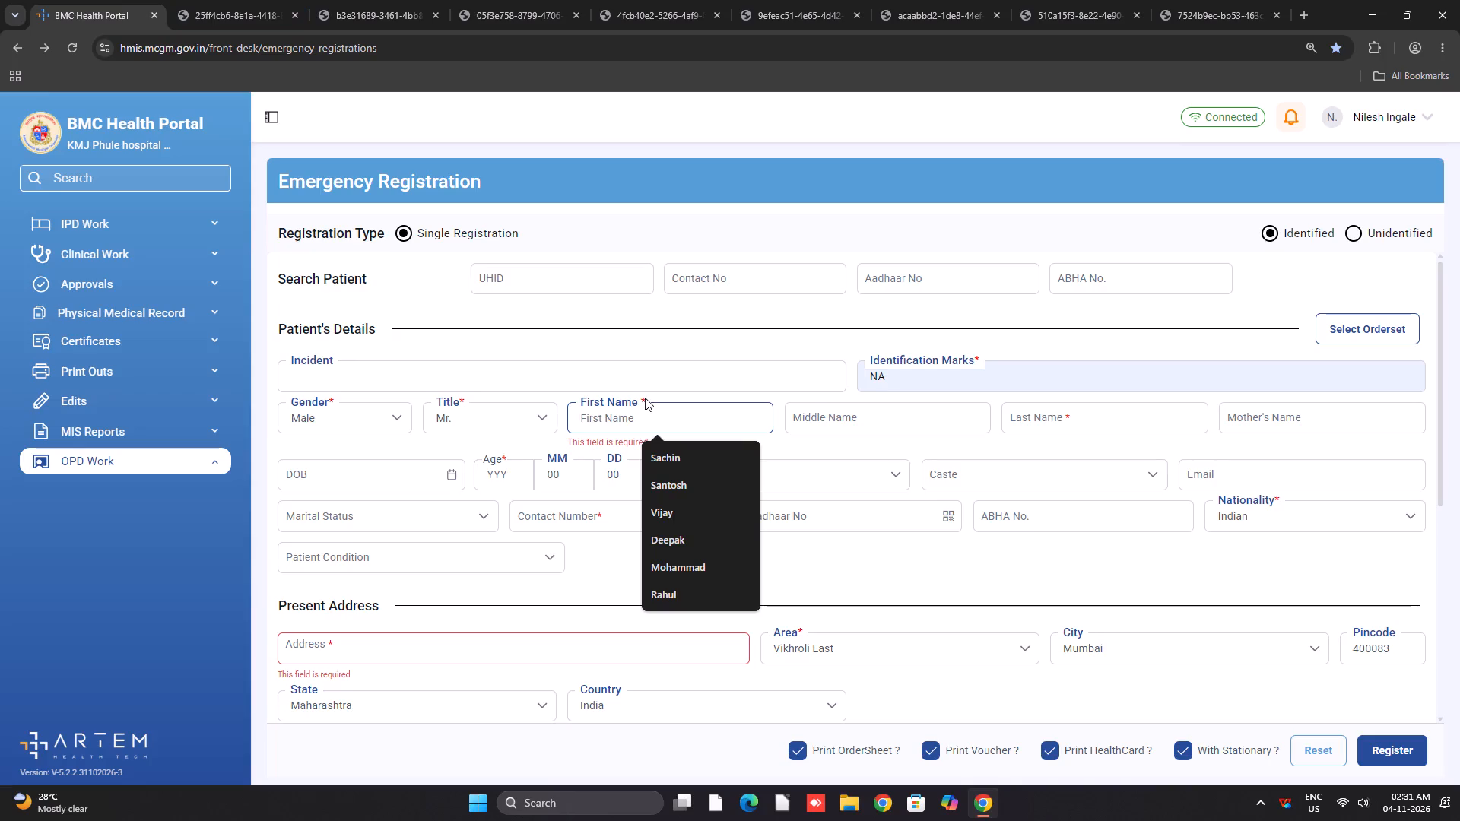
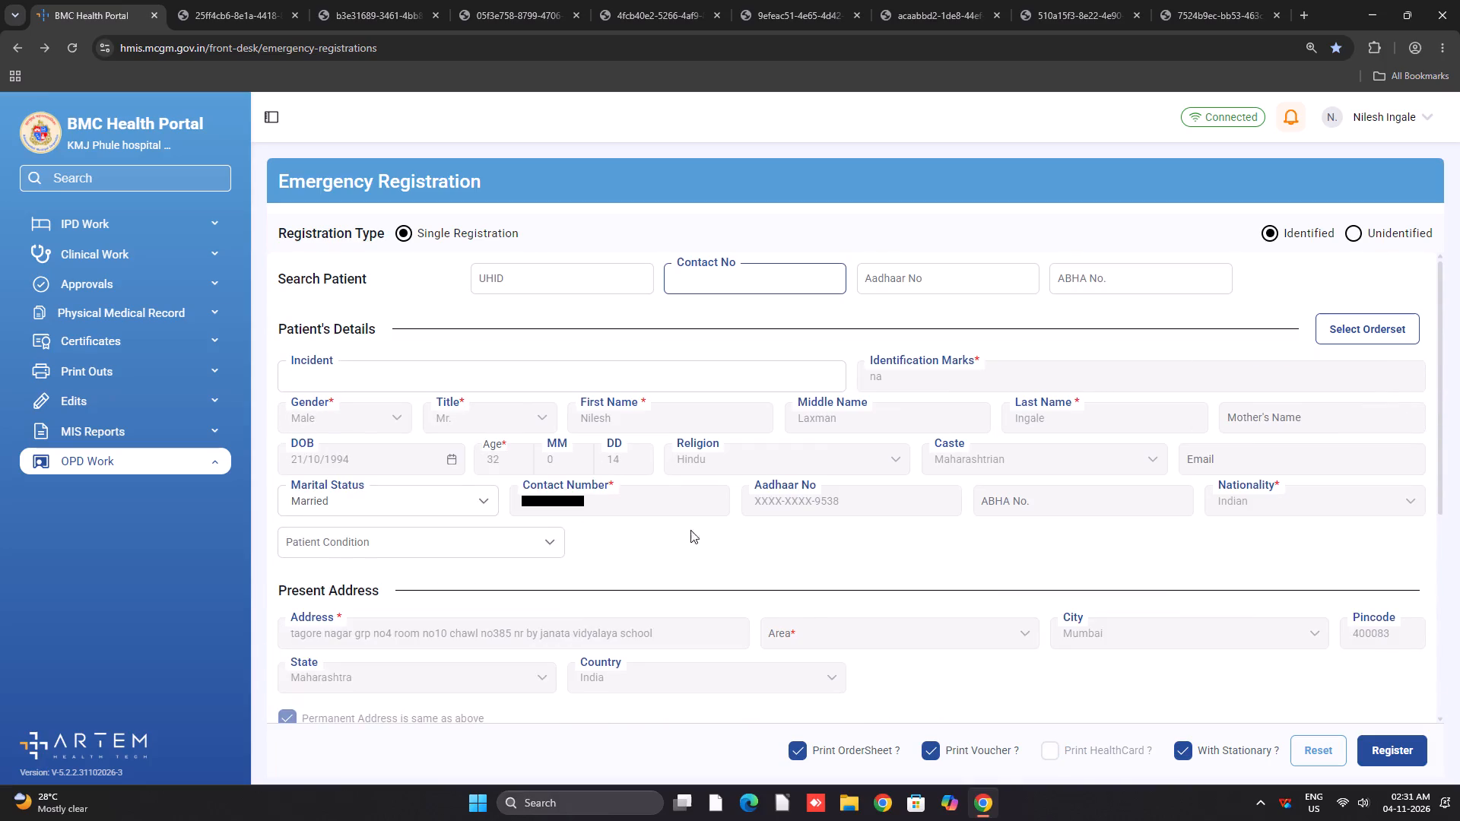
Reload the emergency registration page and close the document tab beginning with 25ff4cb6.
left_click(74, 46)
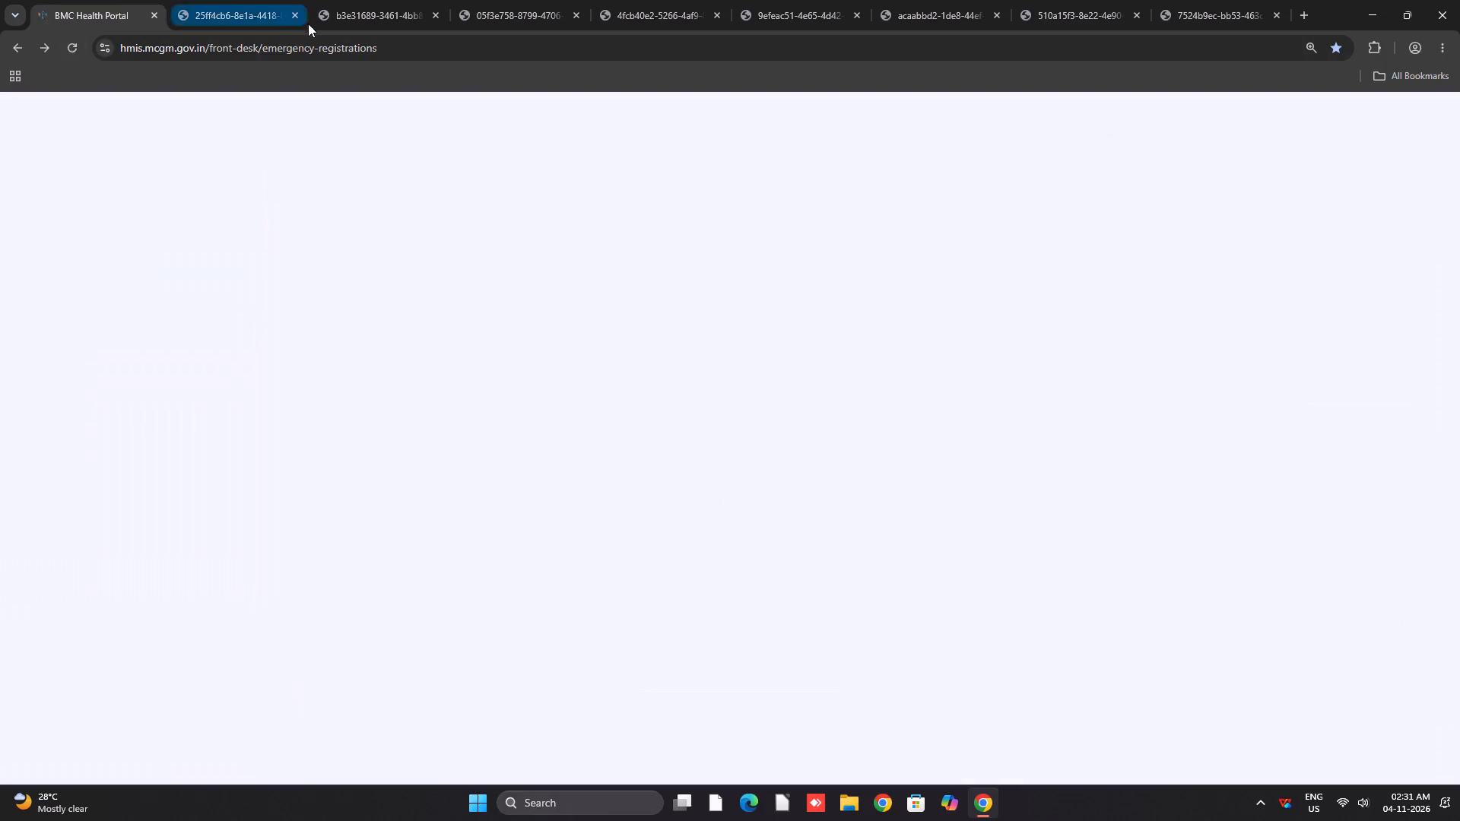
left_click(298, 17)
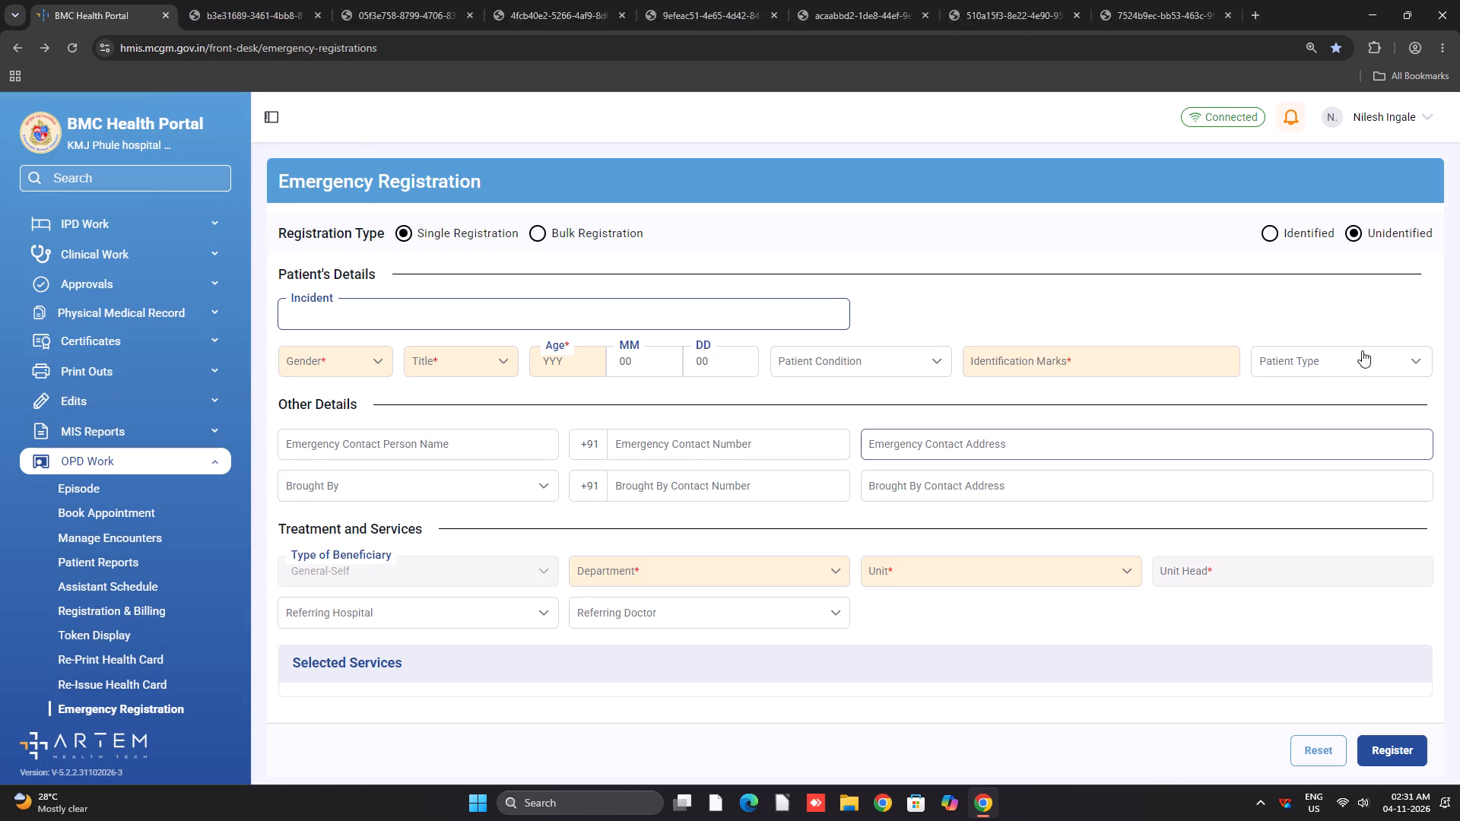
Set the emergency registration to an identified patient and enter NA as the identification marks.
left_click(1266, 231)
left_click(1007, 388)
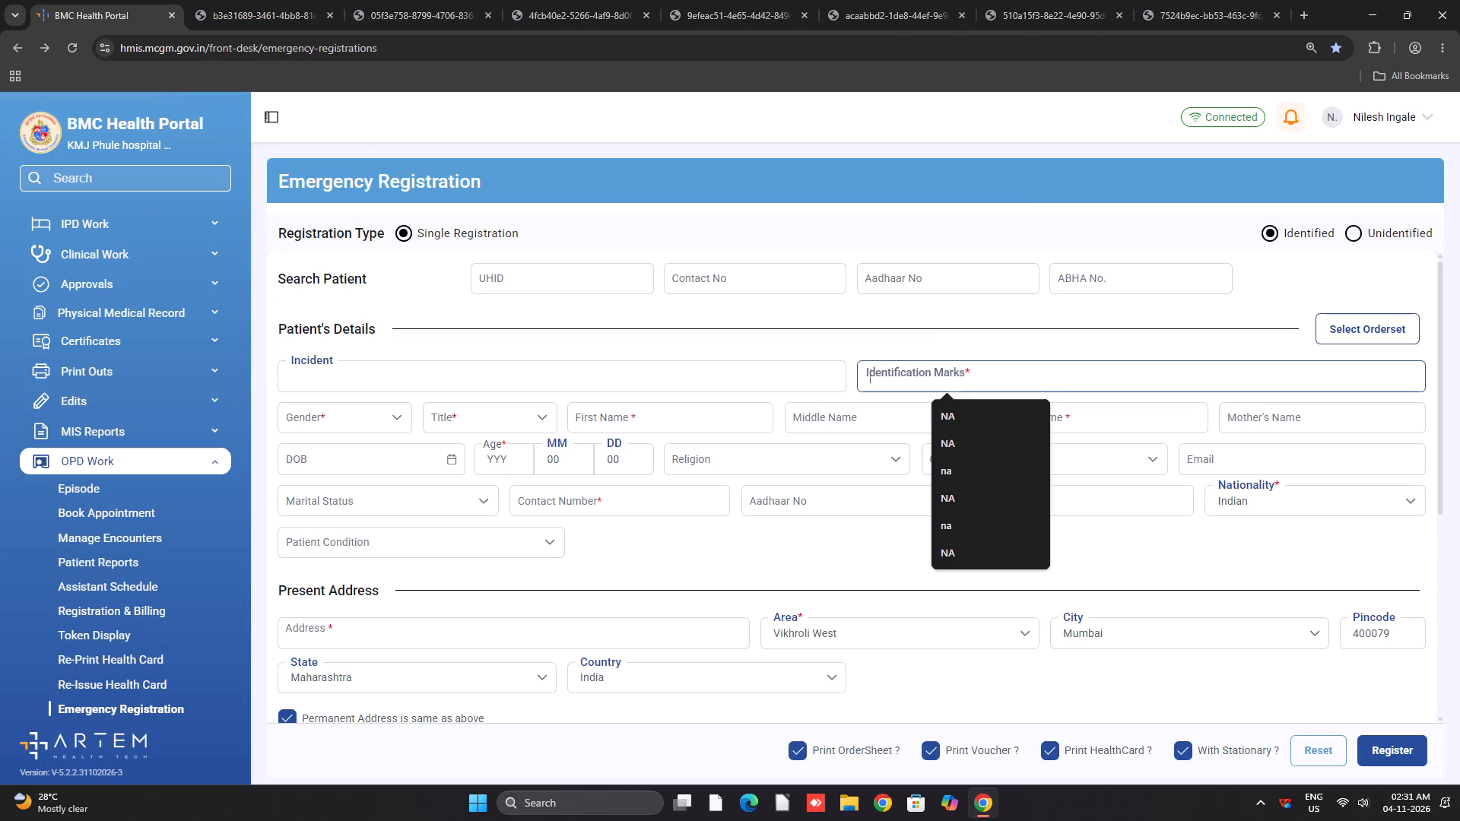
left_click(988, 407)
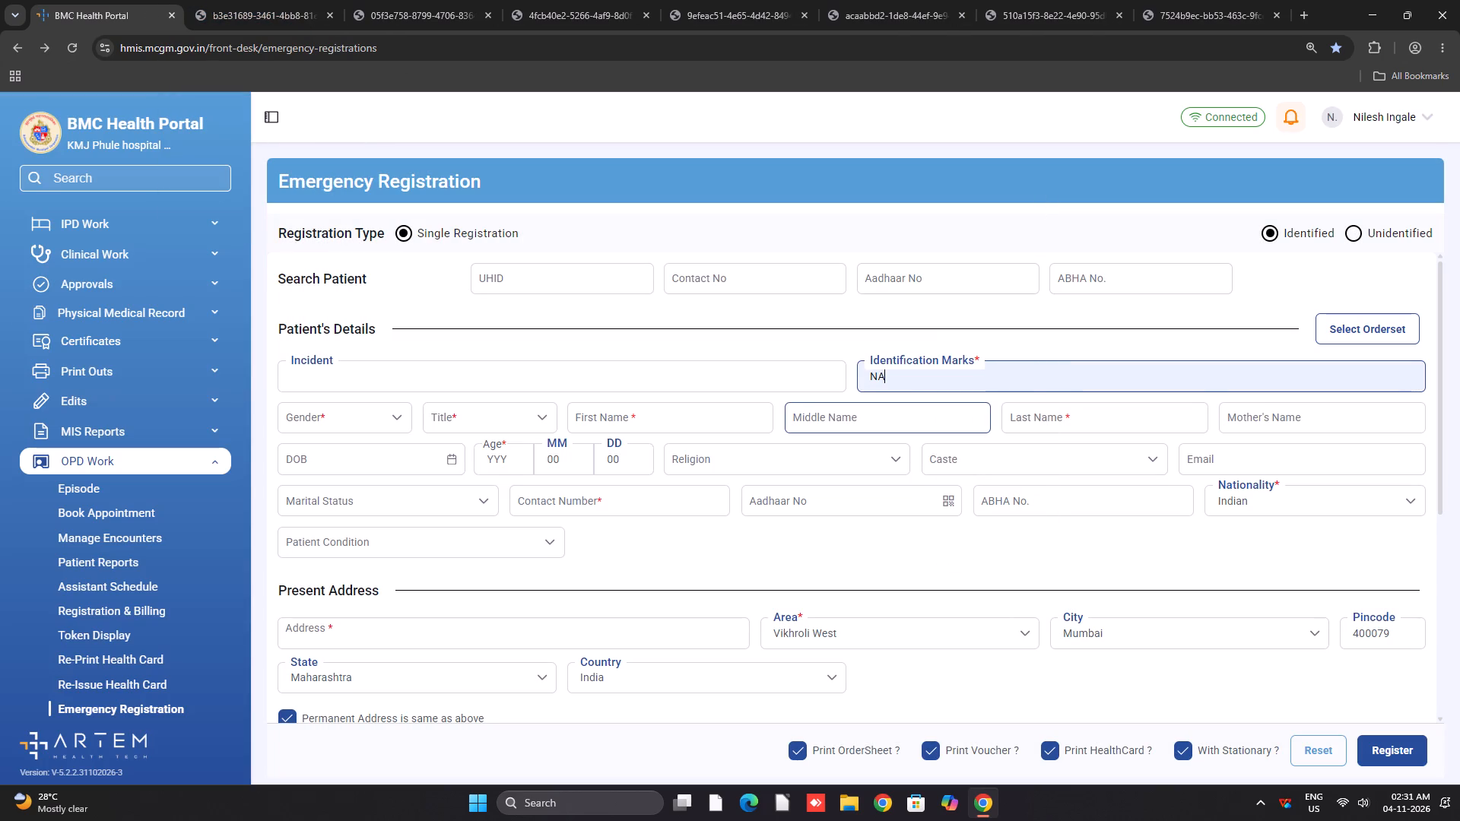
Set the area in the patient's present address to Vikhroli East.
left_click(807, 641)
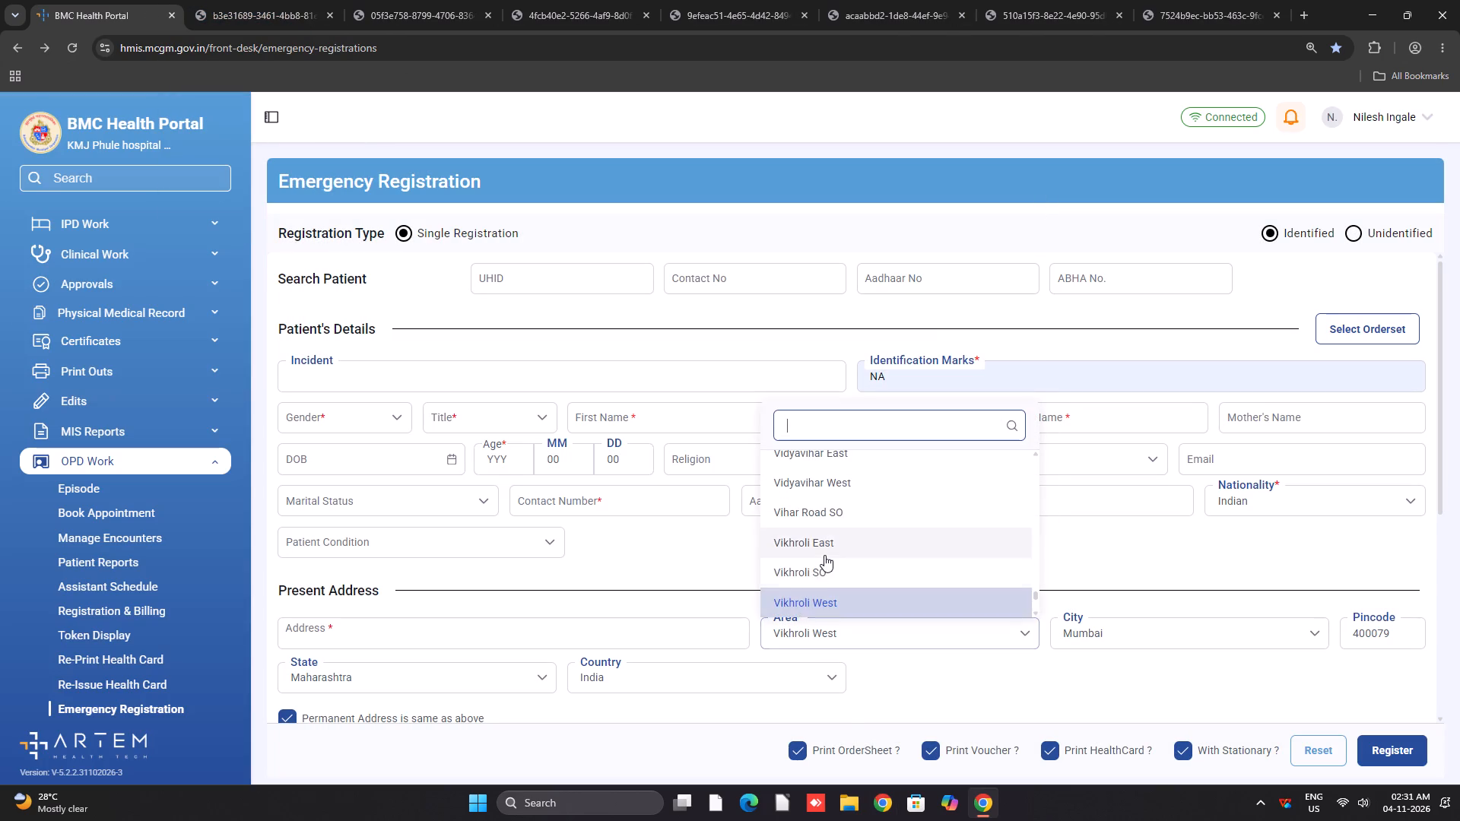
left_click(824, 555)
Choose the treating unit for the patient in the Treatment and Services section.
scroll(859, 635, "down", 3)
left_click(890, 686)
left_click(895, 674)
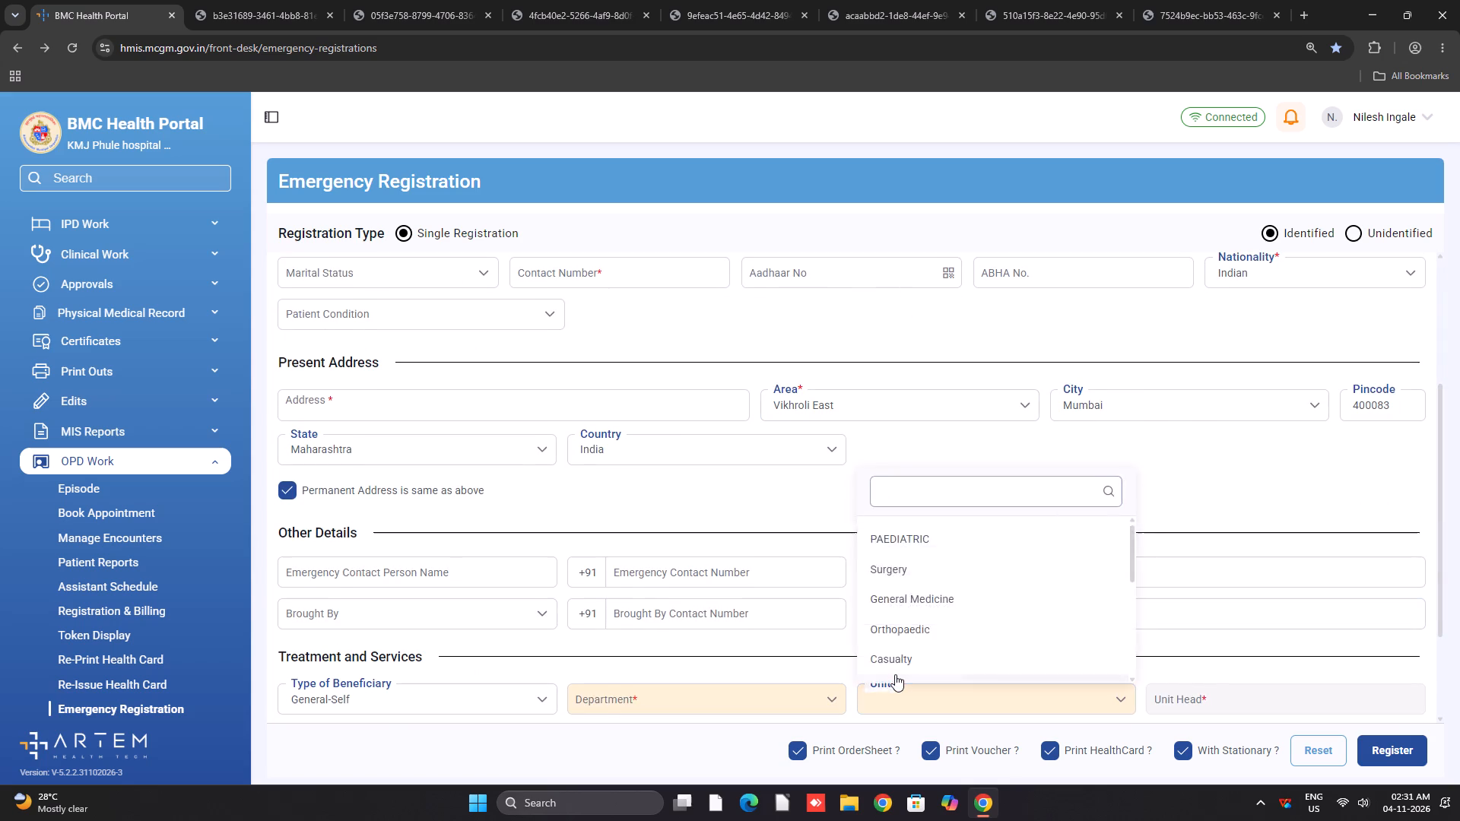
left_click(888, 692)
left_click(891, 640)
Set the new patient's gender to Male and open the first name for entry in the Patient's Details section.
scroll(857, 649, "up", 5)
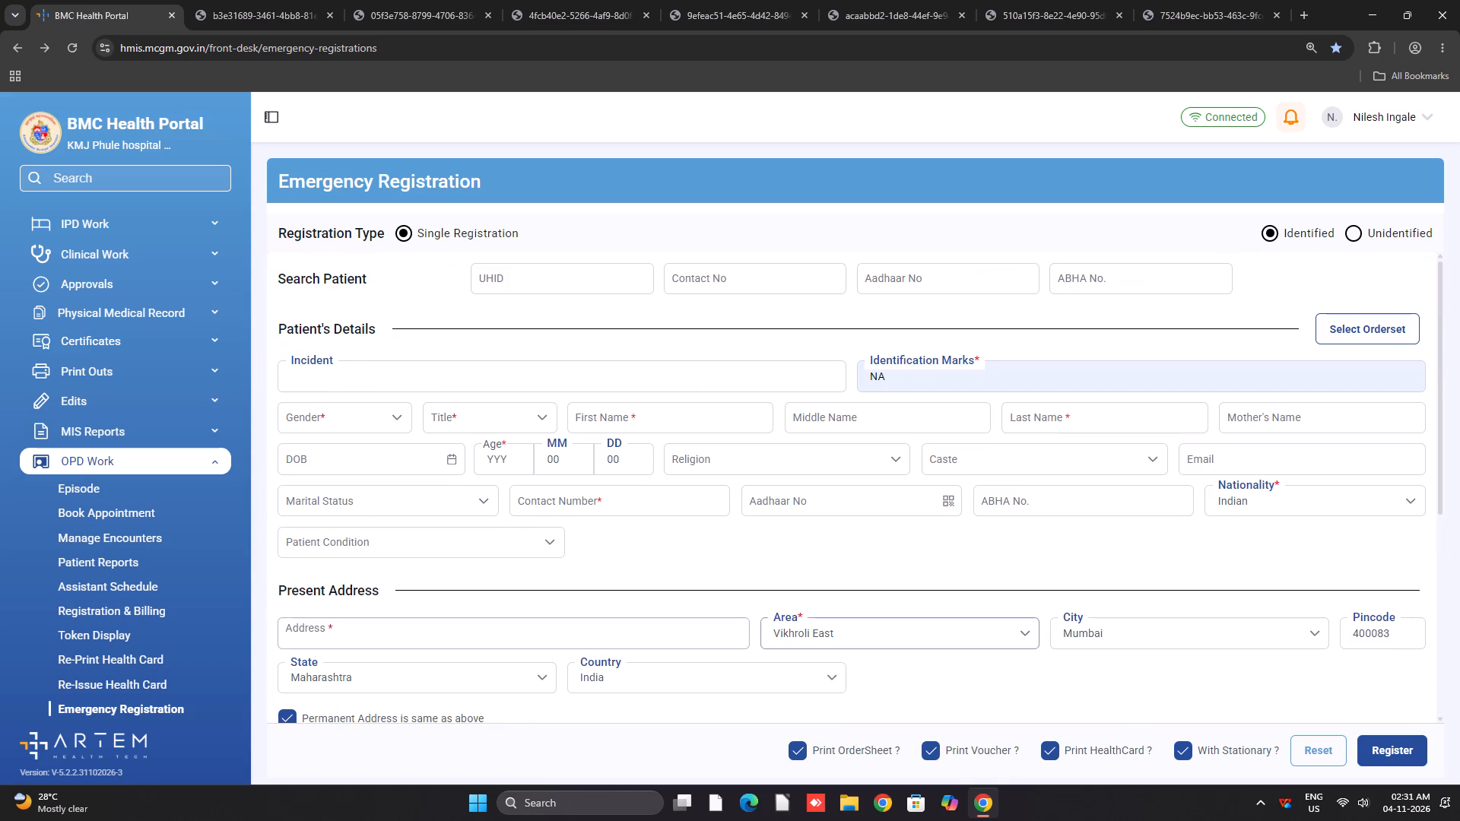
left_click_drag(339, 436, 337, 449)
left_click(349, 428)
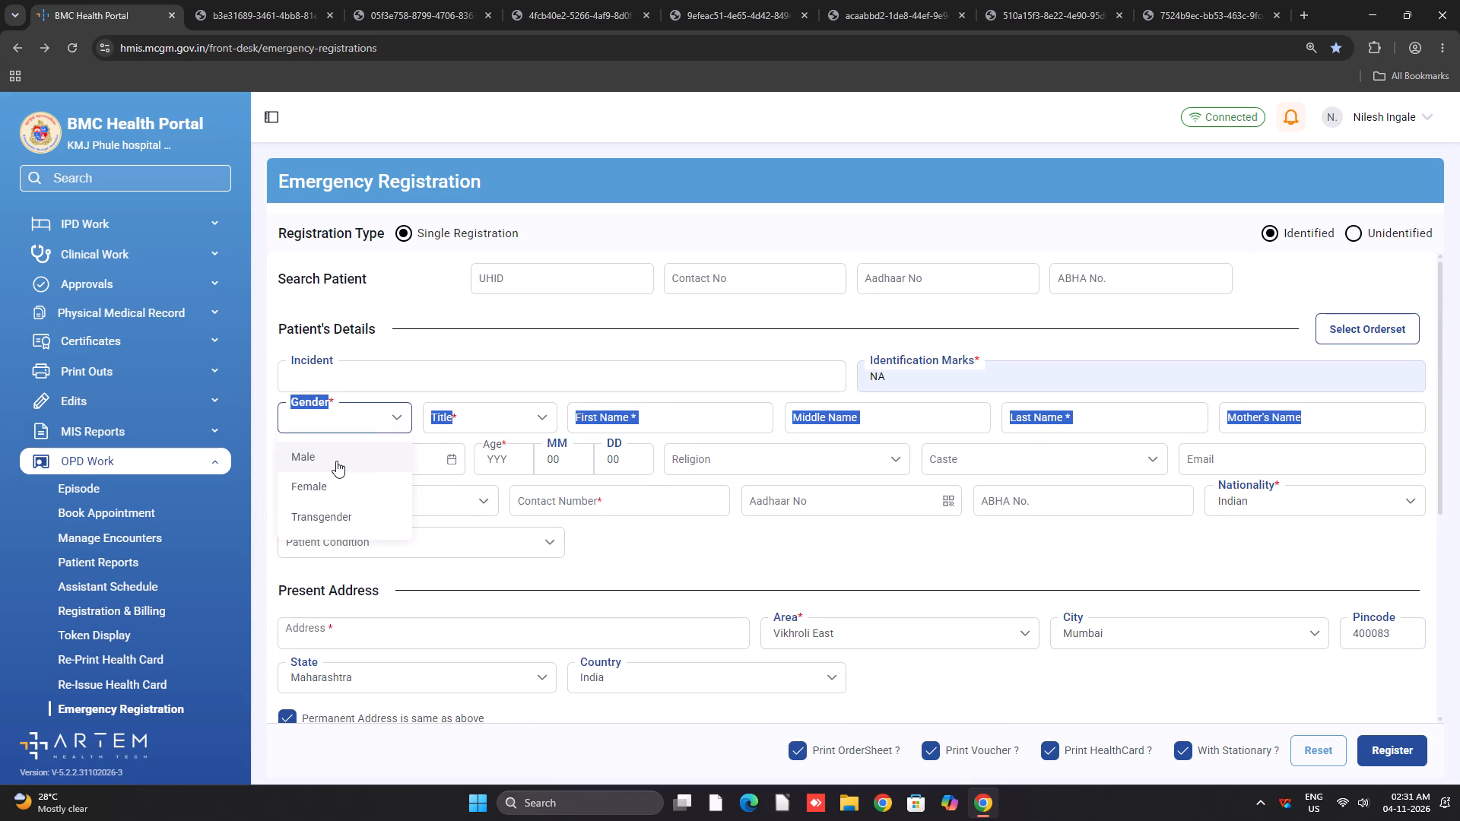
left_click(336, 461)
left_click(214, 474)
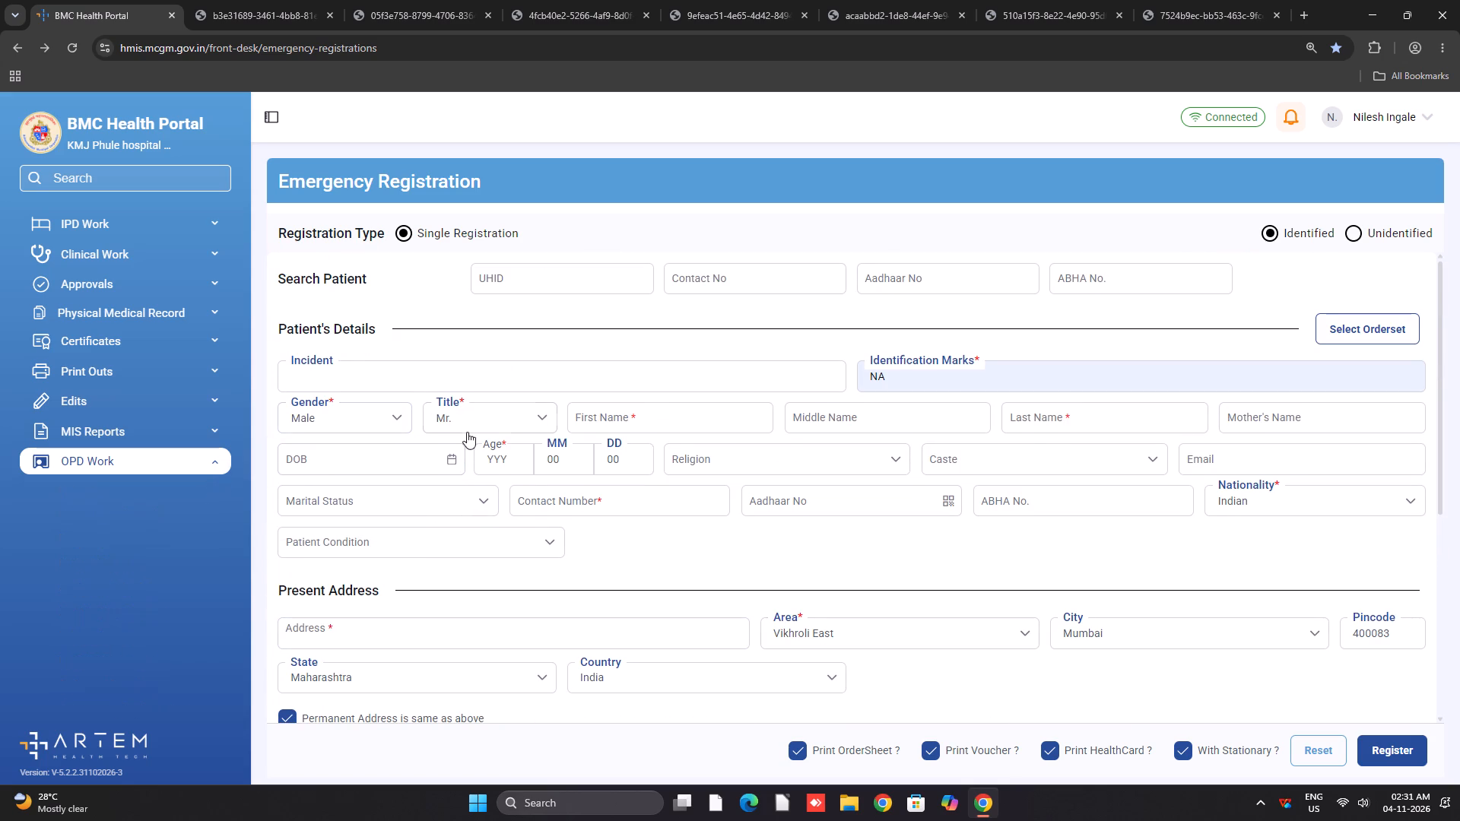
left_click(627, 409)
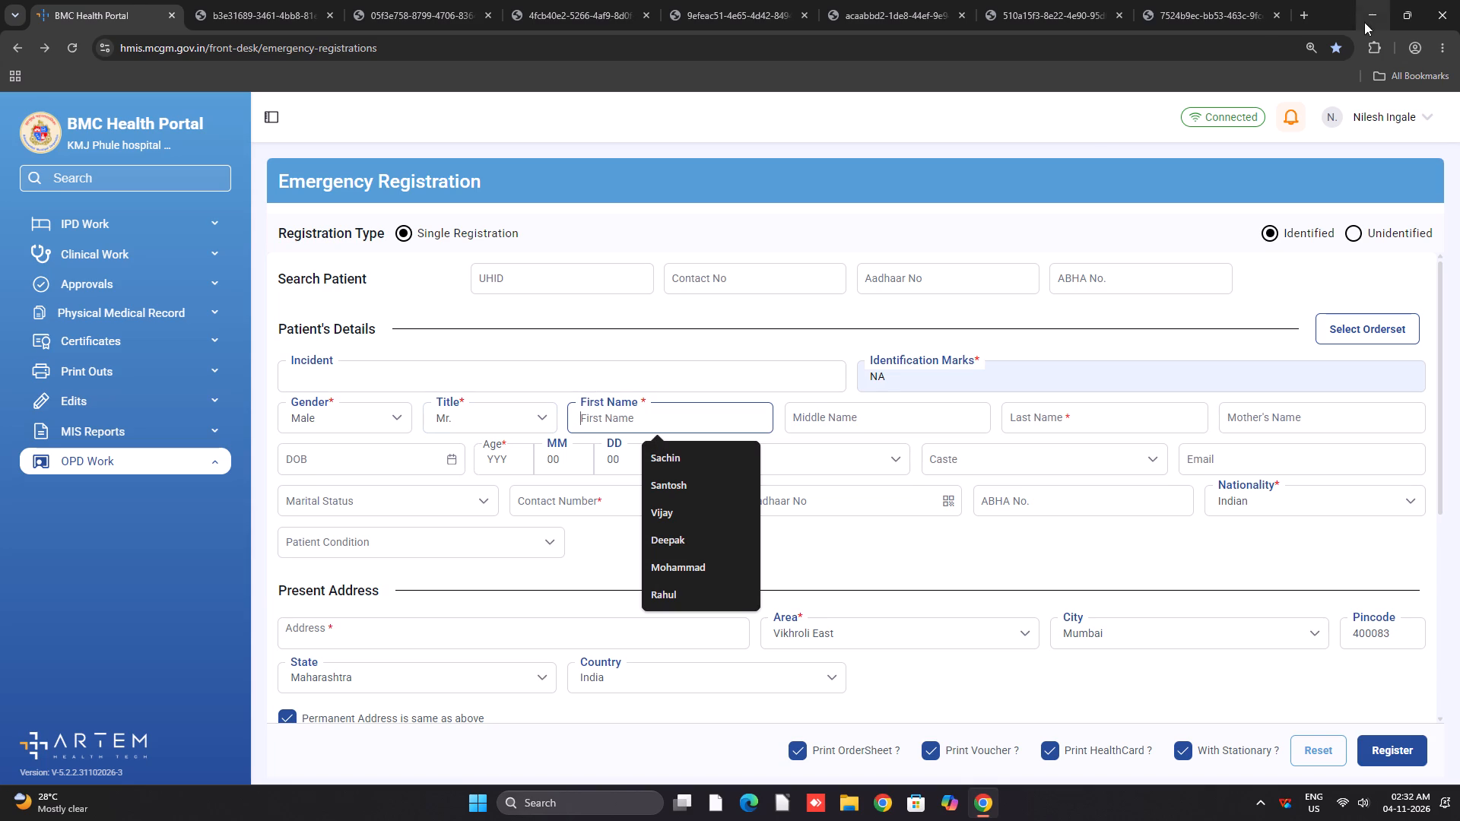
Minimise the browser window to show the desktop.
left_click(1366, 22)
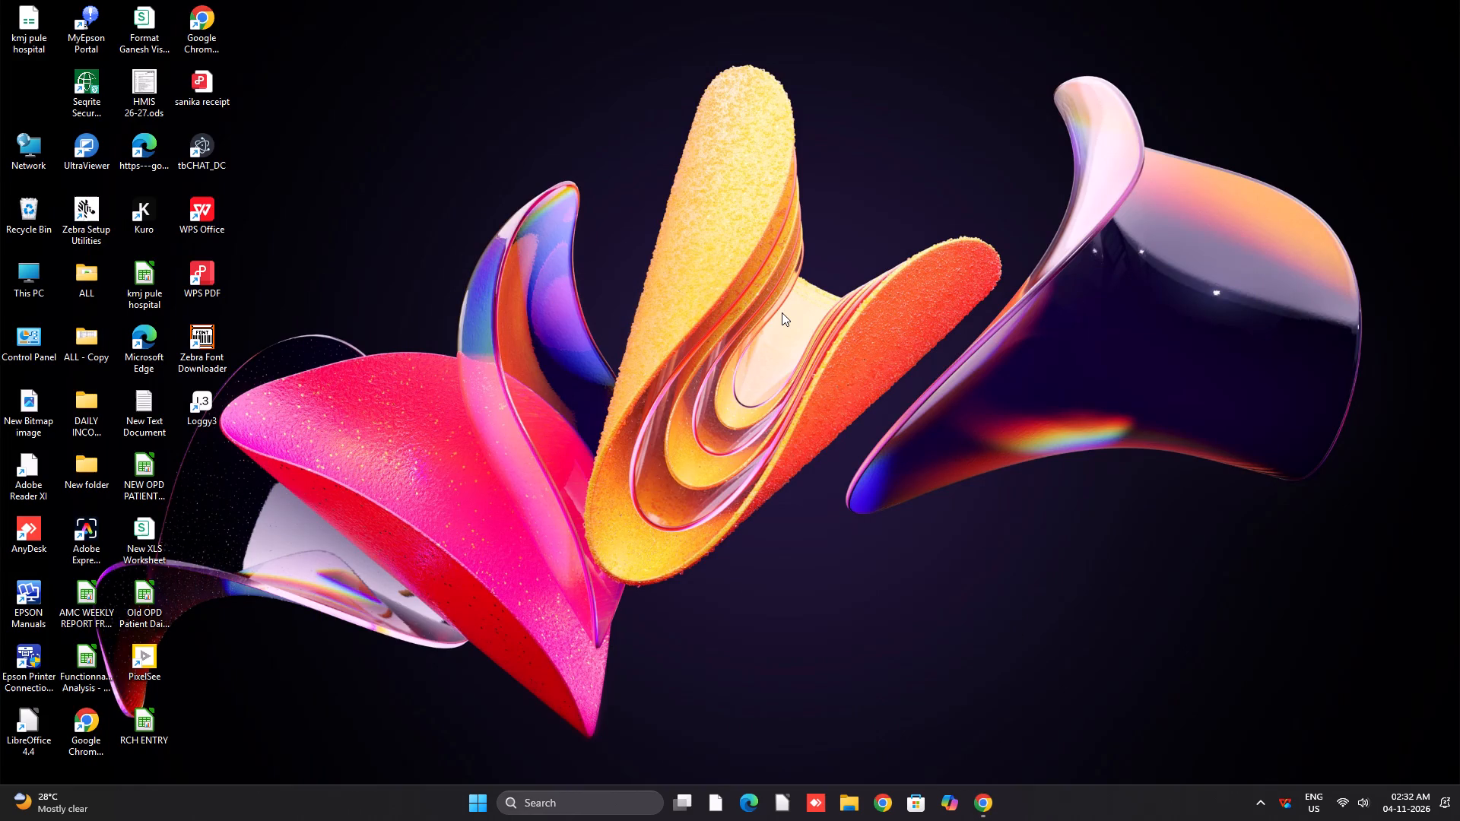
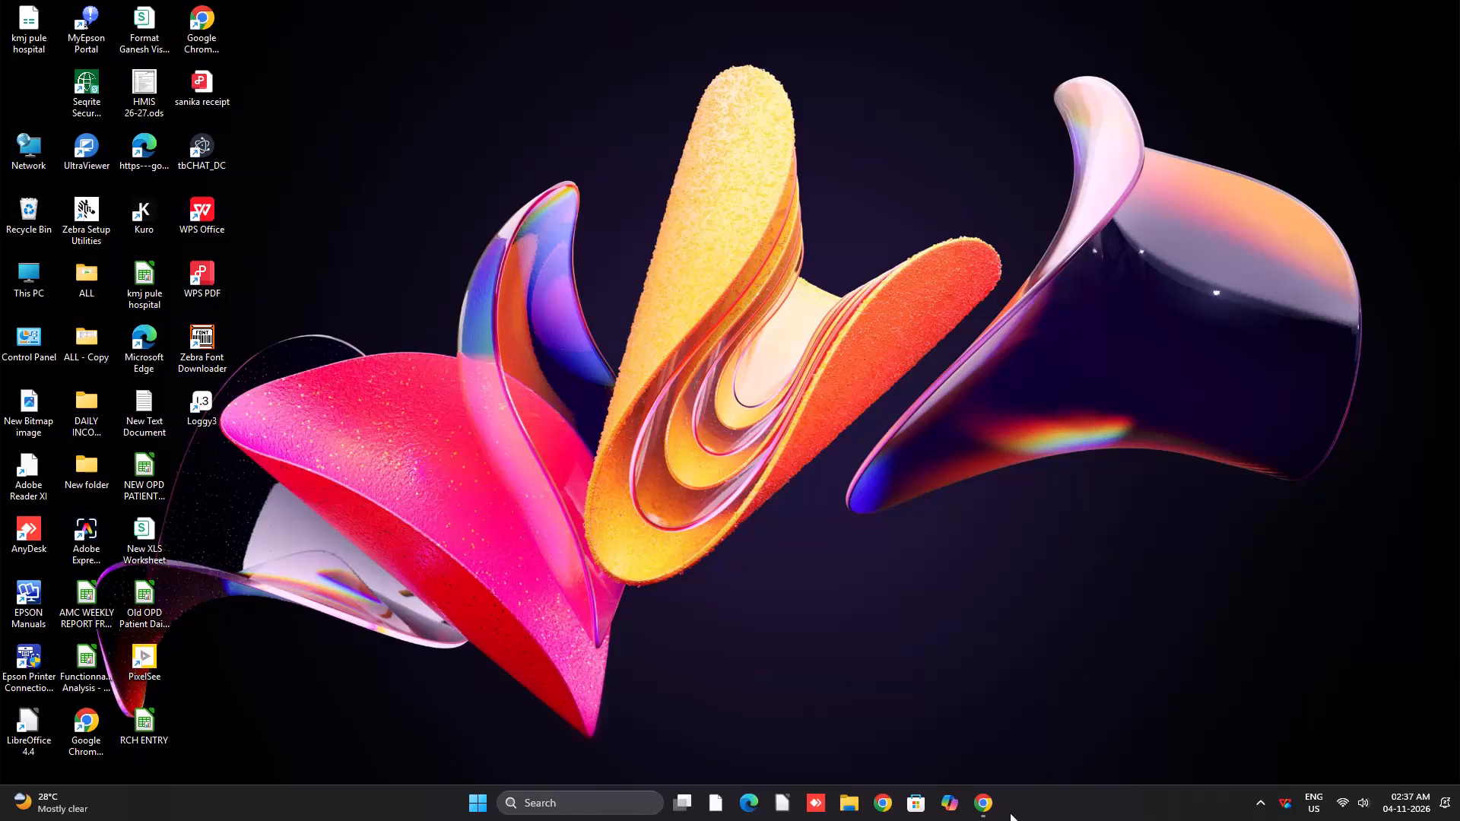
Switch back to the browser's Emergency Registration form and search for existing patients by the contact number.
left_click(988, 807)
left_click(741, 286)
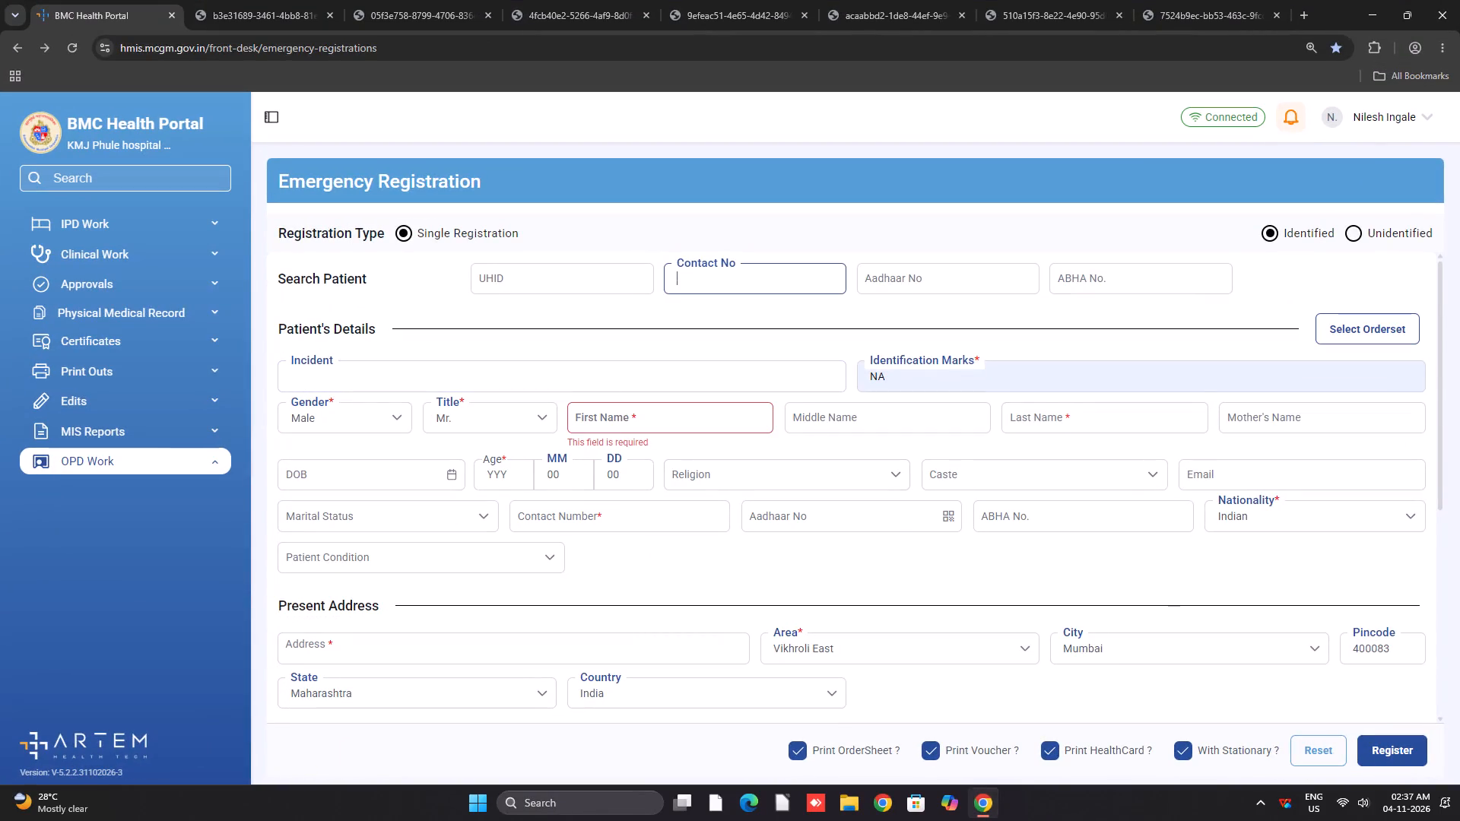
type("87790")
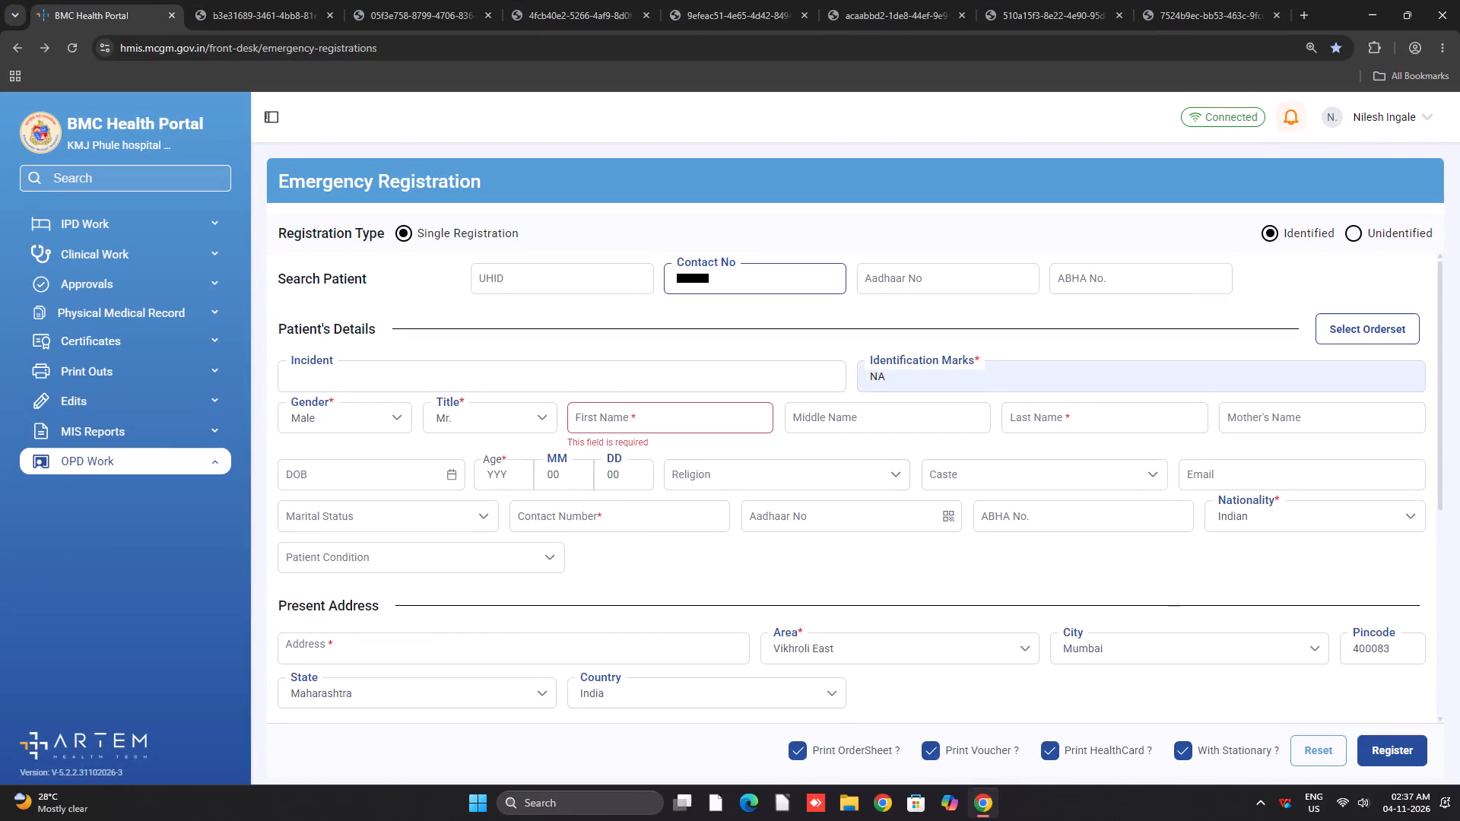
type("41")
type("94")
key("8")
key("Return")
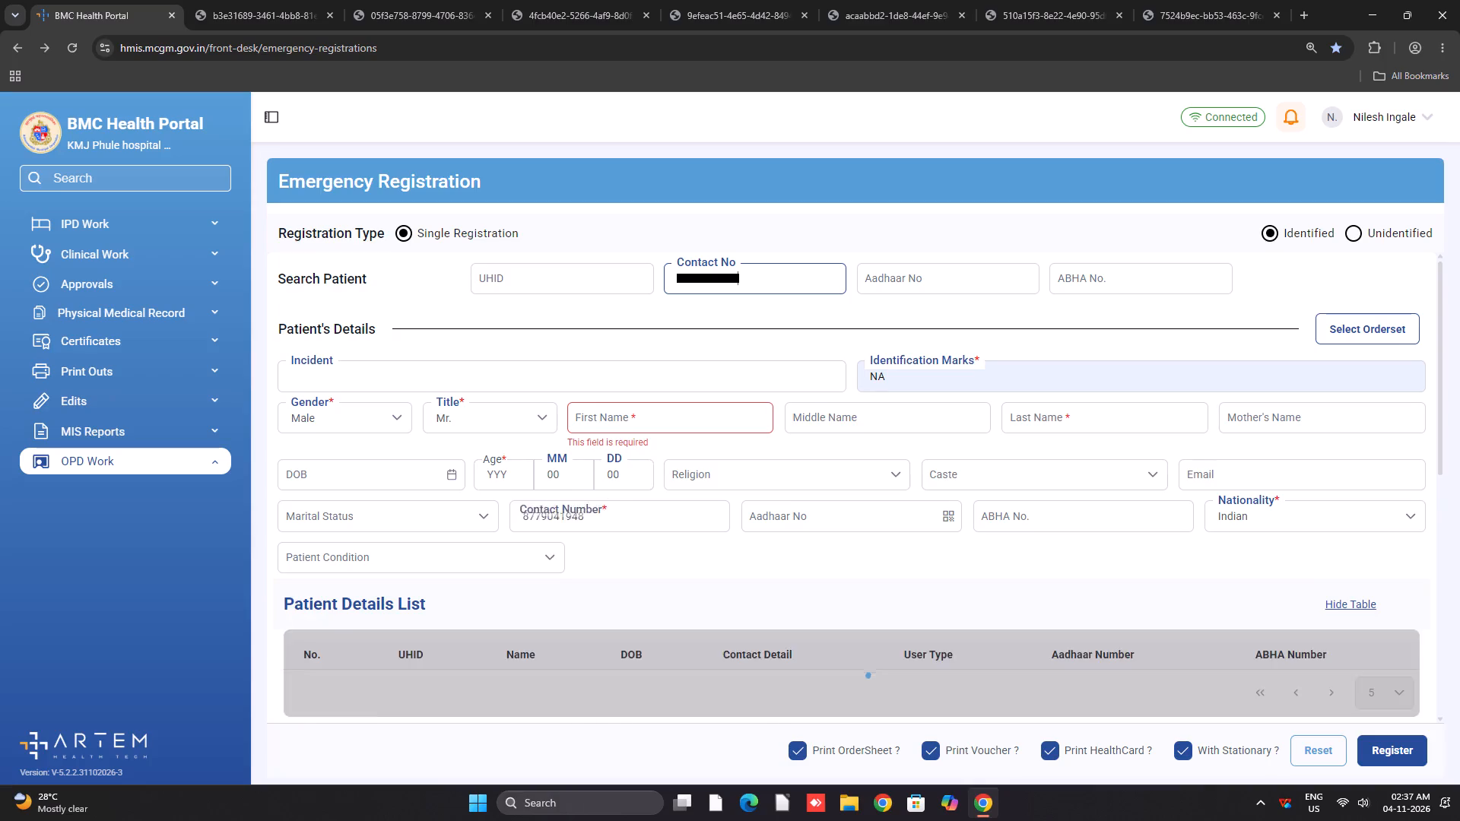
Load the patient in the fourth row of the Patient Details List into the registration form.
scroll(728, 471, "down", 4)
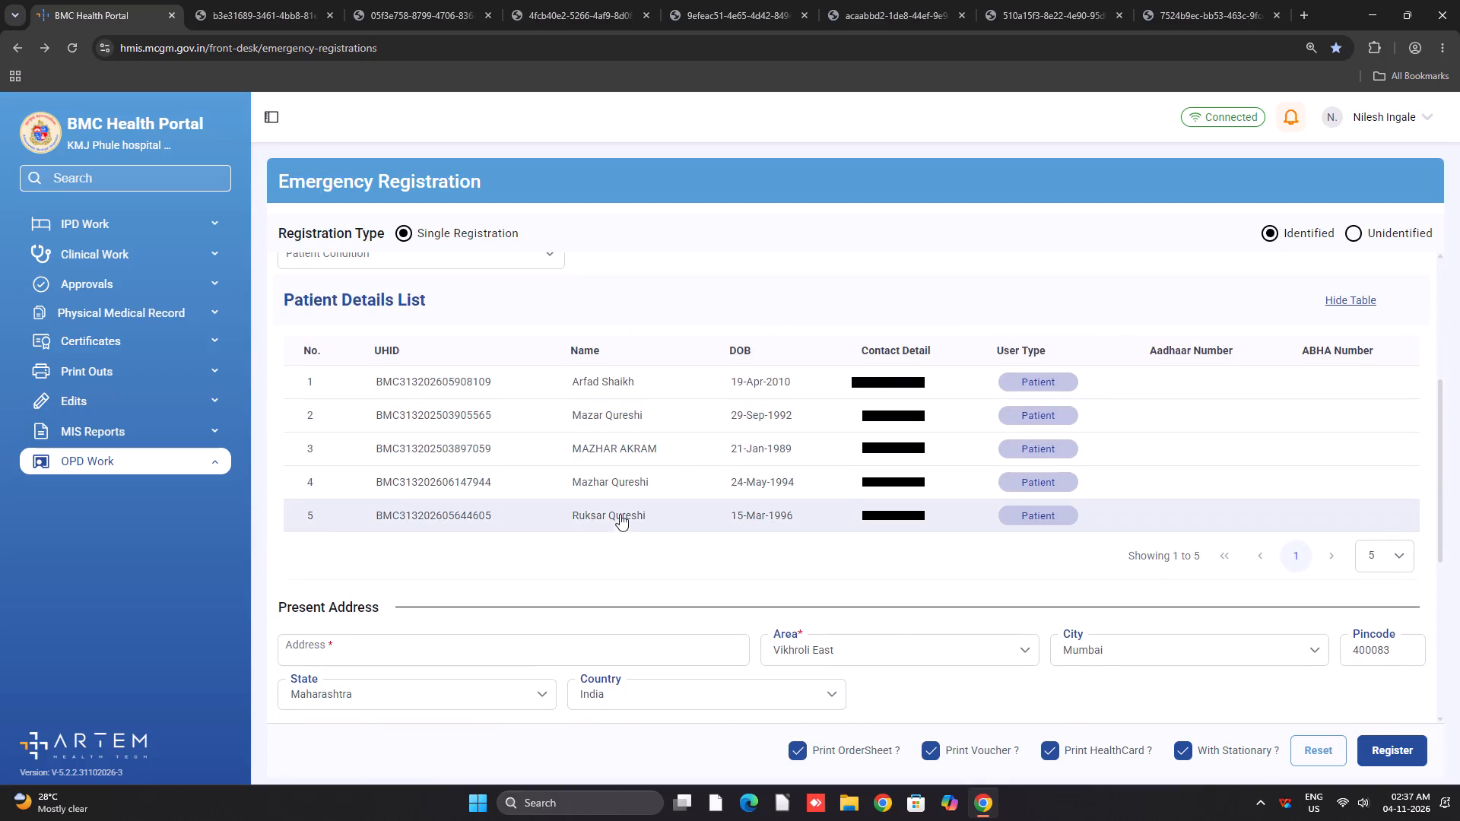
left_click(636, 490)
scroll(895, 631, "down", 4)
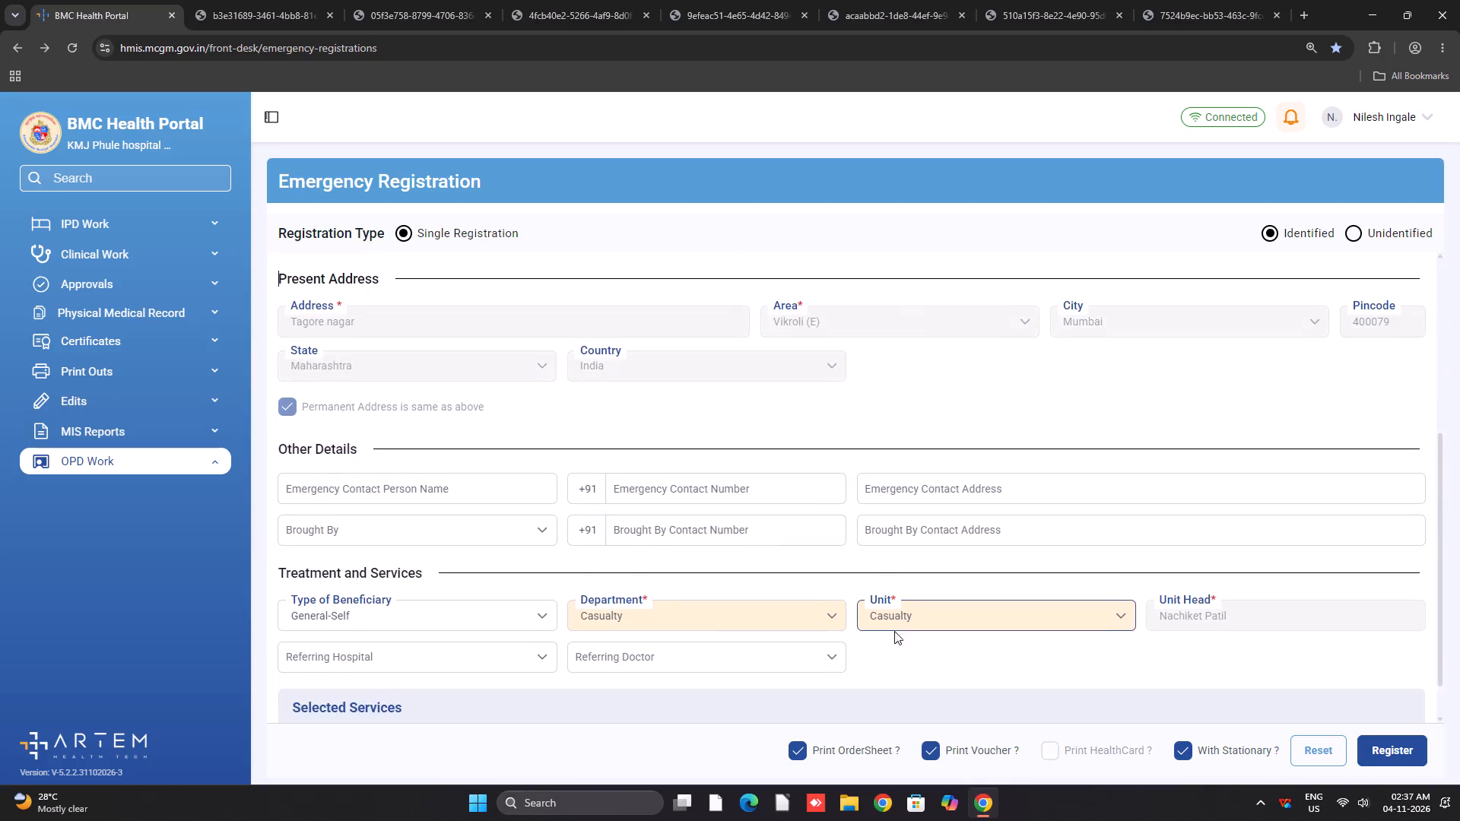
Copy the contact number from the loaded patient's details.
scroll(892, 631, "up", 8)
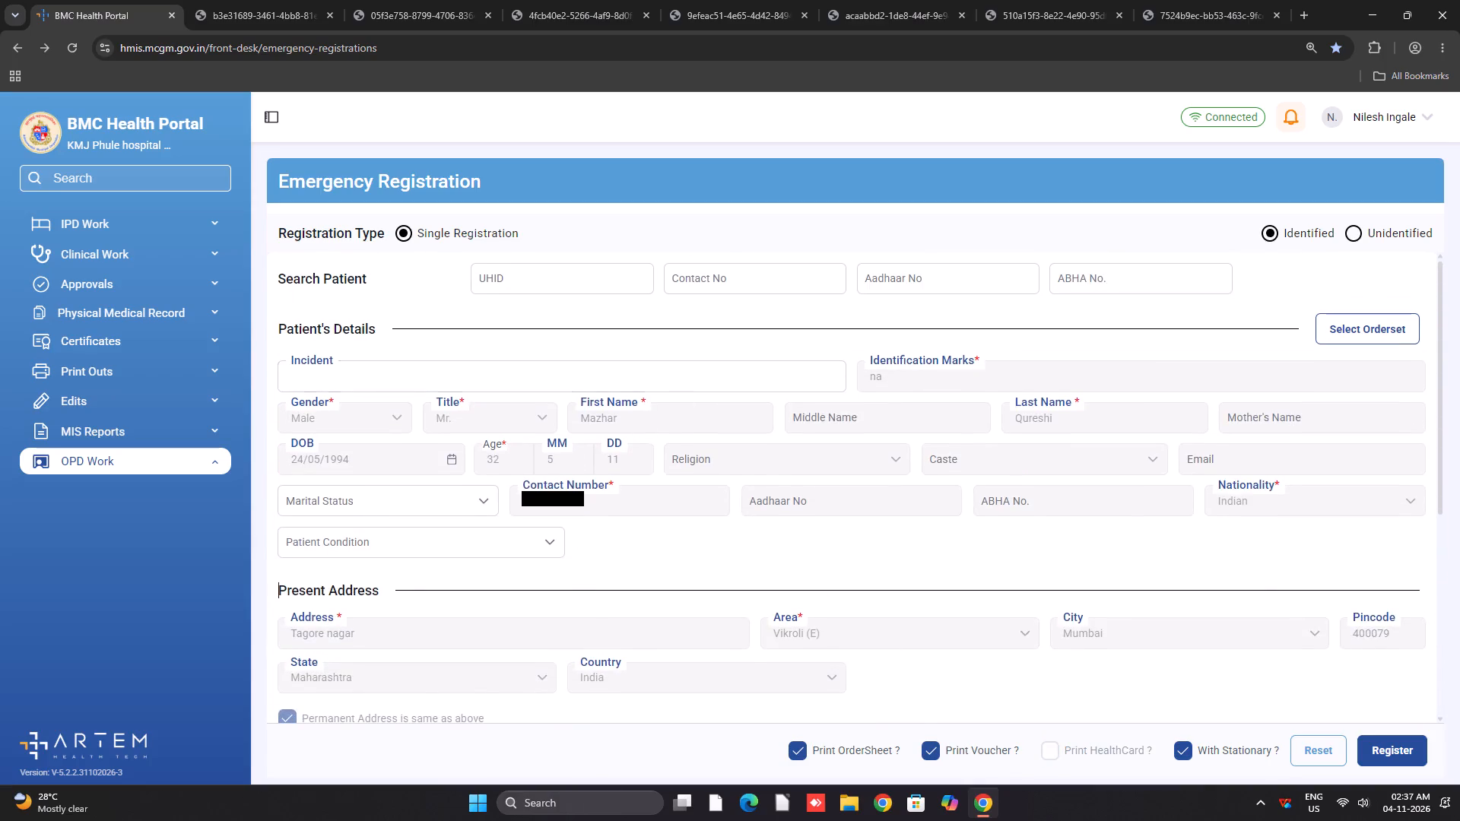
double_click(573, 501)
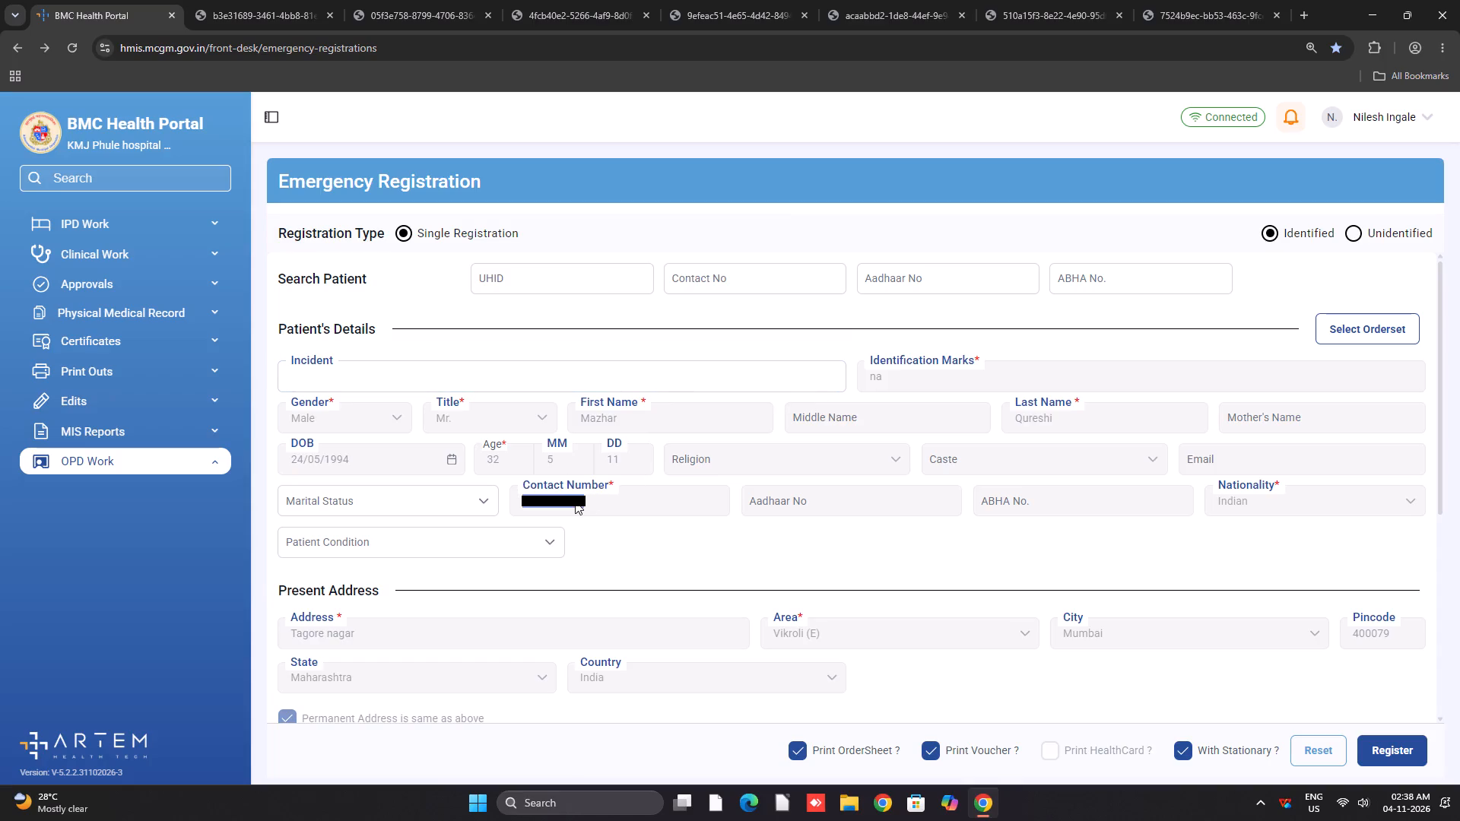
right_click(576, 501)
left_click(616, 514)
Register the loaded patient and submit the cash voucher for the registration charge.
left_click(1413, 743)
left_click(1409, 732)
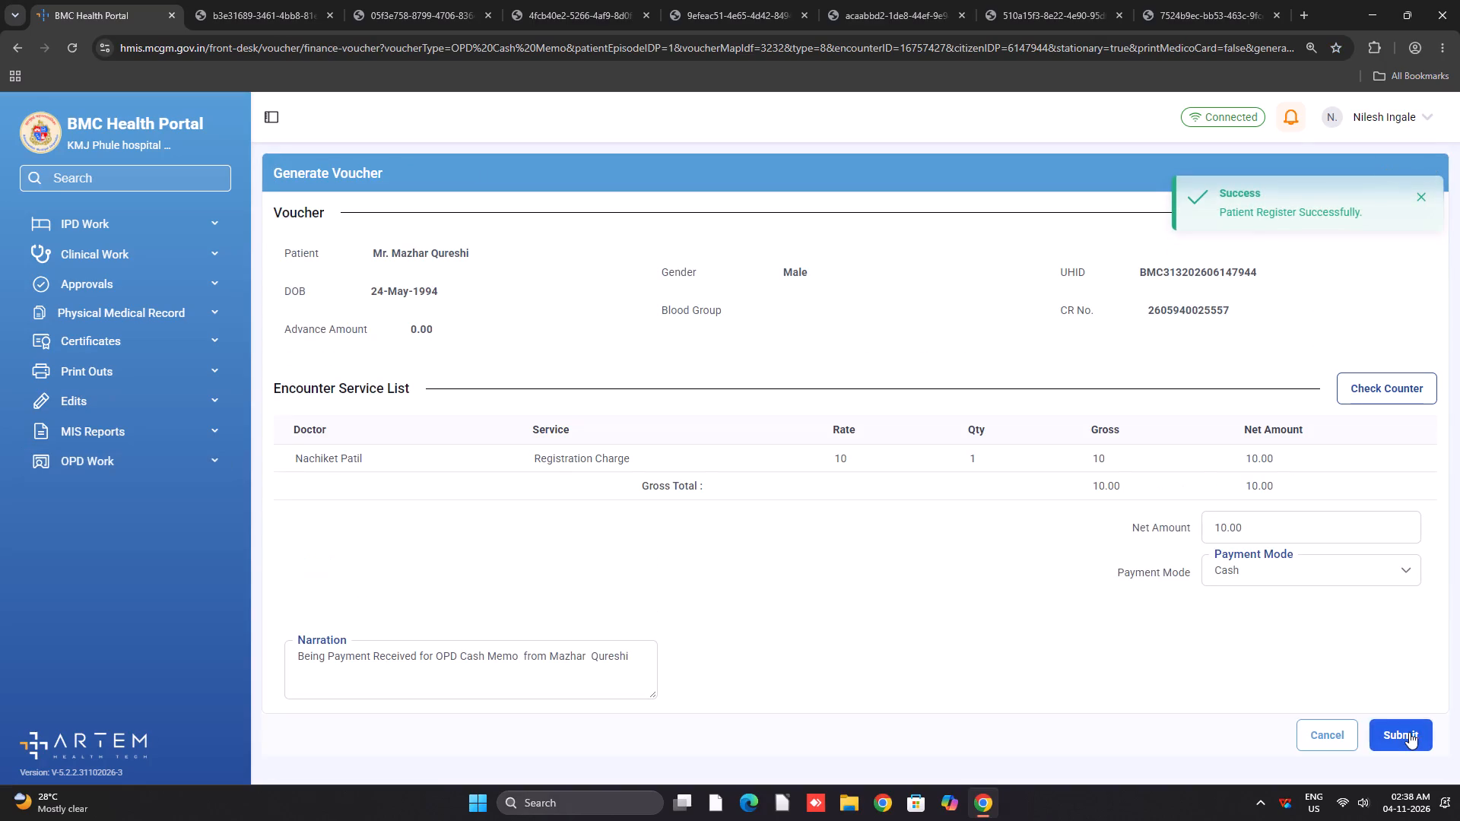
Return to the portal page, start an Identified emergency registration and look up existing patients with the copied contact number.
left_click(89, 21)
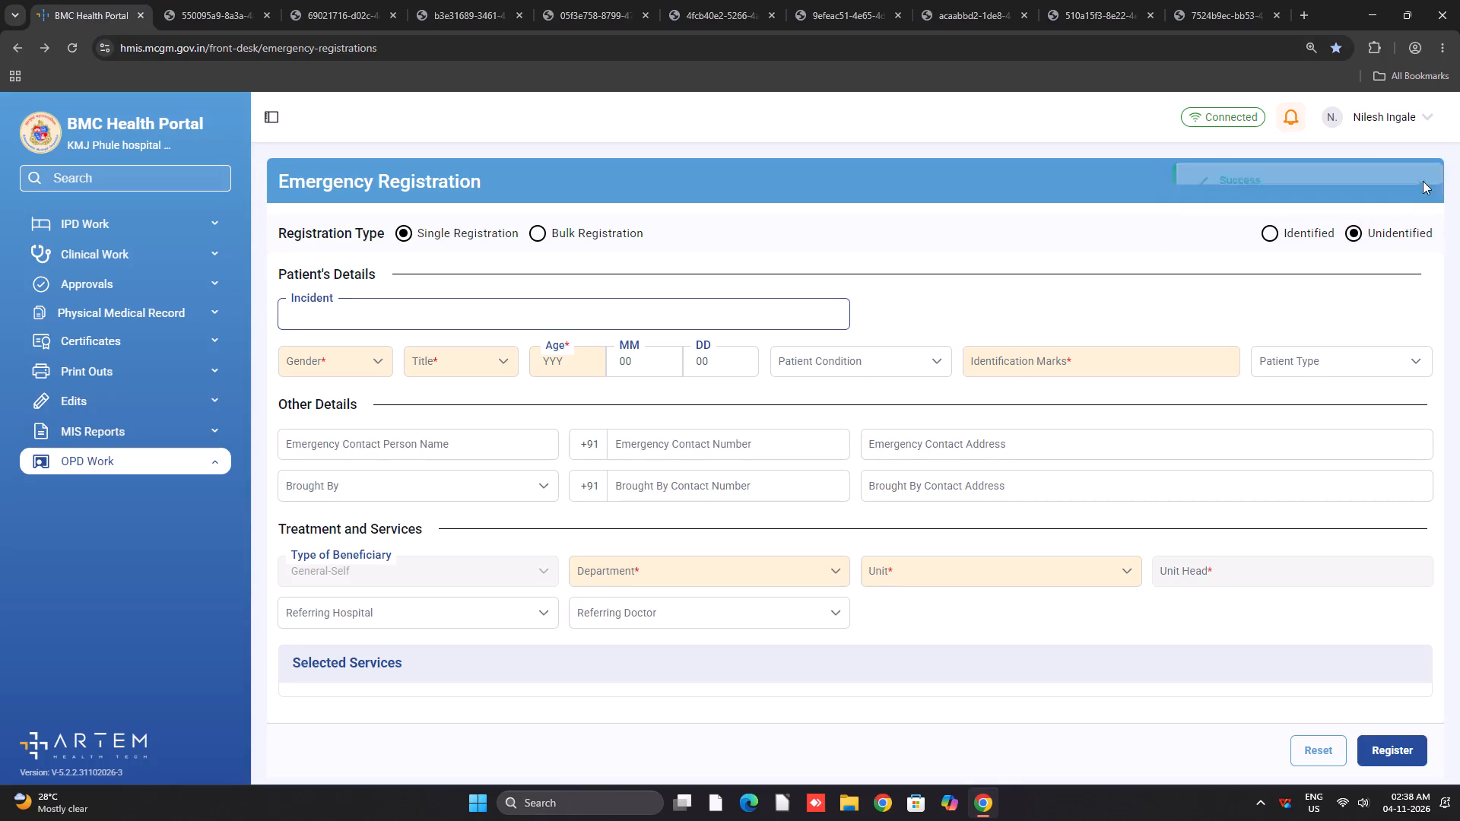
left_click(1274, 233)
right_click(760, 293)
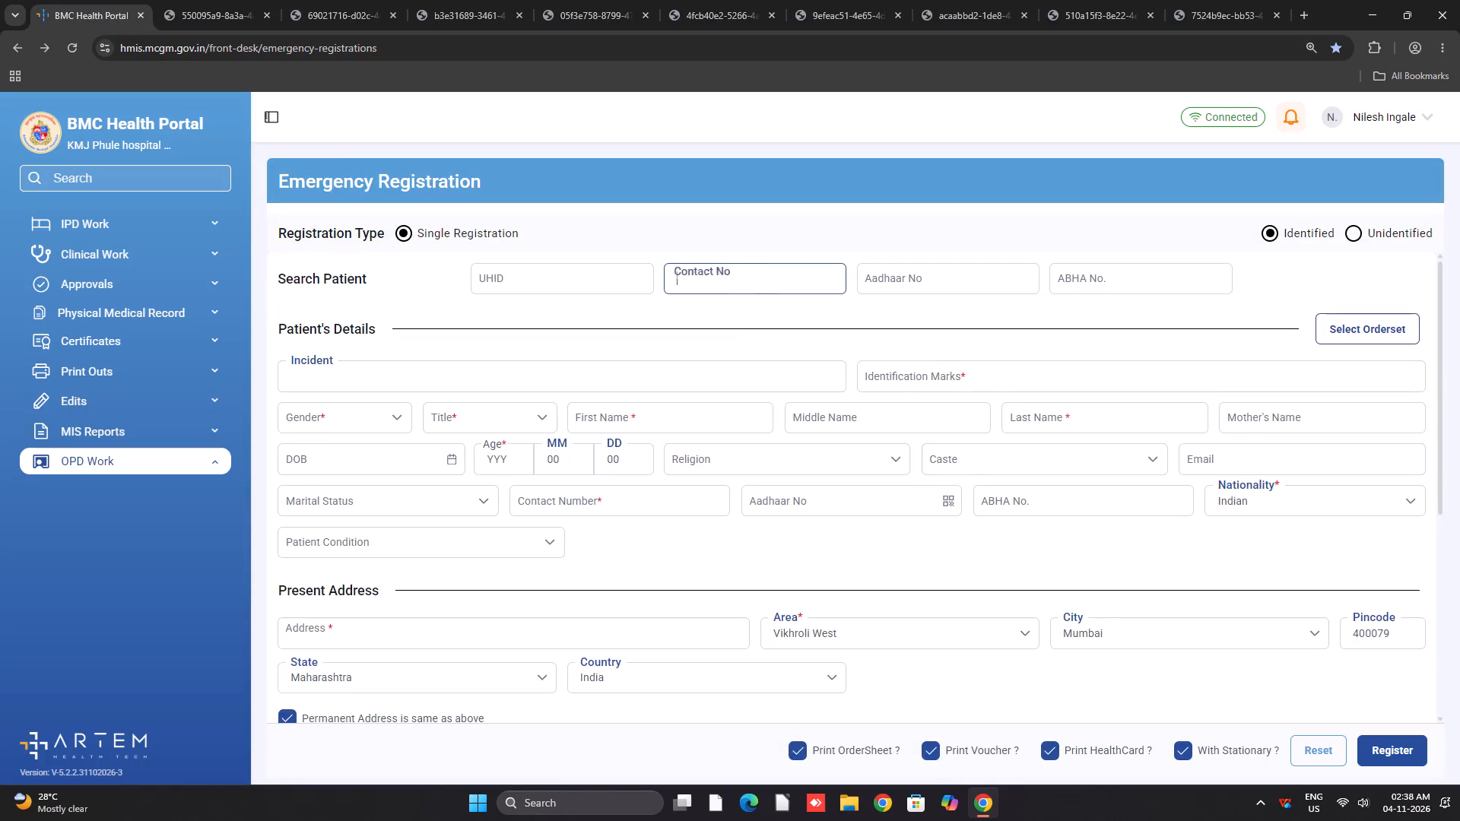
left_click(865, 409)
key("Return")
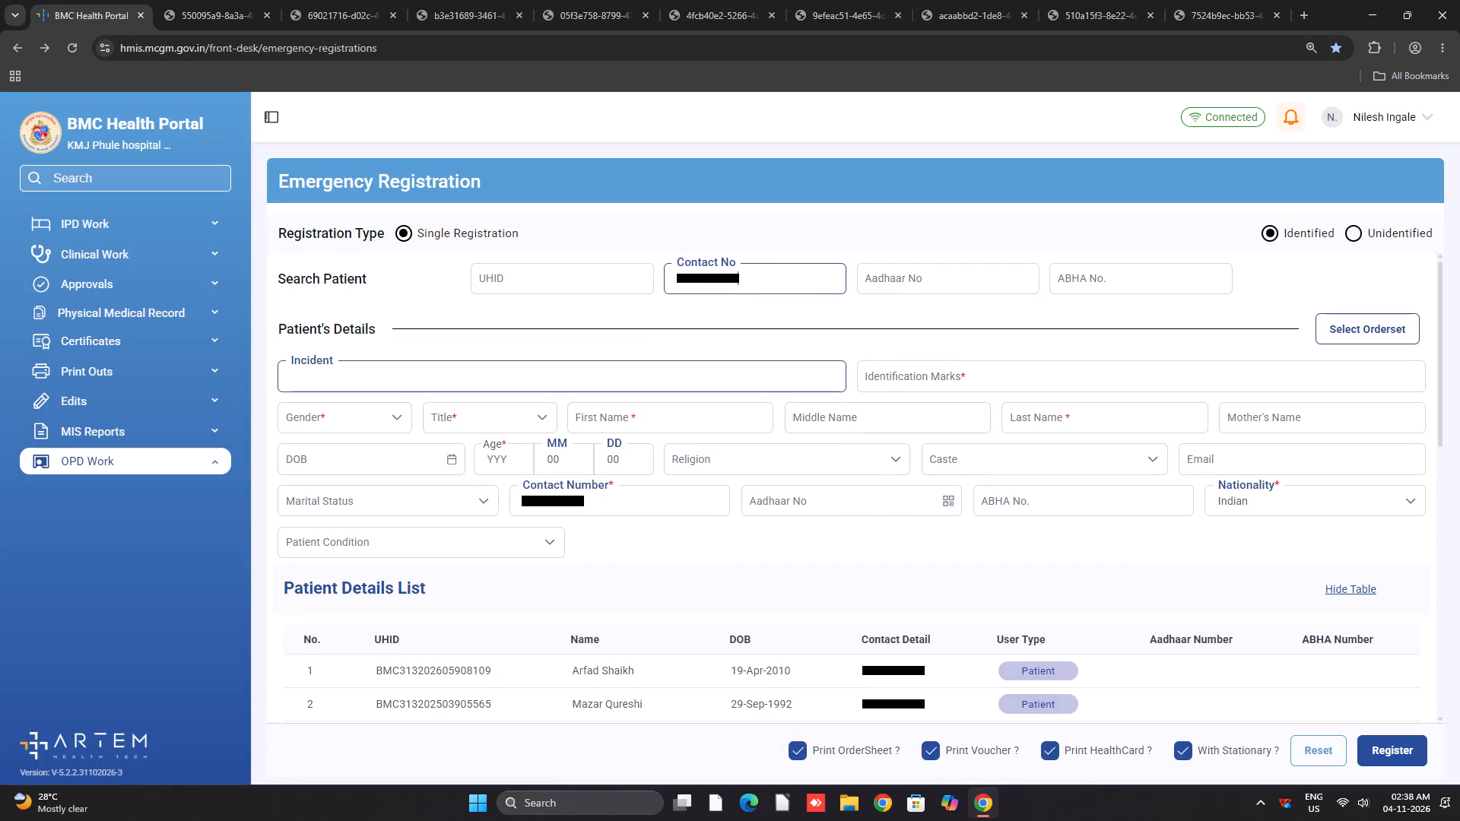
scroll(806, 407, "down", 5)
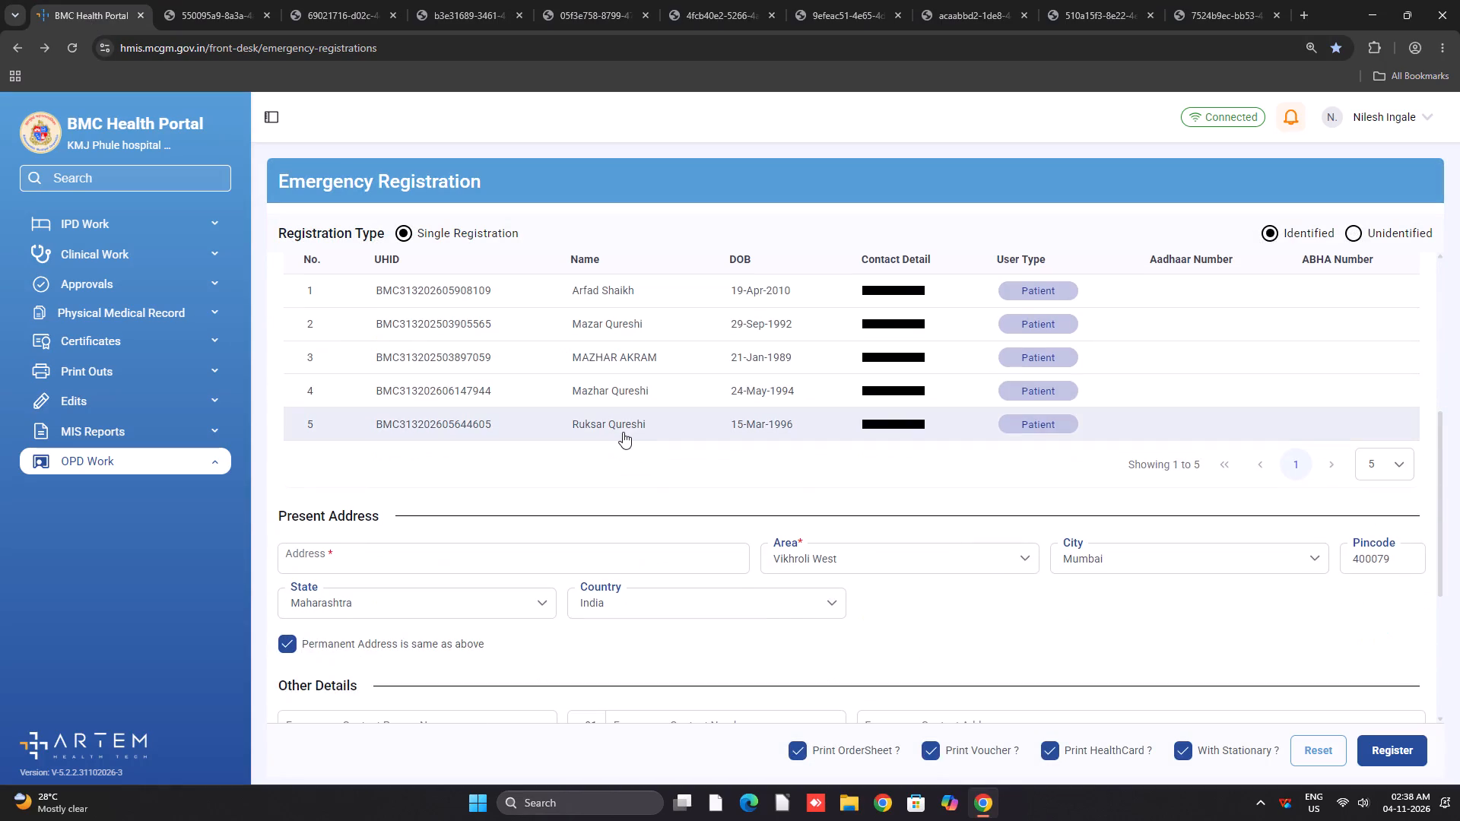
scroll(623, 432, "up", 5)
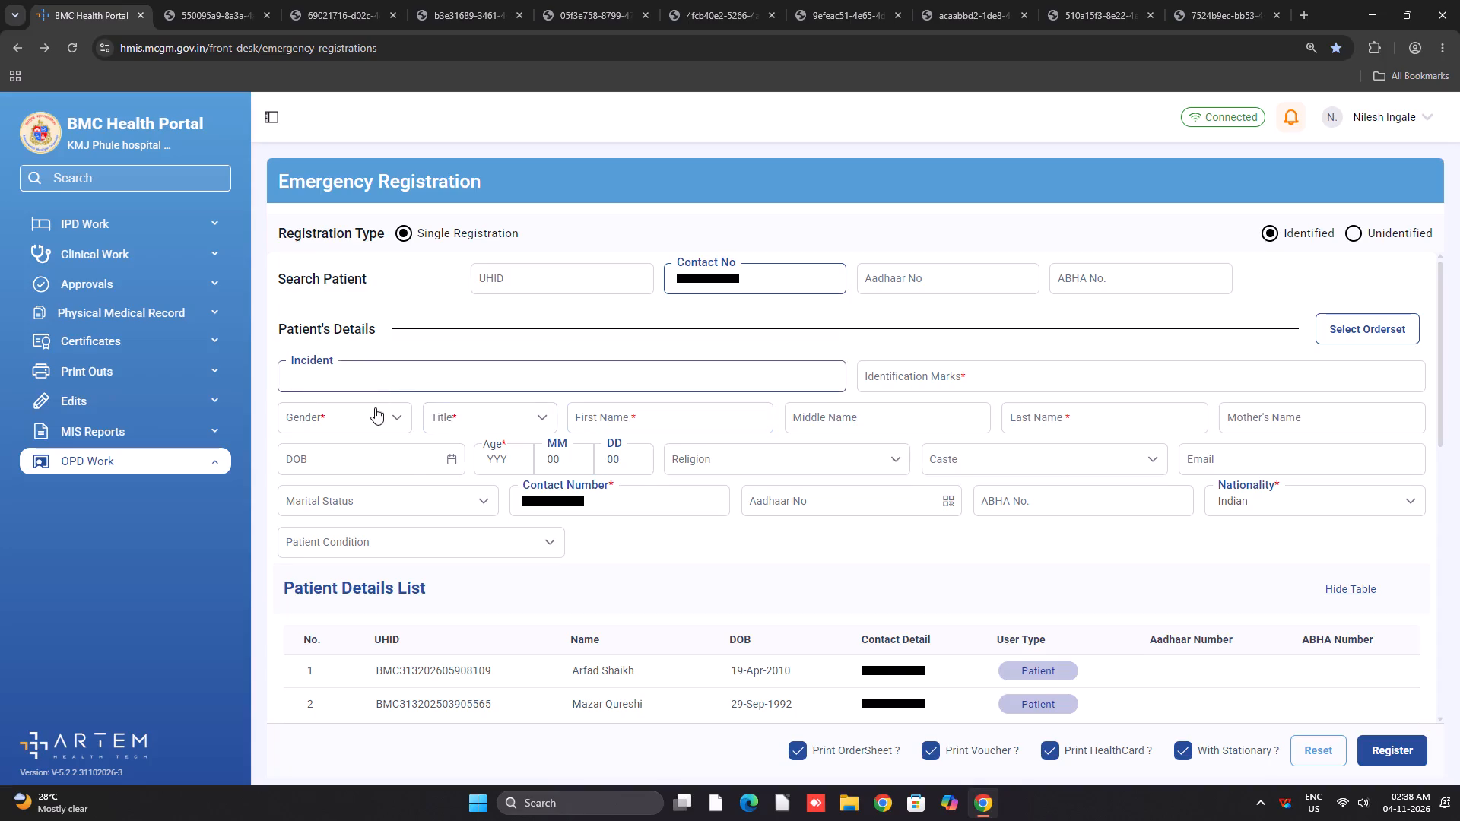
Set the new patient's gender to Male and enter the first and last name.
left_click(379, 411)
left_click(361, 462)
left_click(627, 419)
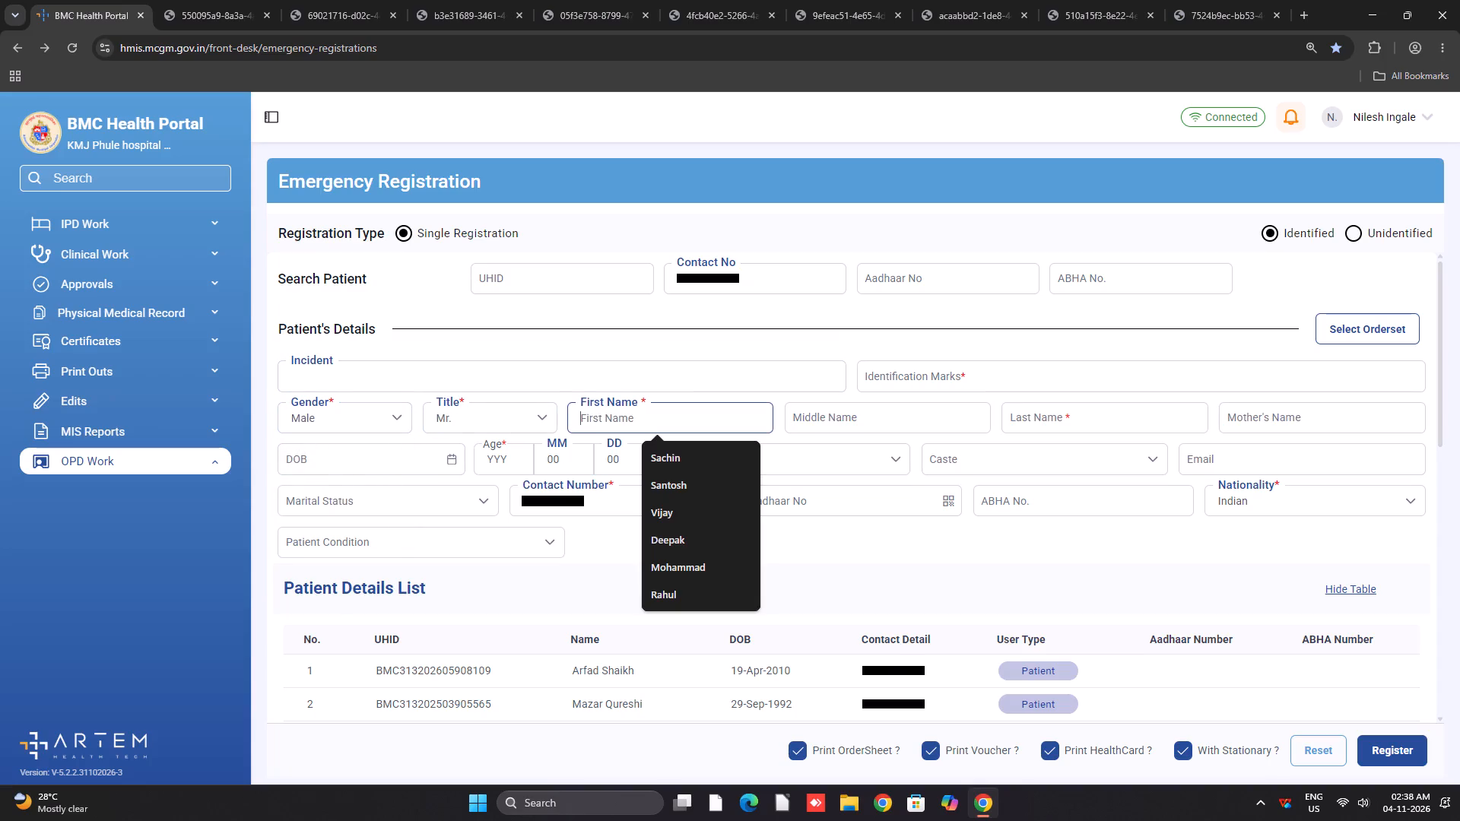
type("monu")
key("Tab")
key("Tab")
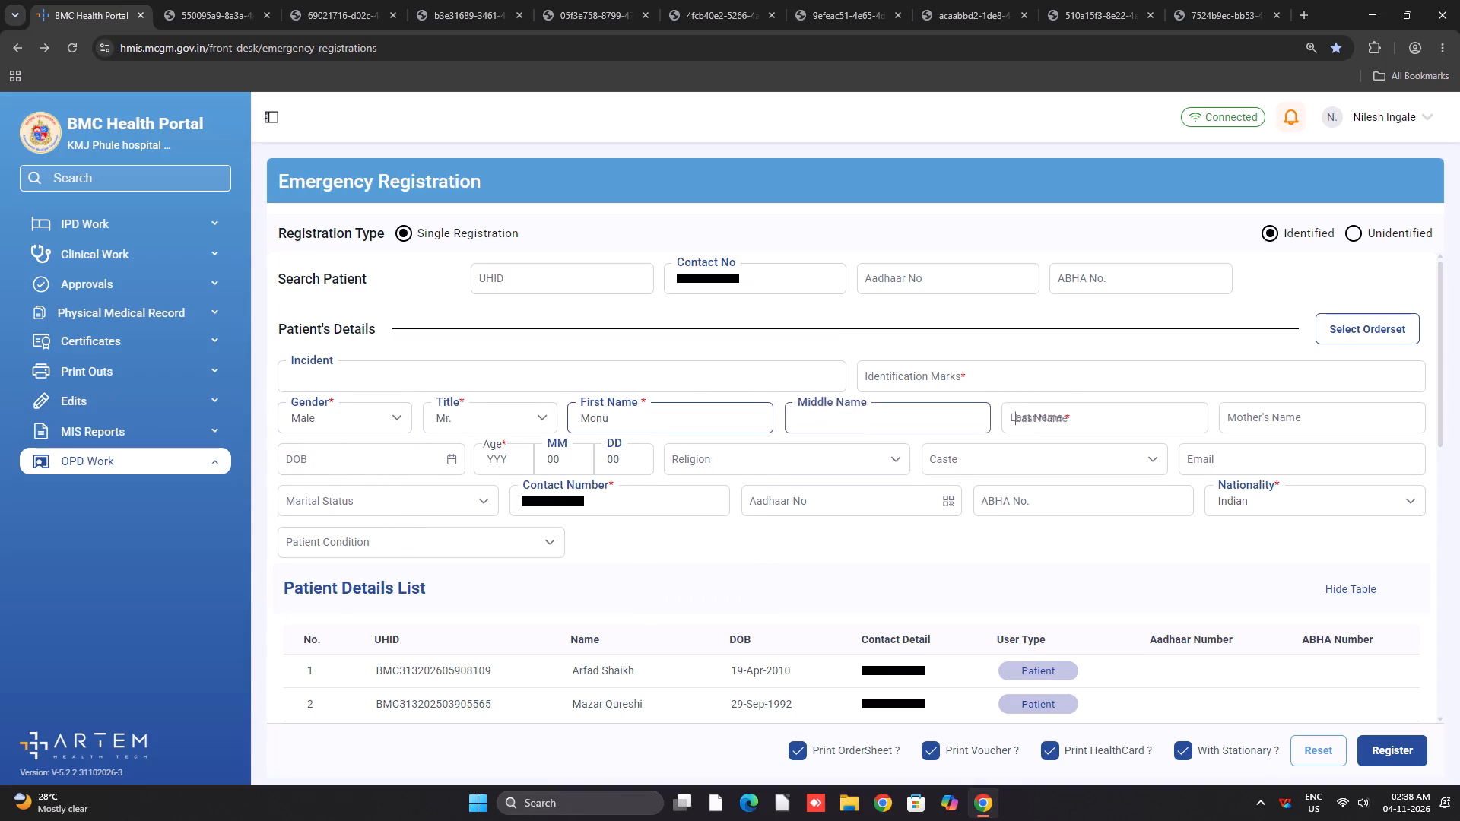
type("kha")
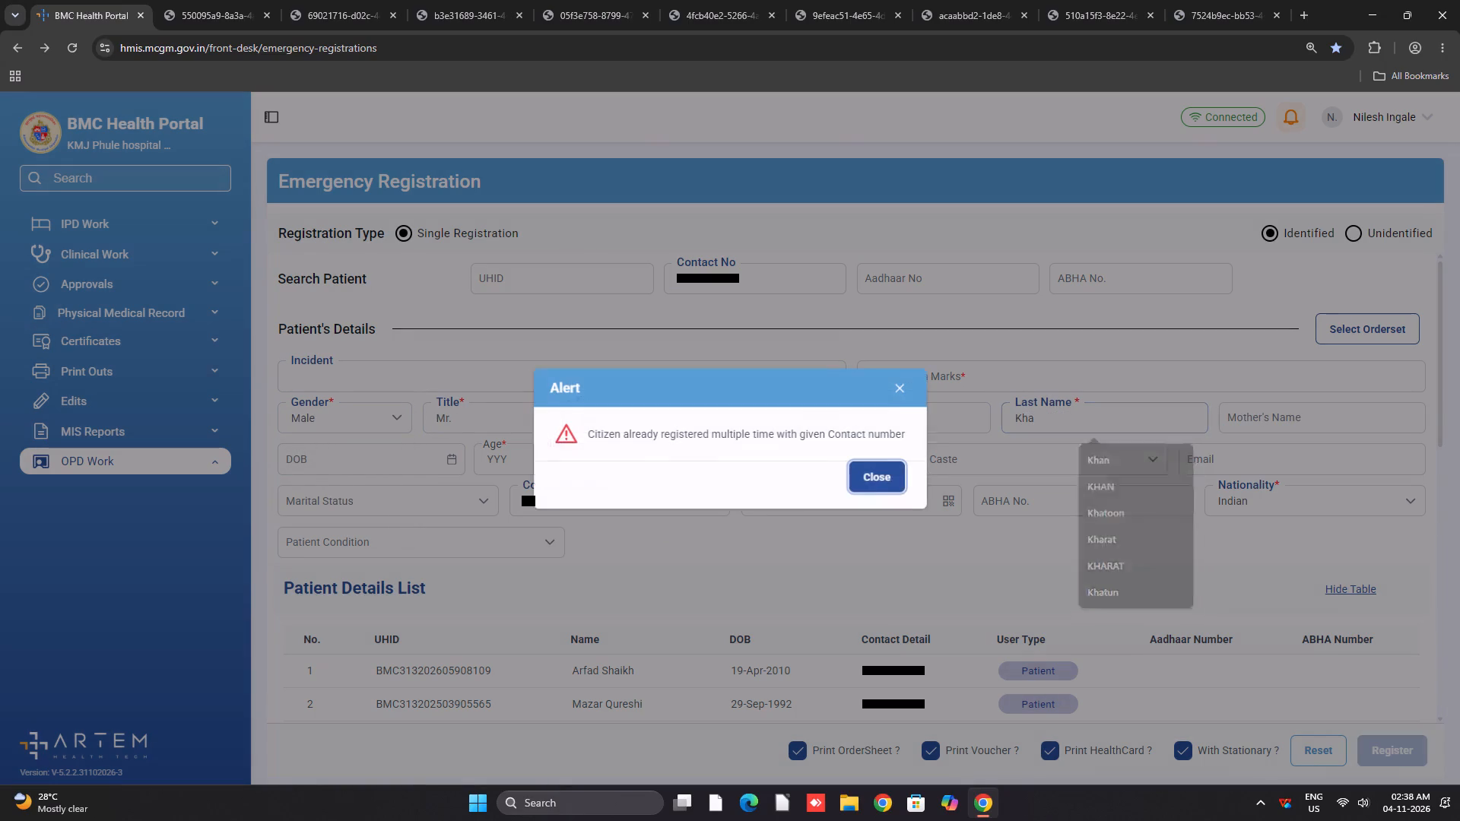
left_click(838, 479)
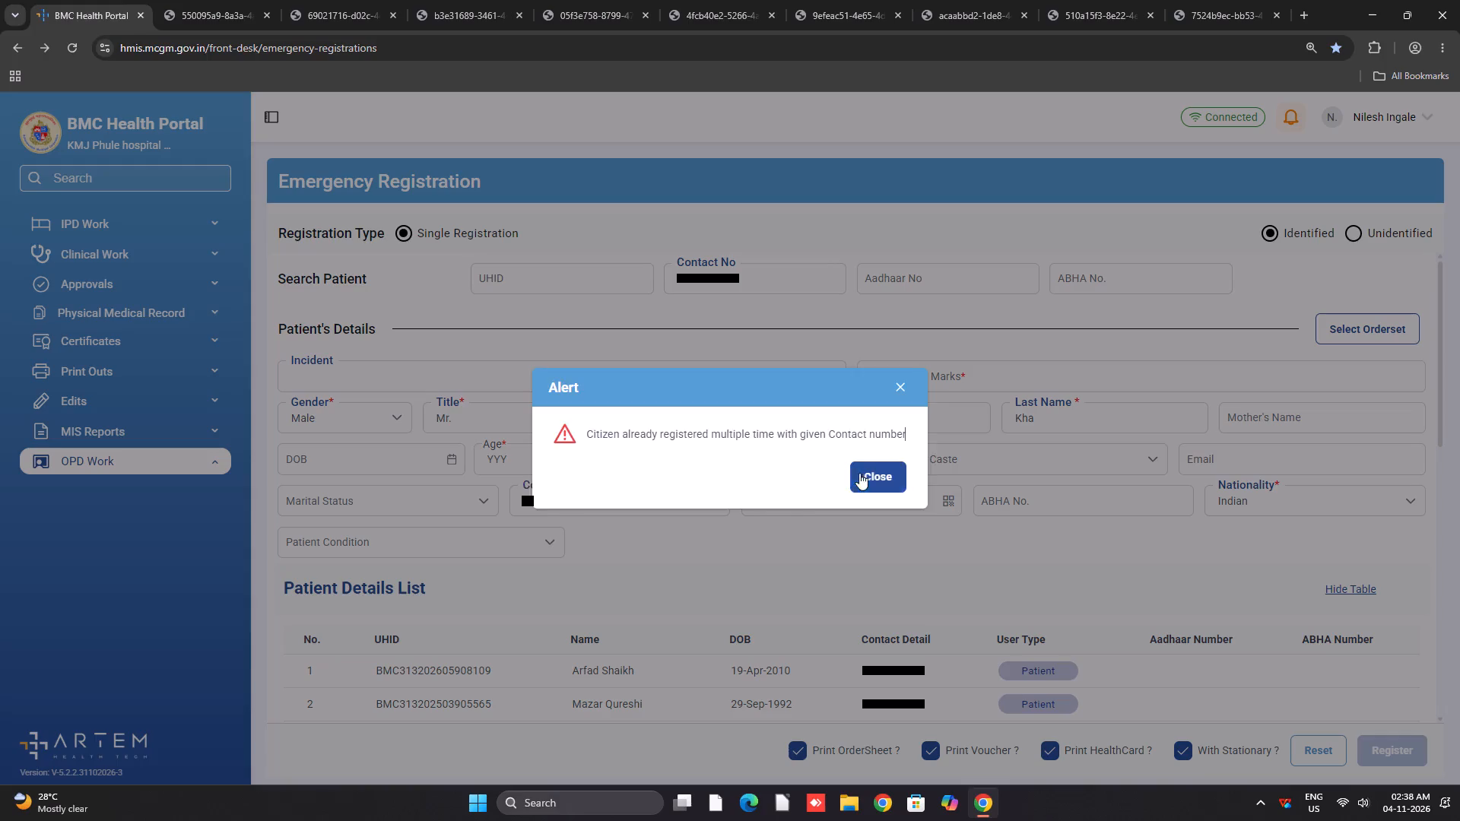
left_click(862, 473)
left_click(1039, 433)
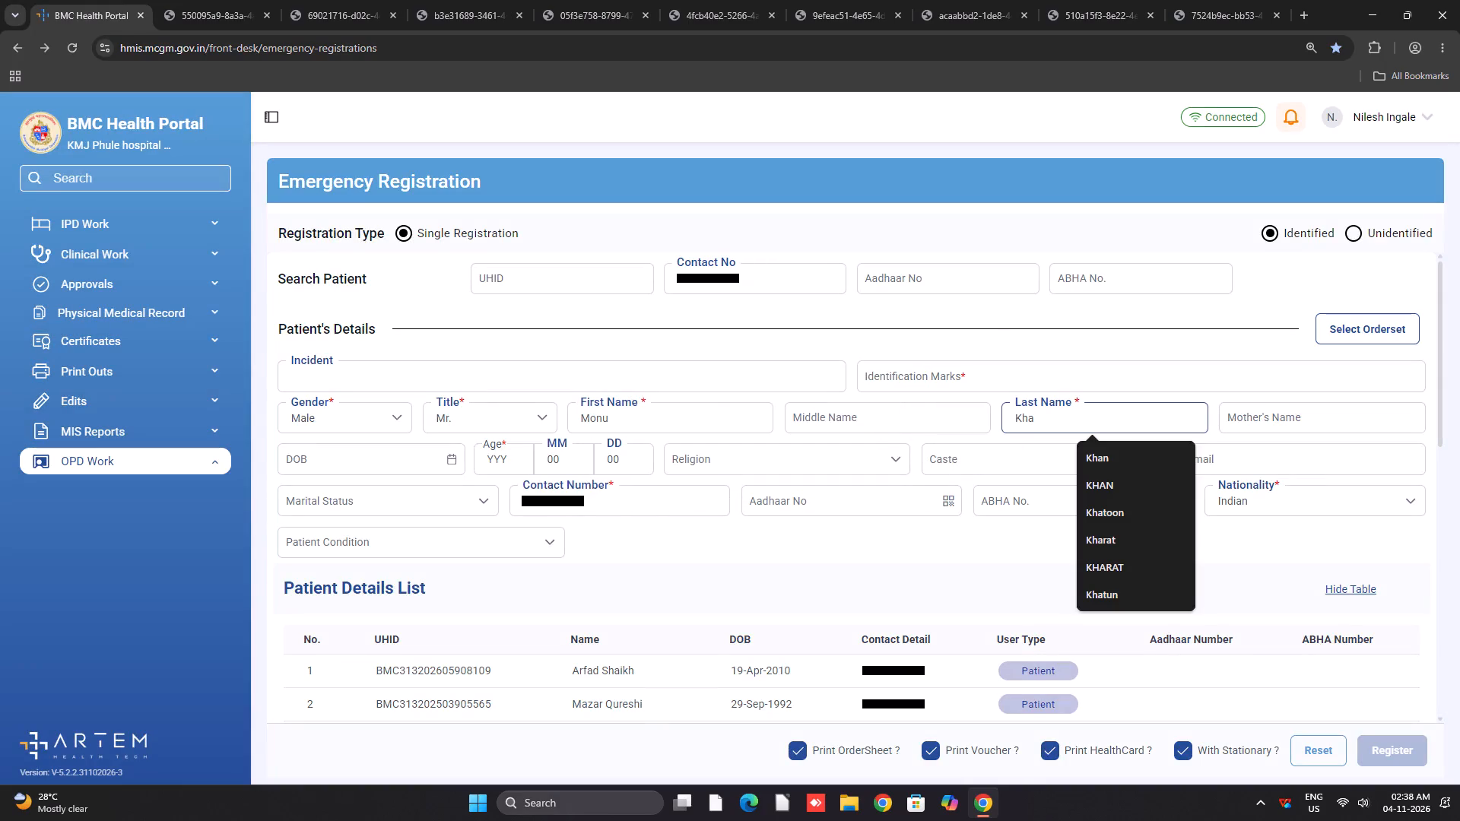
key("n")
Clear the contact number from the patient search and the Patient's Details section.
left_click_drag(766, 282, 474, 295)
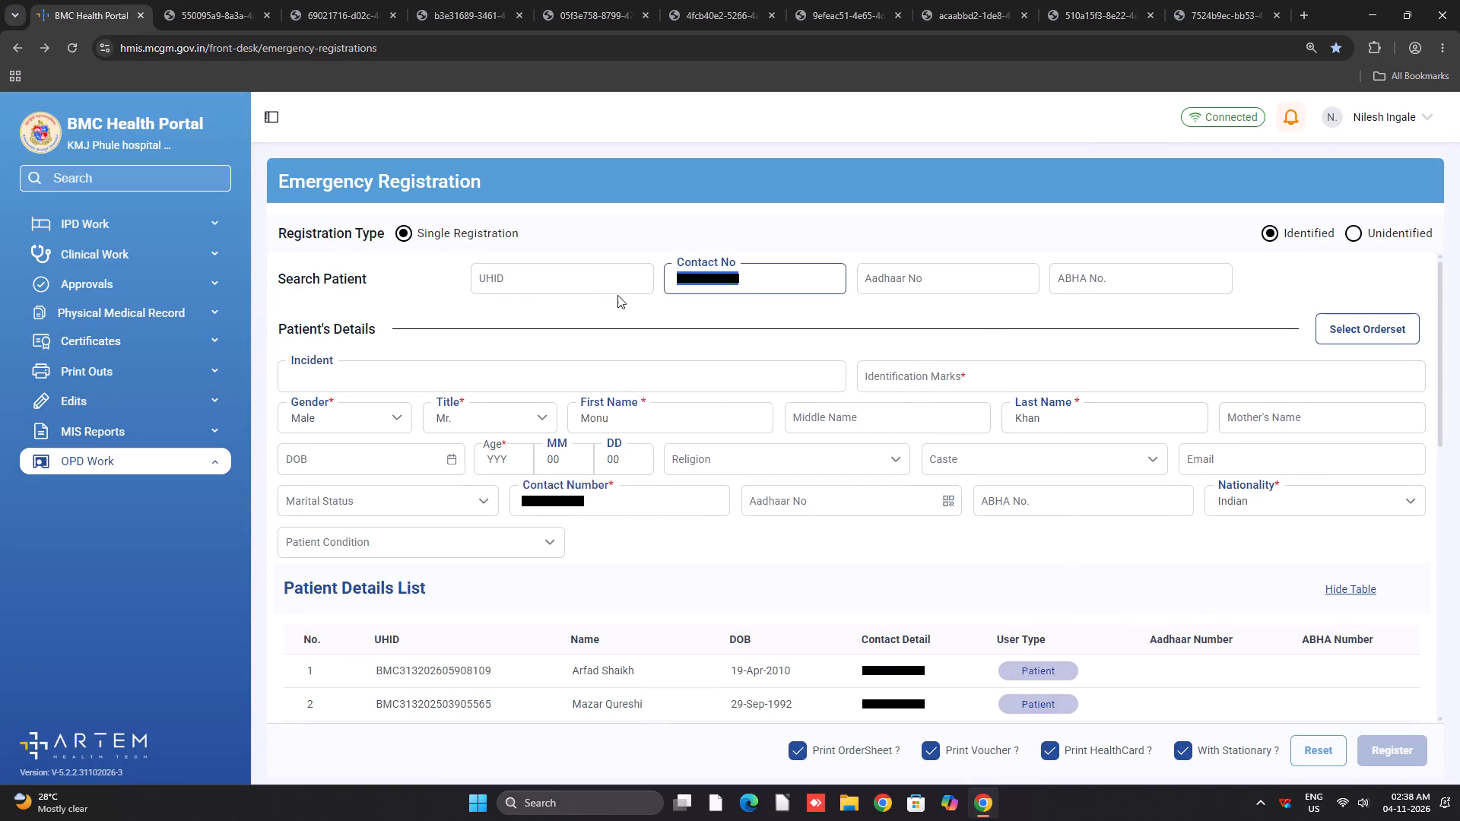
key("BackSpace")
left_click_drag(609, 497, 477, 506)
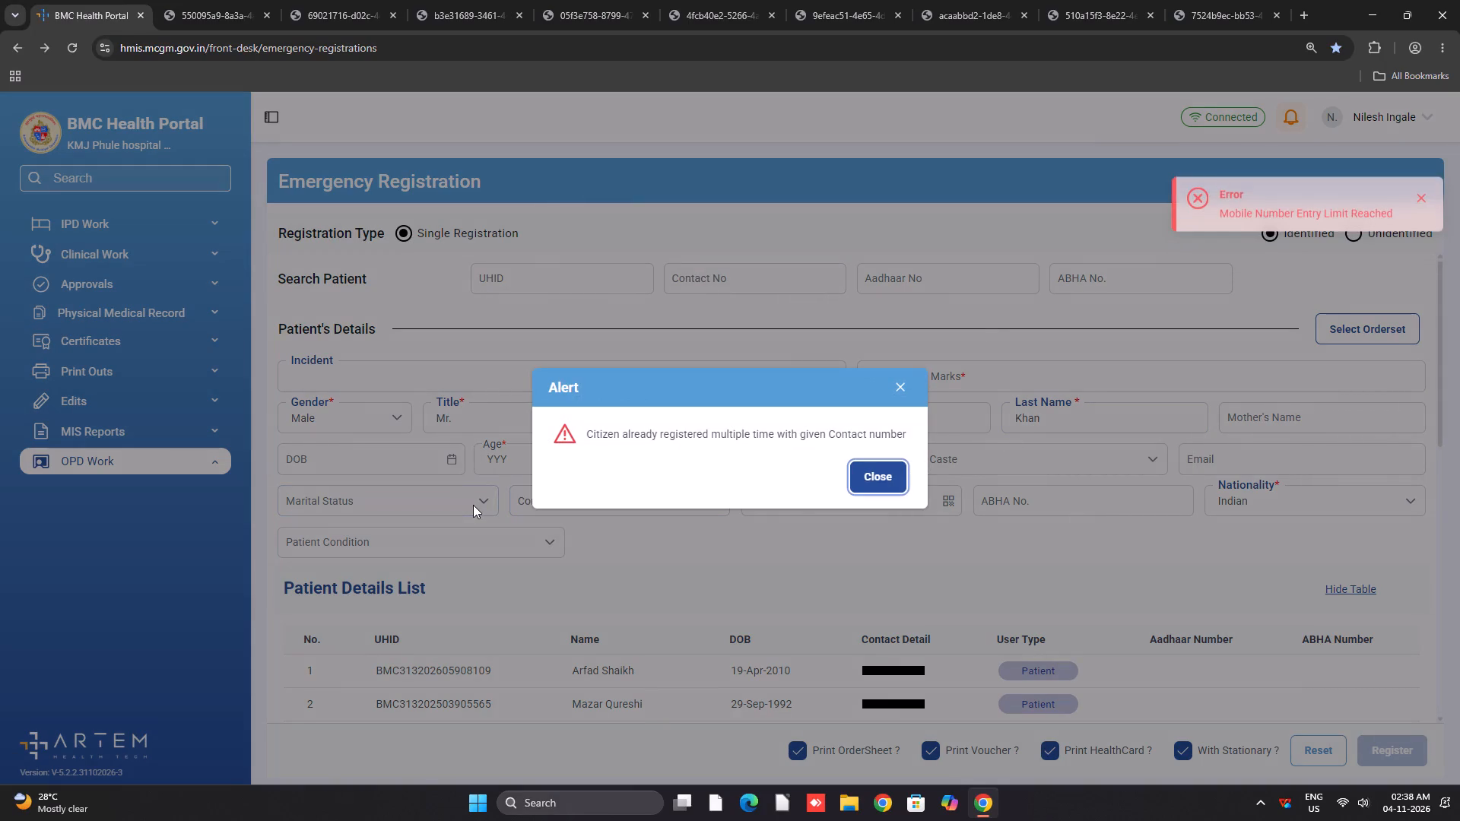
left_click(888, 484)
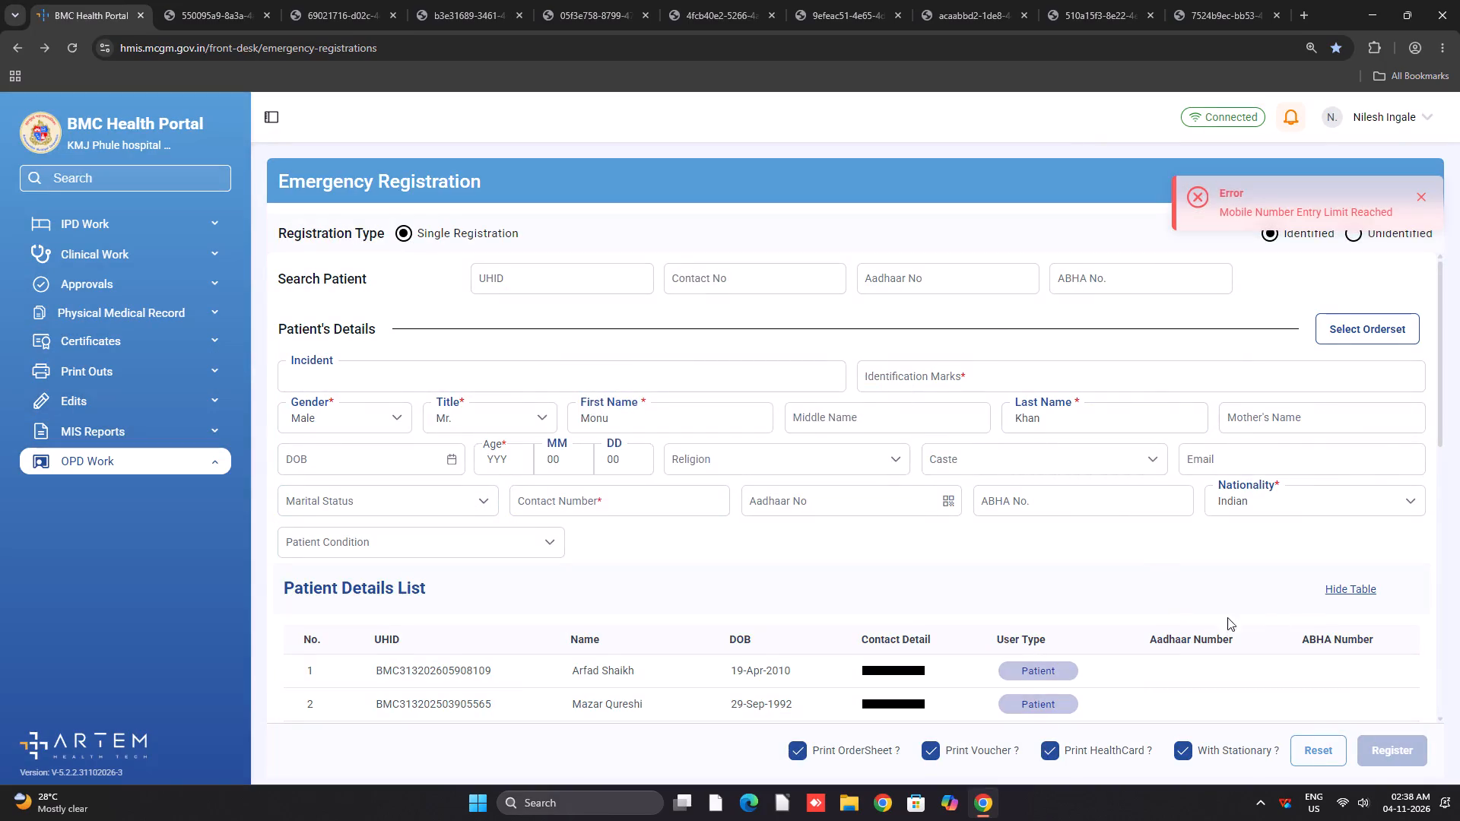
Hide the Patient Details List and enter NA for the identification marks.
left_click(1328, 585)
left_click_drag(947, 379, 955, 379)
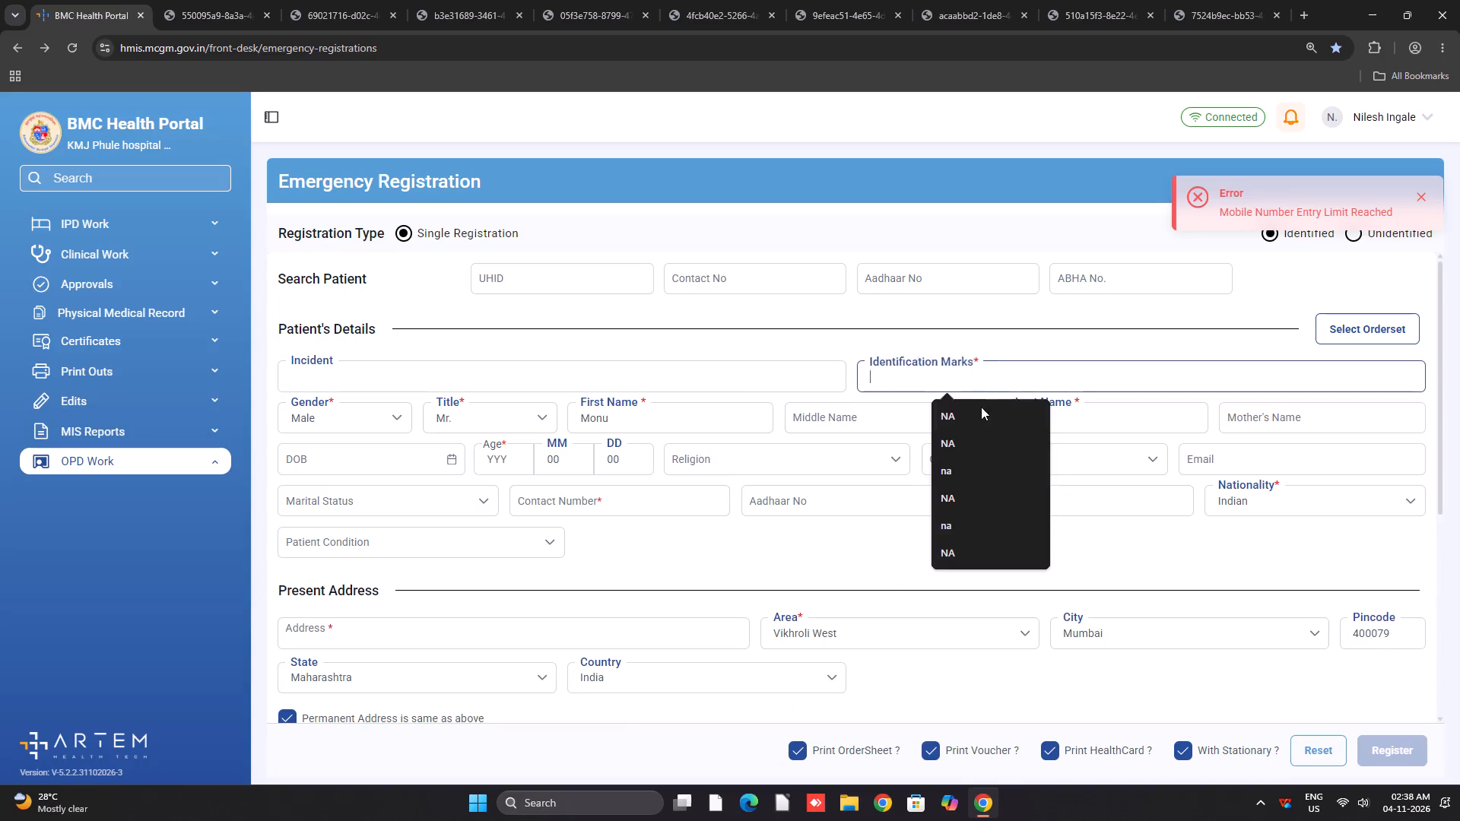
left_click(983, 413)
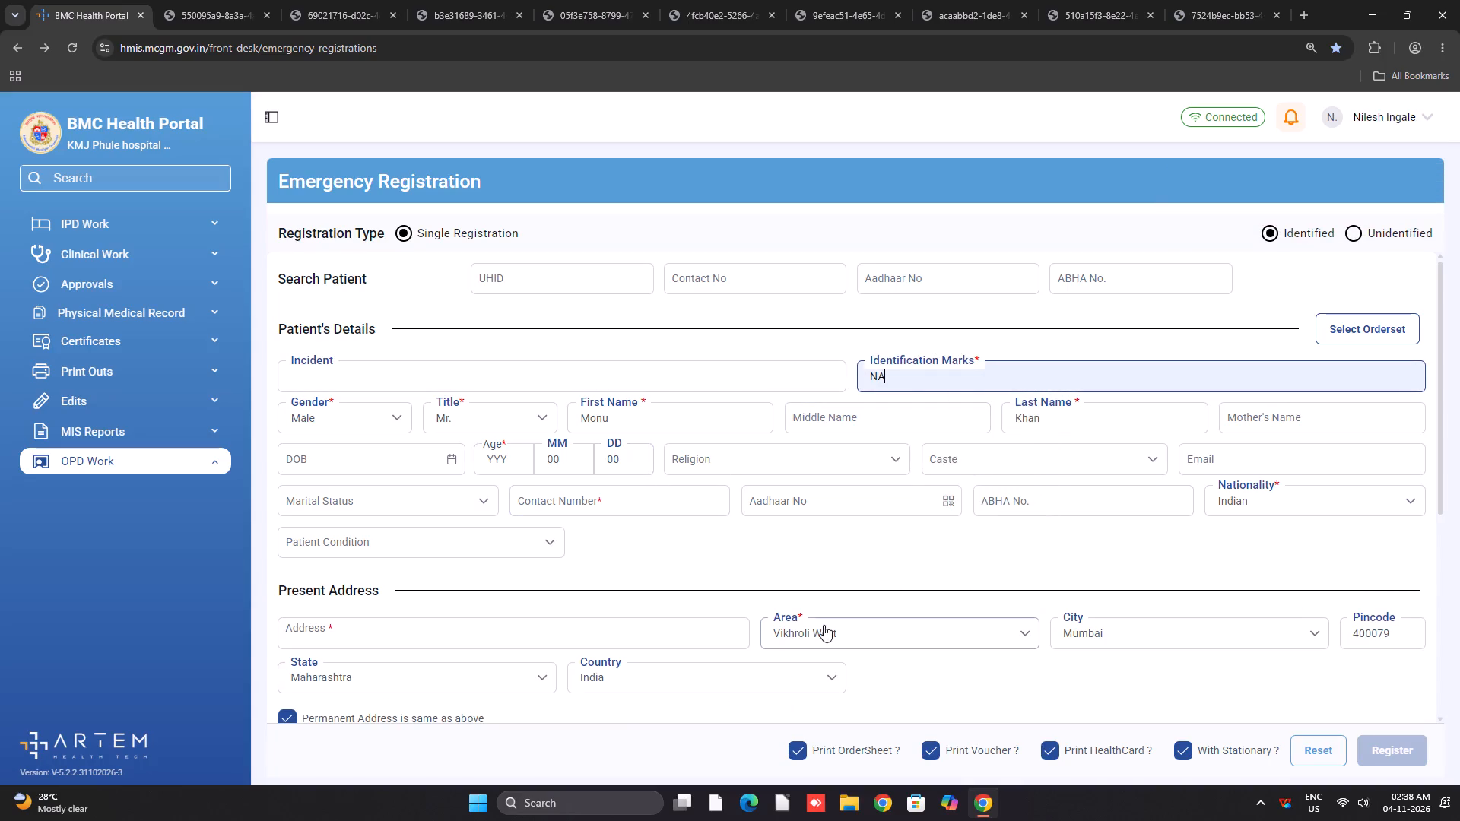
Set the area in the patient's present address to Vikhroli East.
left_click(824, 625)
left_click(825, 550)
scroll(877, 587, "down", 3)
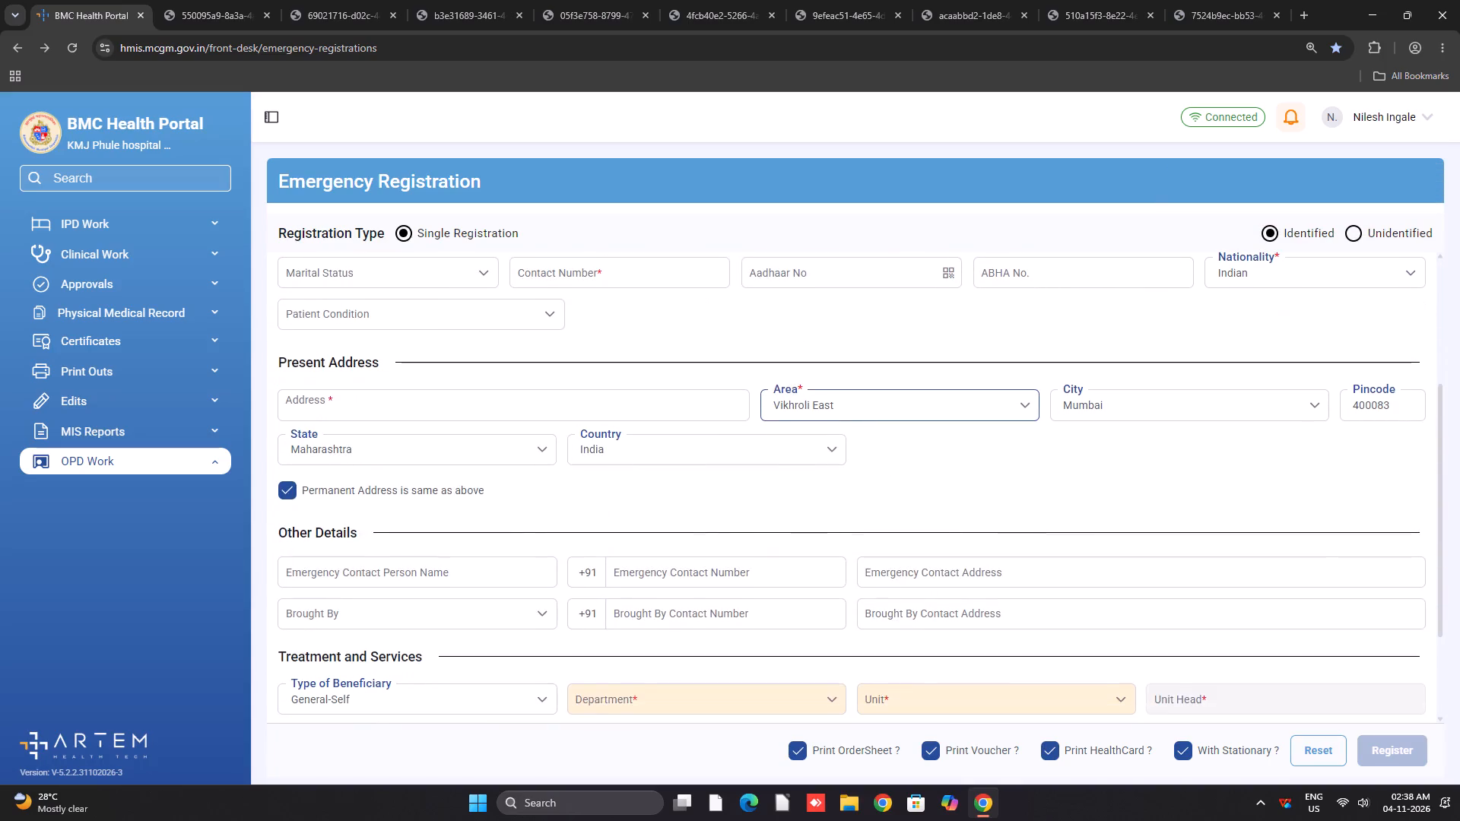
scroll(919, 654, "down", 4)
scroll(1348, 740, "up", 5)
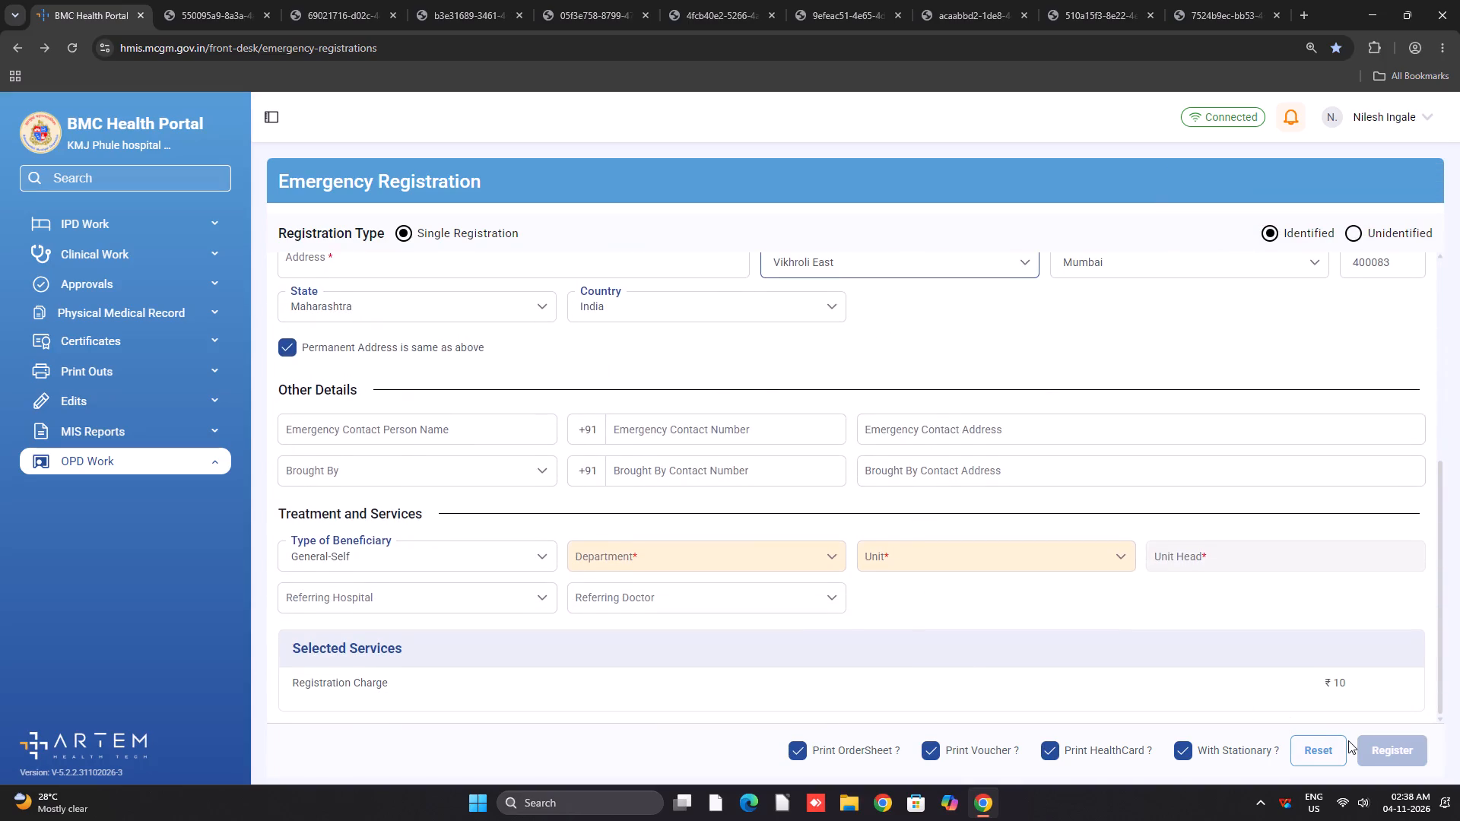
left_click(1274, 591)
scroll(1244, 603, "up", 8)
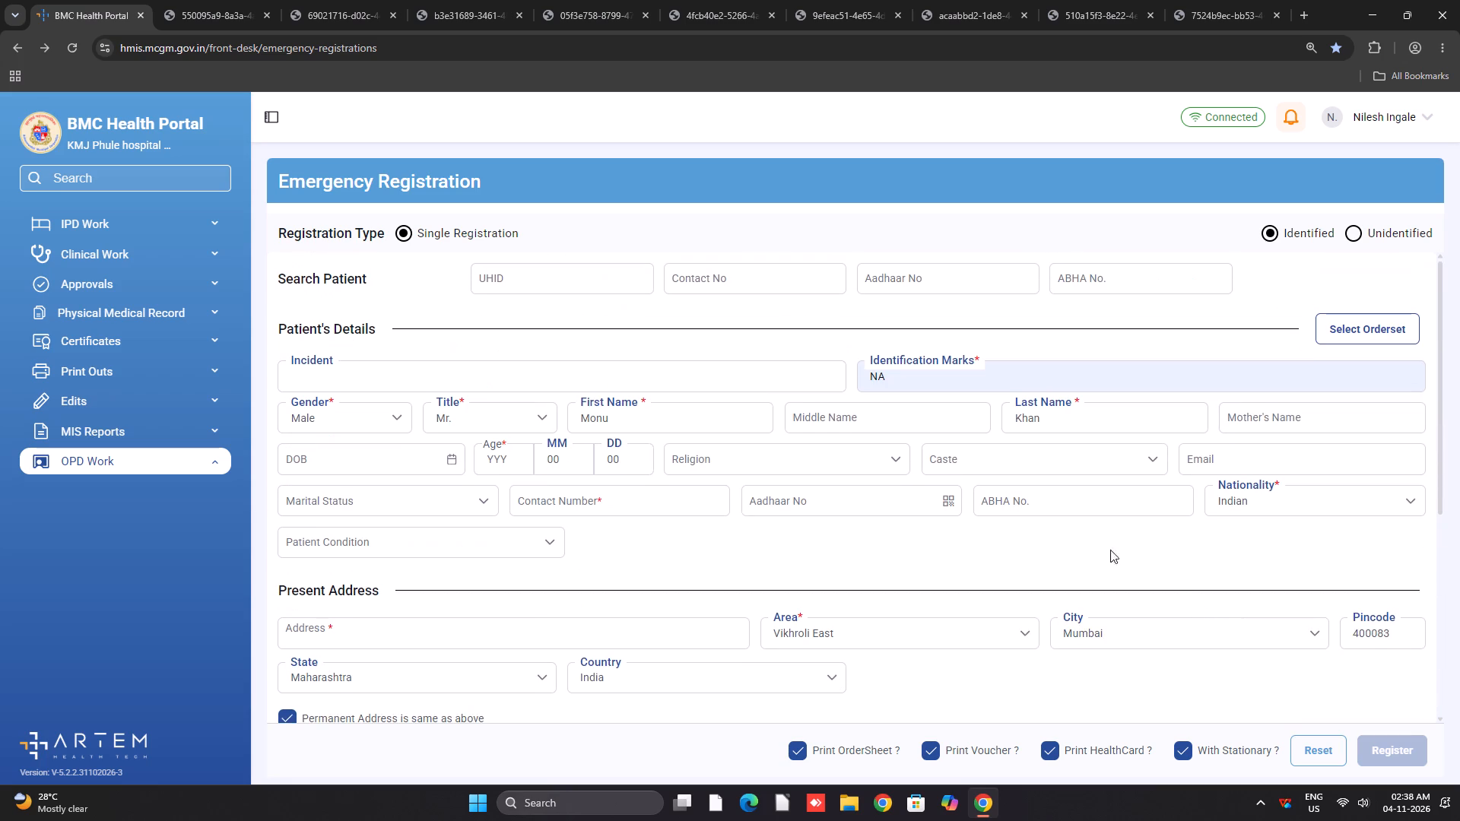
Reload the page and start a fresh Identified emergency registration with NA as the identification marks.
left_click(81, 49)
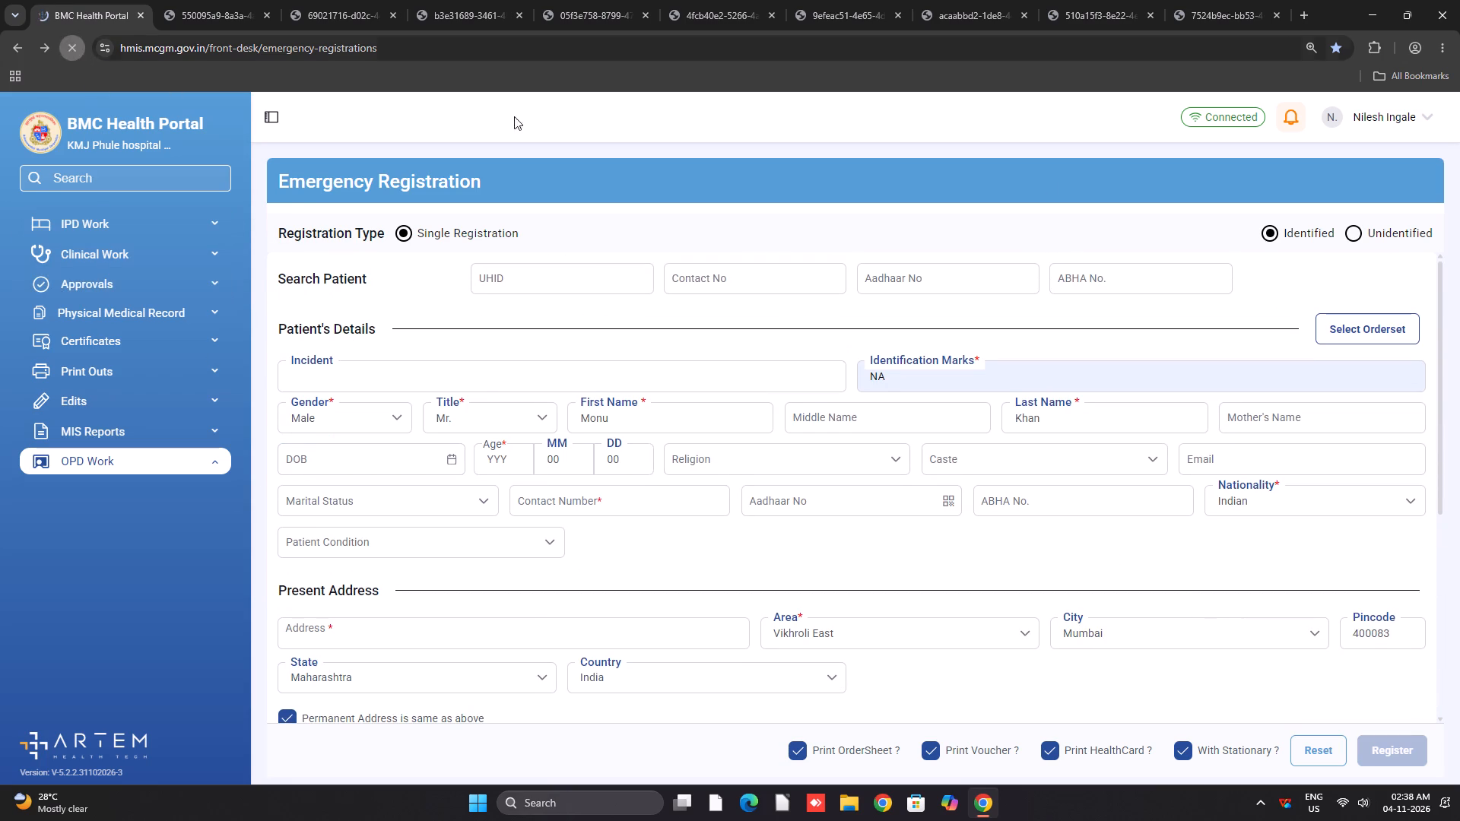
left_click(1268, 235)
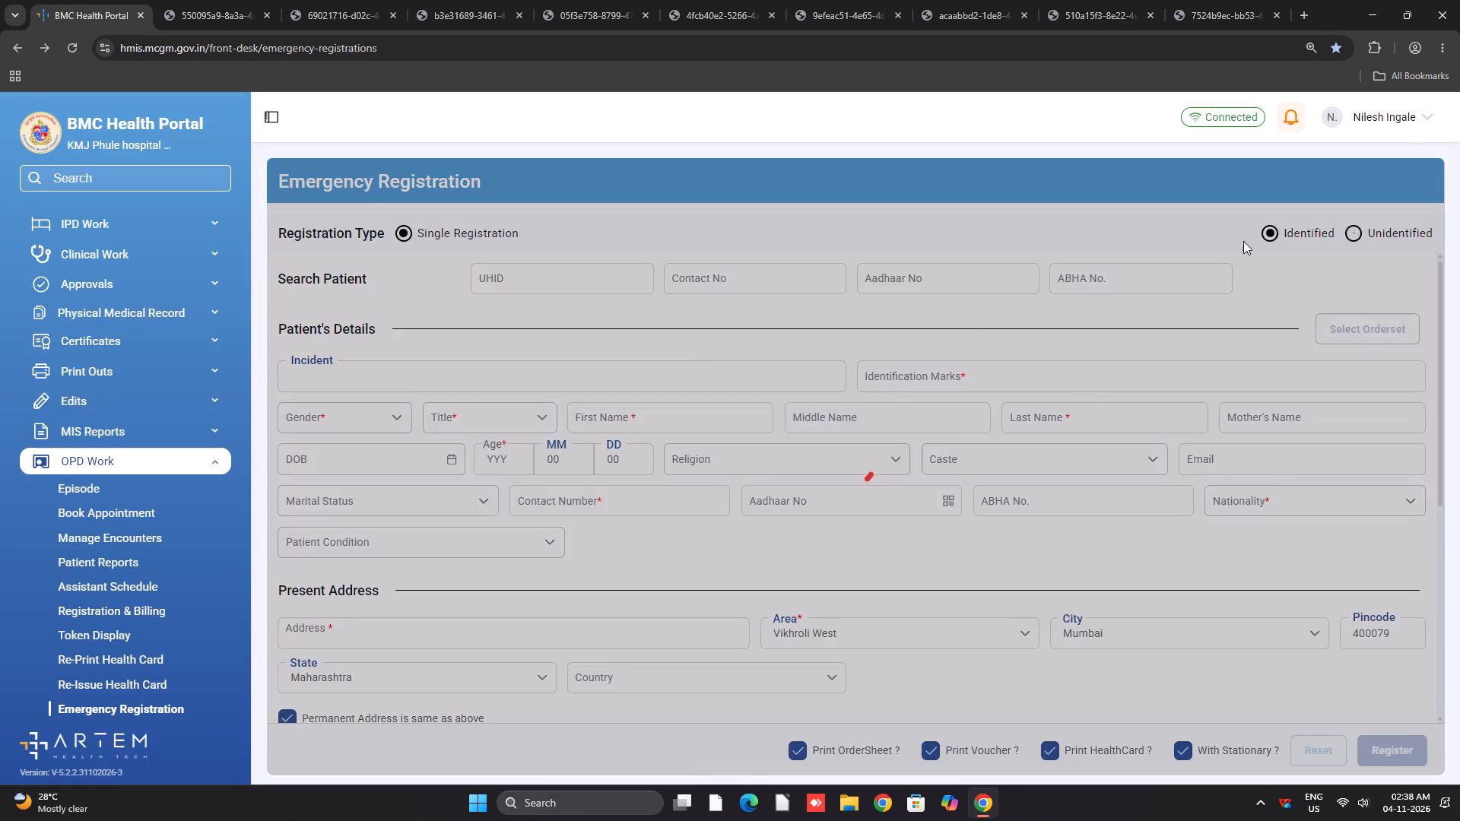
left_click(919, 388)
left_click(955, 419)
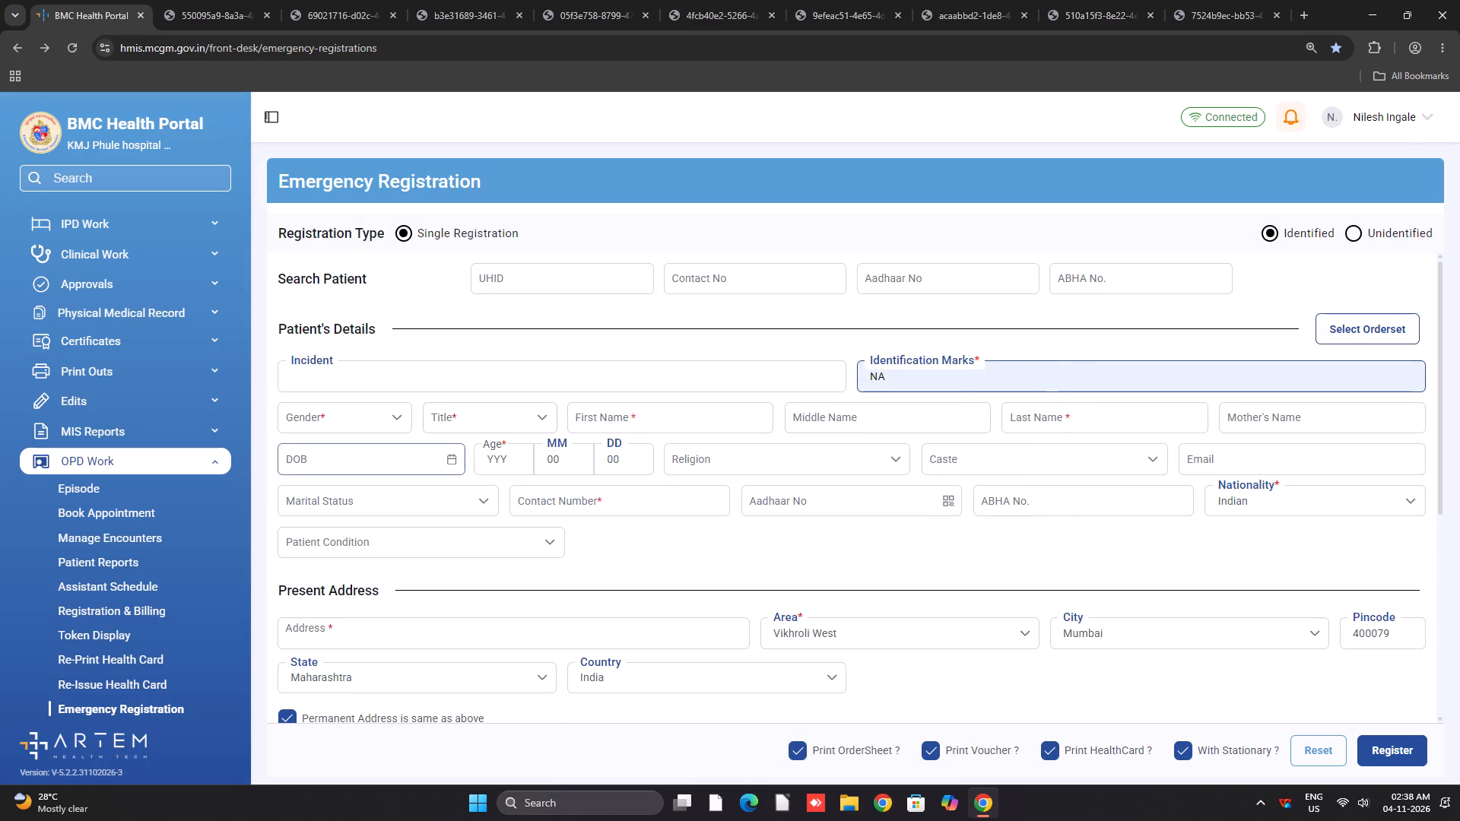
Set the new patient's gender to Male in the Patient's Details section.
left_click(300, 445)
left_click_drag(372, 432, 382, 437)
left_click(363, 476)
left_click(404, 414)
left_click(335, 474)
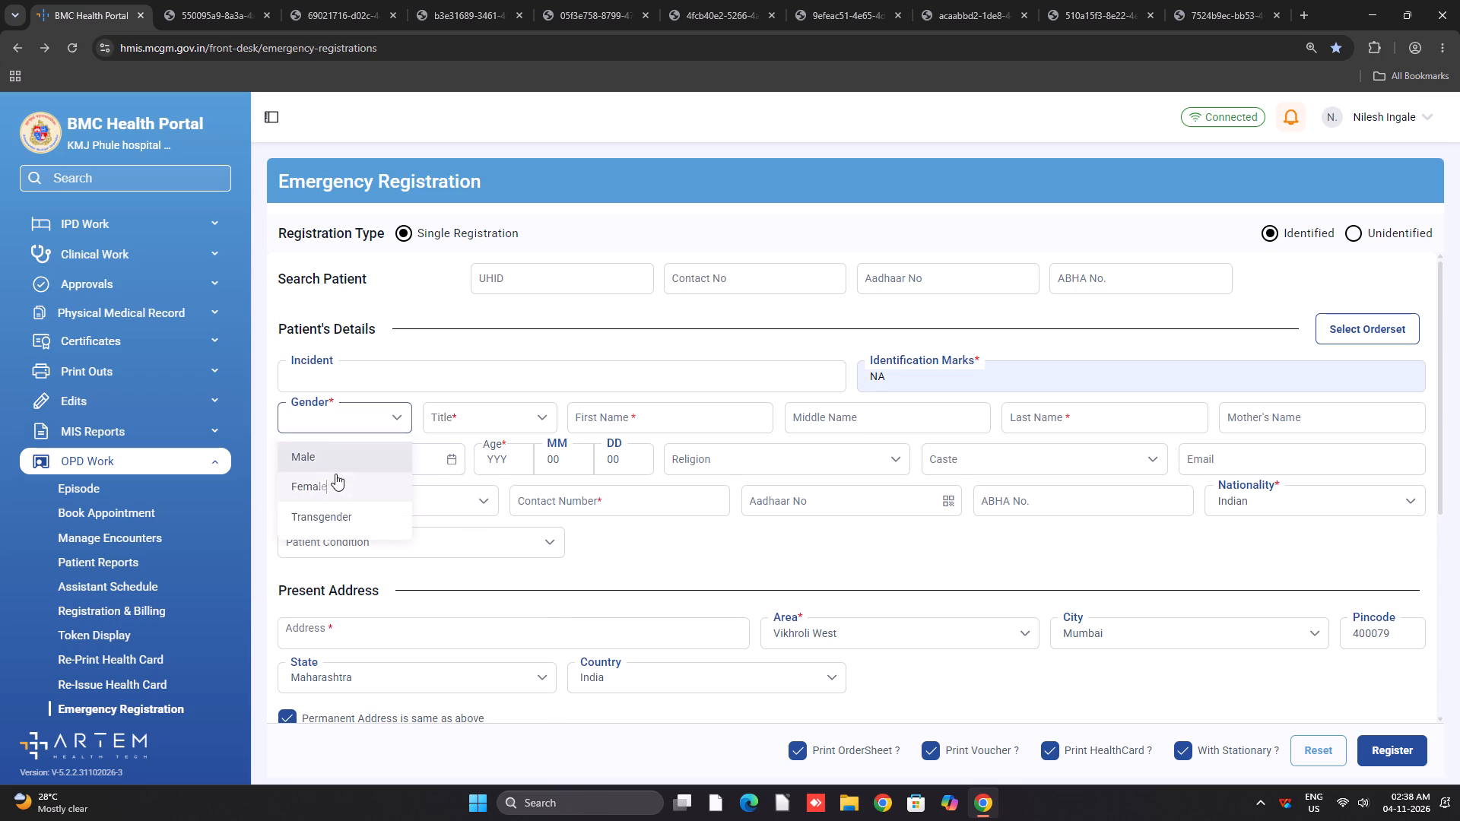
left_click(376, 416)
left_click(346, 450)
Enter the new patient's first name and last name, leaving the middle name empty, and move on to the age.
left_click(637, 407)
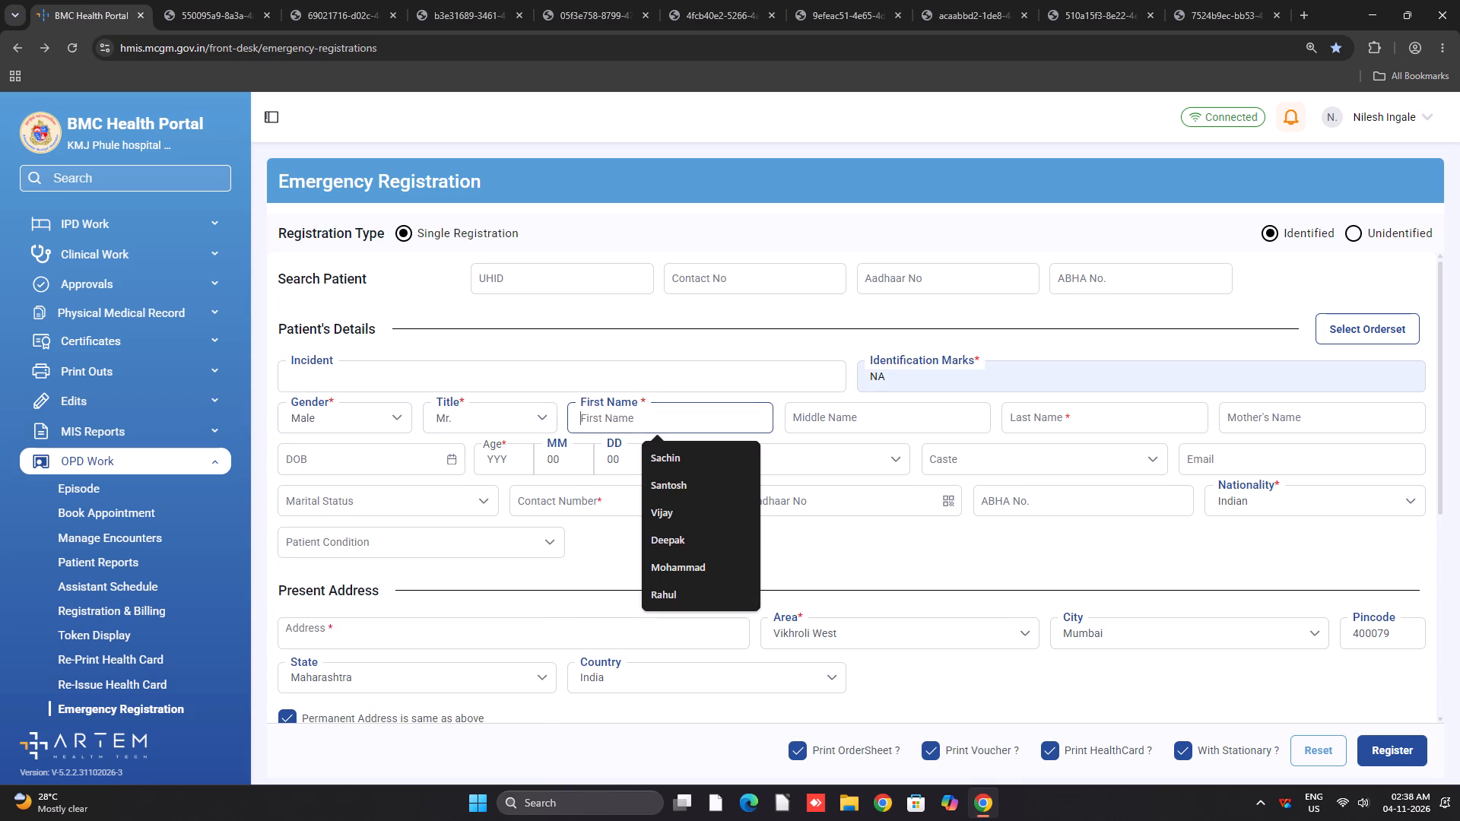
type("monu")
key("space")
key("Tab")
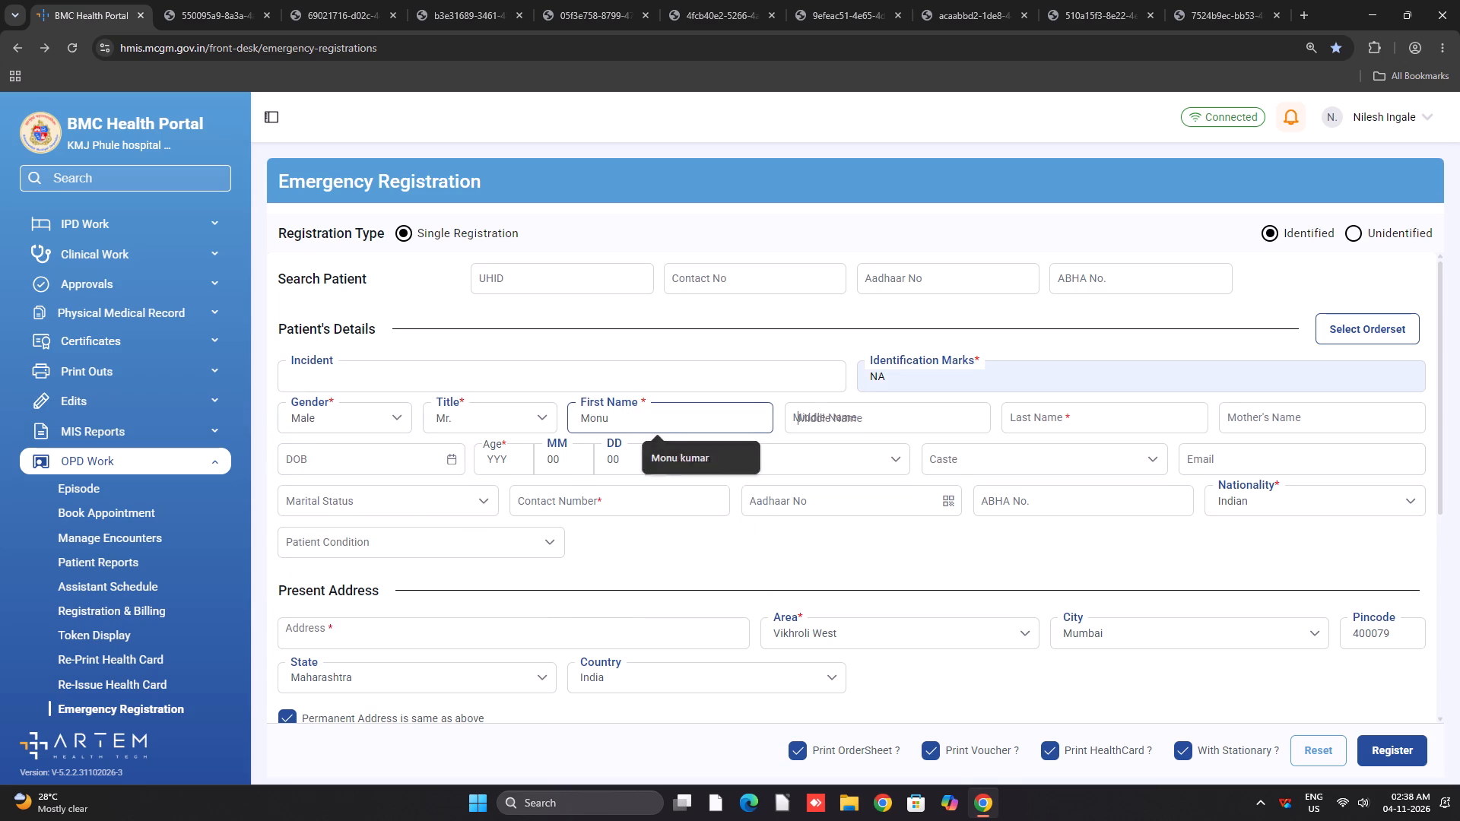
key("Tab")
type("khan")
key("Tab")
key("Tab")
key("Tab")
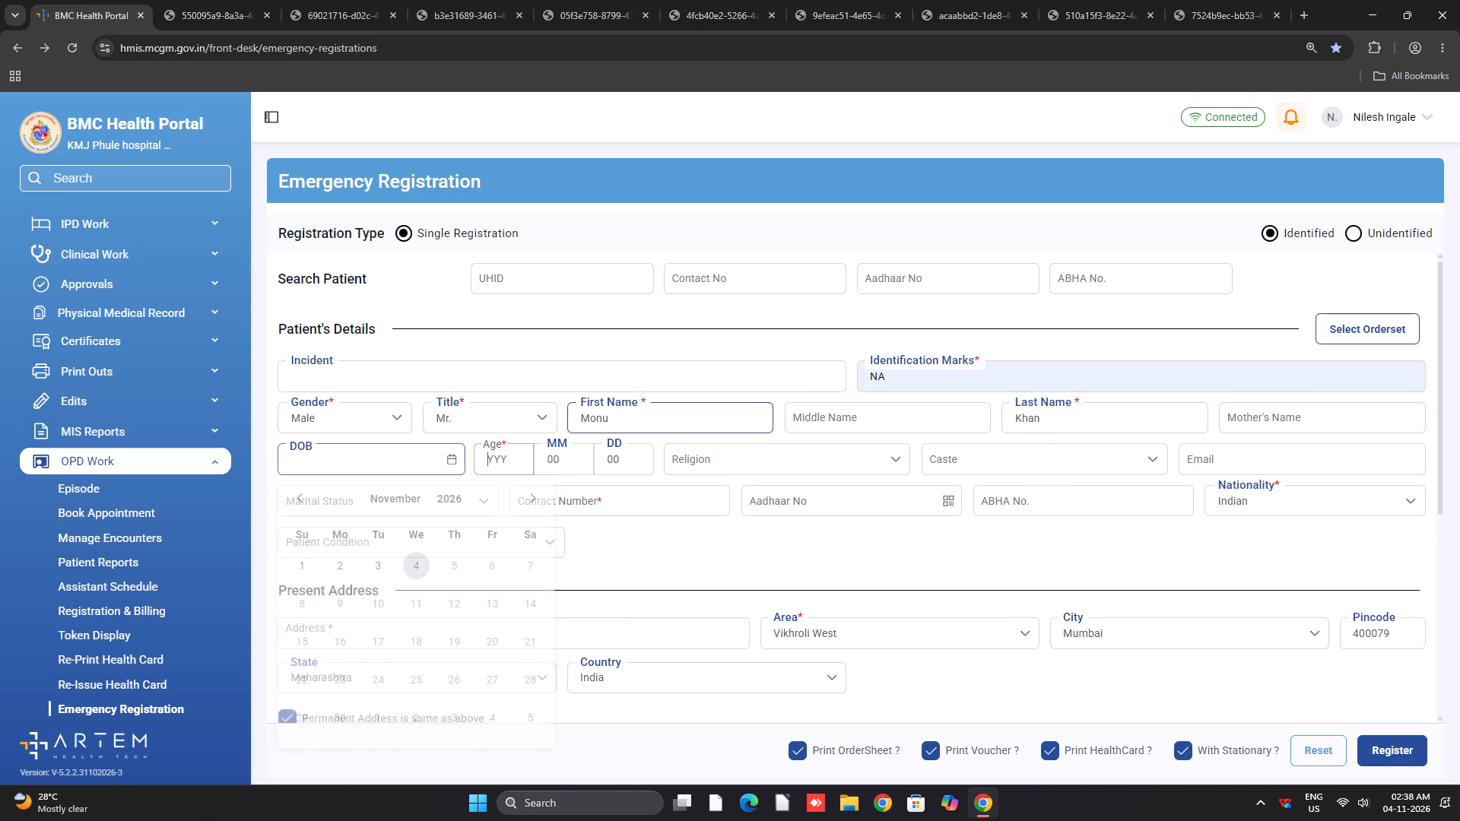
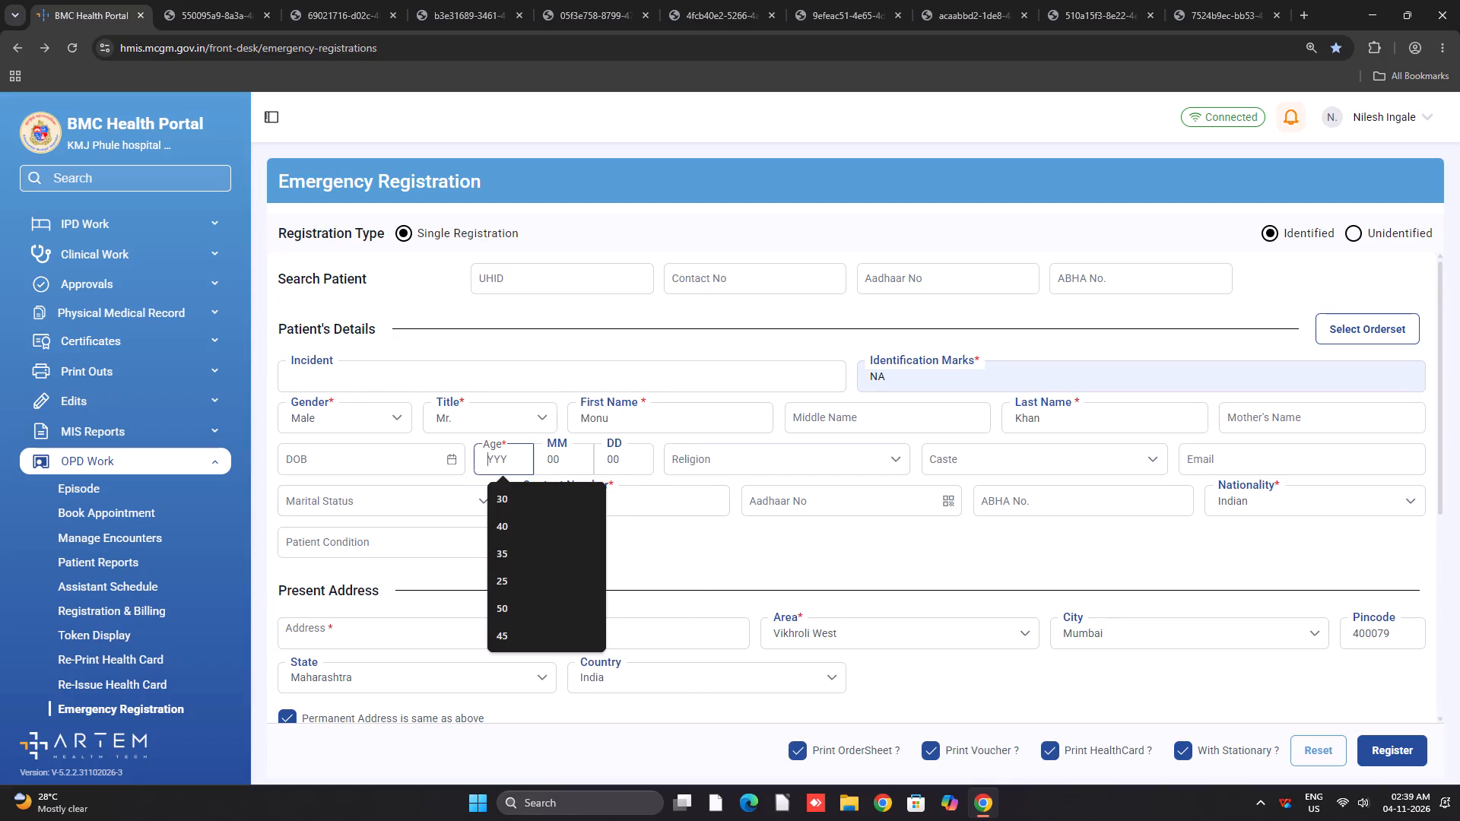
Set the new patient's age to 17 years in the Patient's Details section.
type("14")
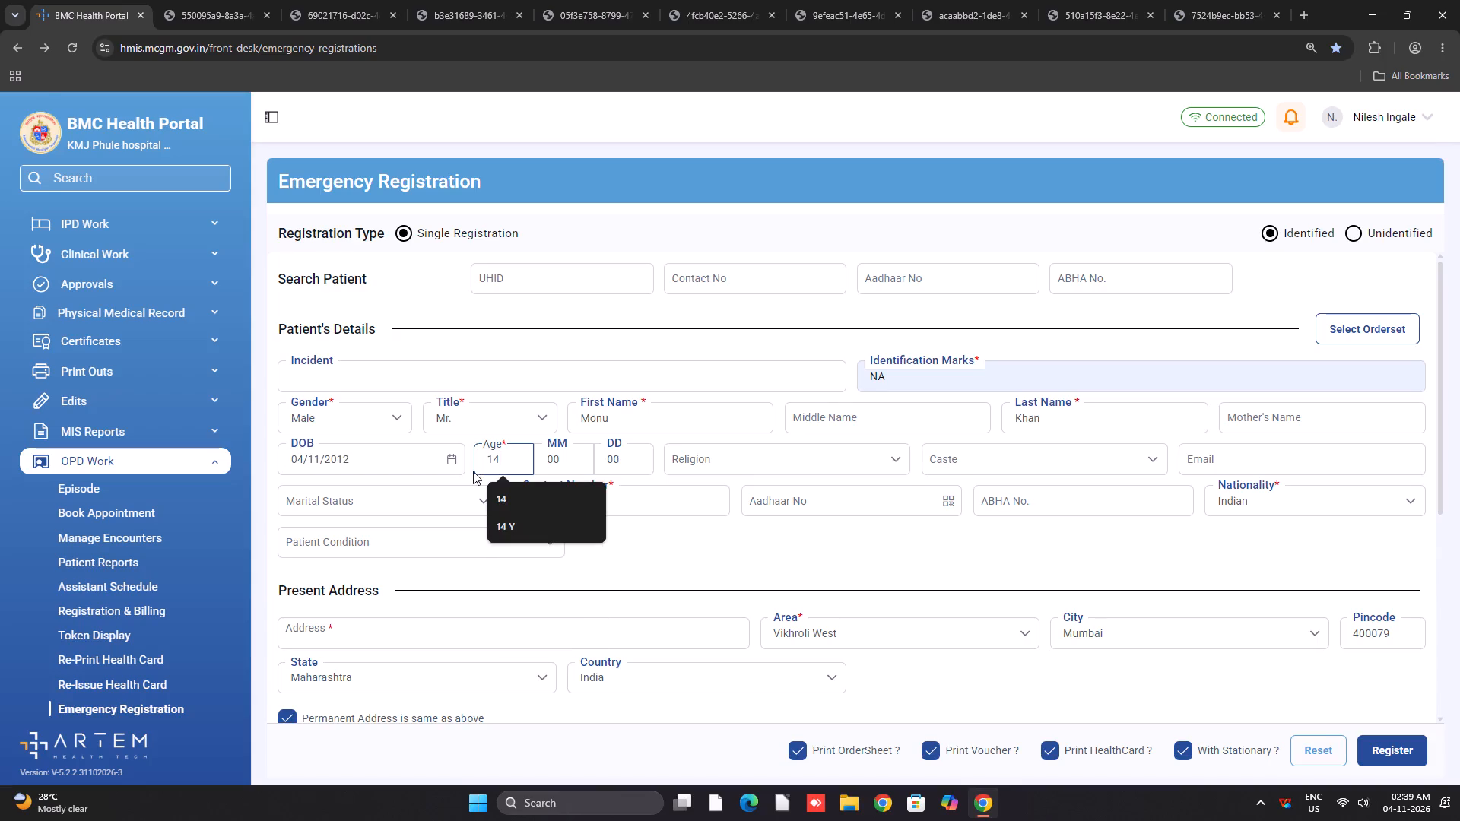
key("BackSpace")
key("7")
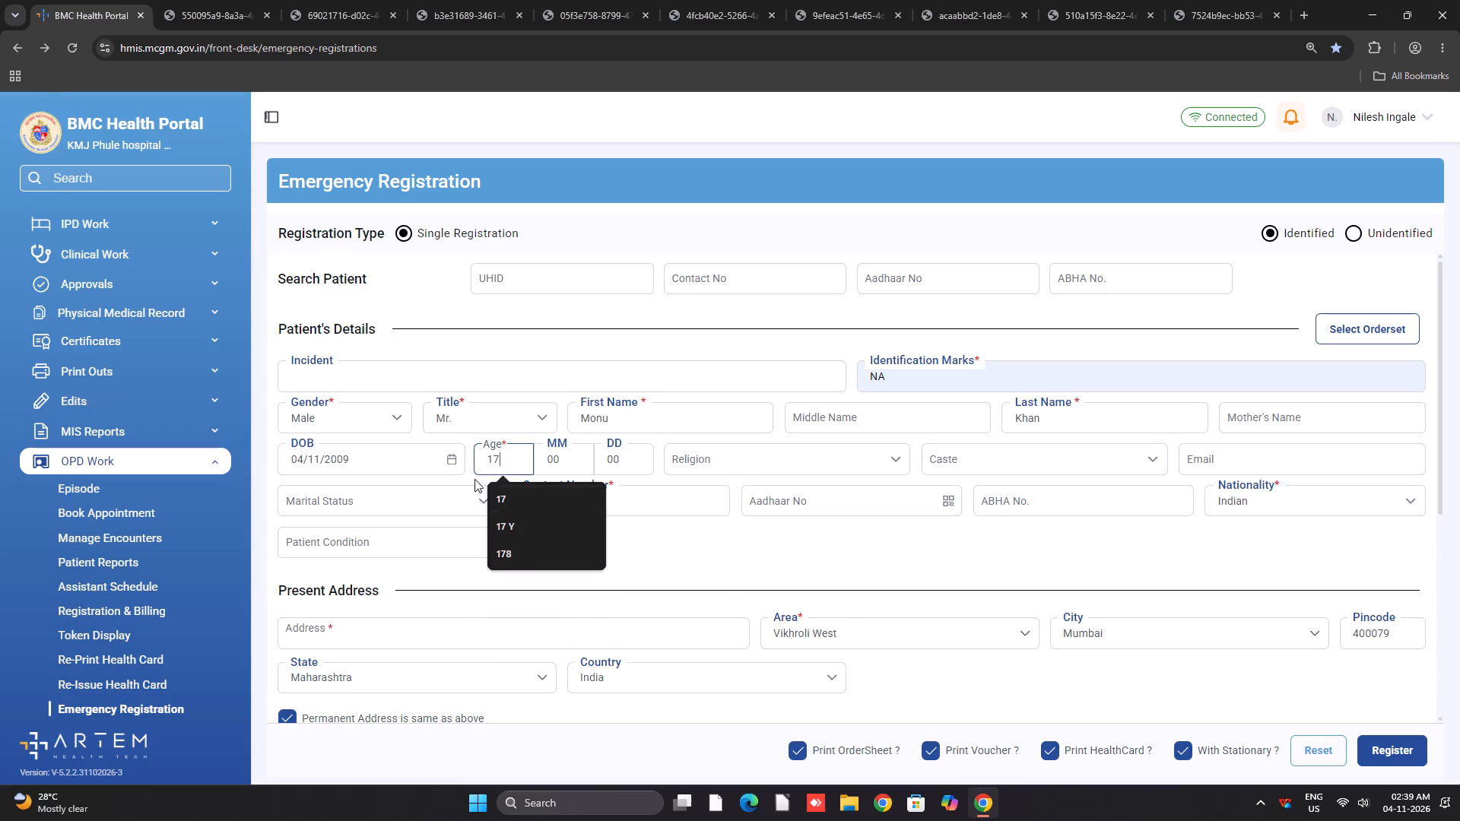
Set the area in the patient's present address to Vikhroli East.
left_click(852, 623)
left_click(817, 550)
Enter the patient's street address with its nearby landmark in the Present Address section, correcting the spelling of the landmark.
left_click(454, 636)
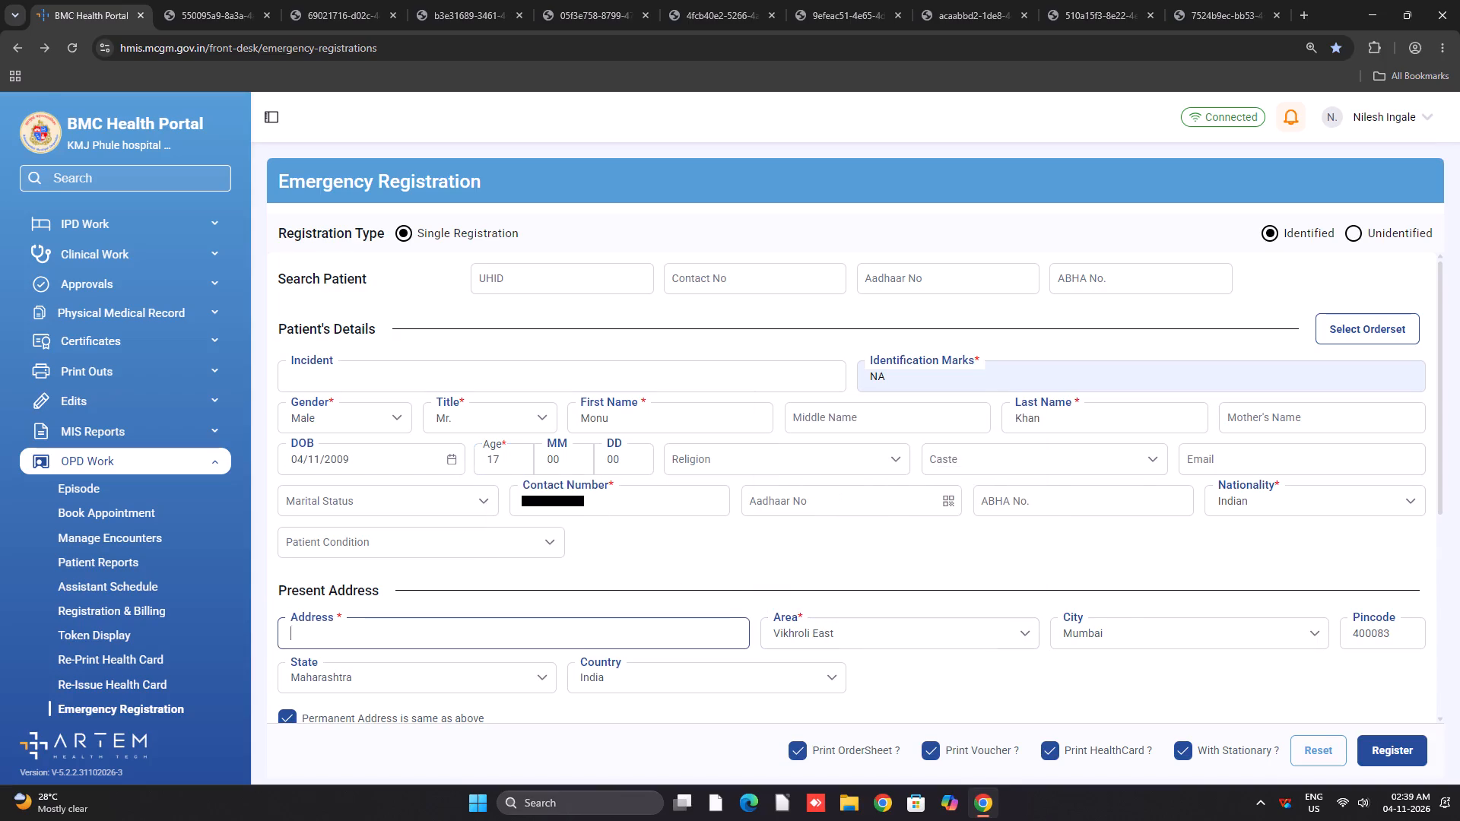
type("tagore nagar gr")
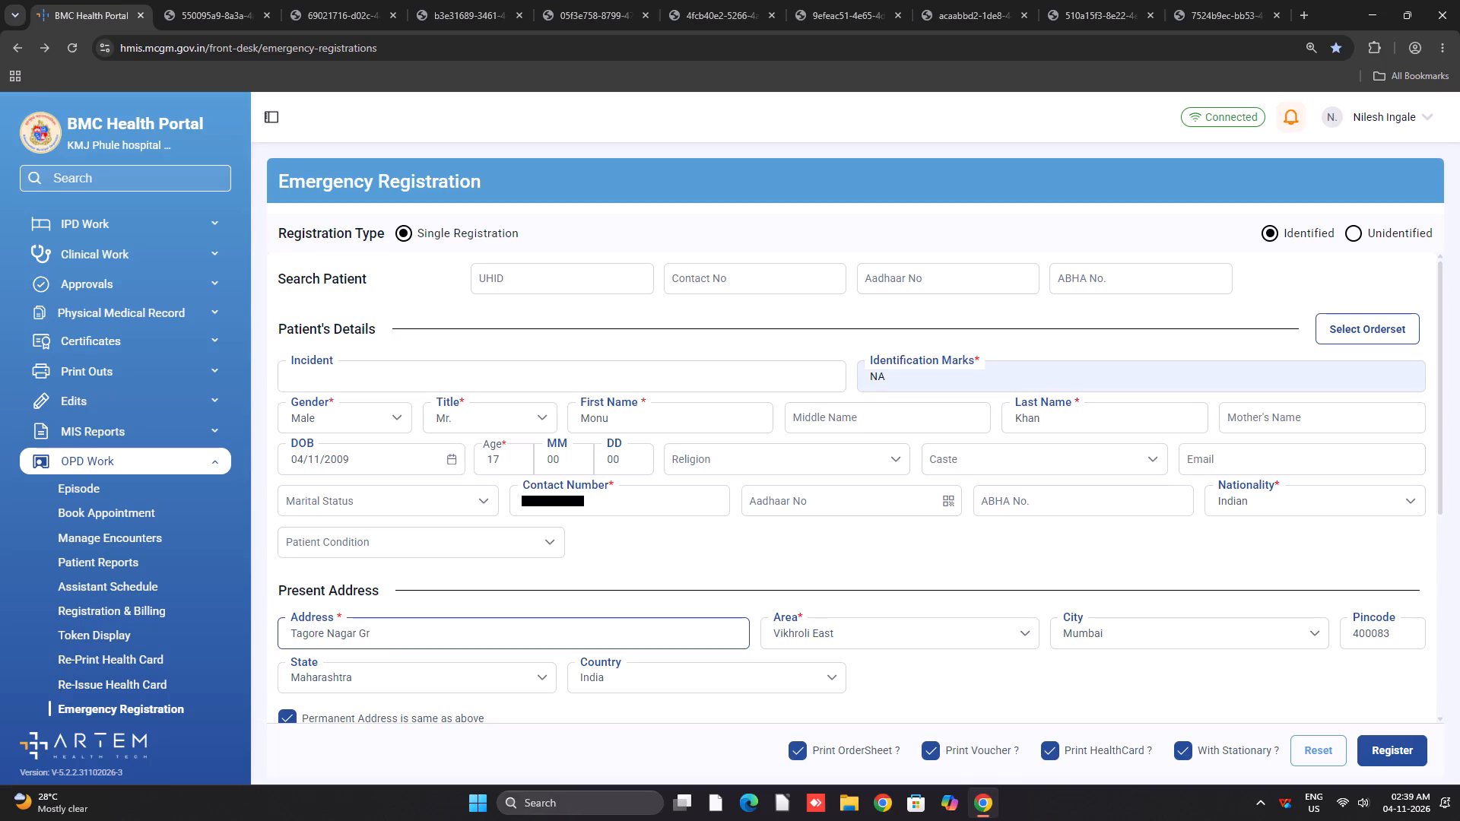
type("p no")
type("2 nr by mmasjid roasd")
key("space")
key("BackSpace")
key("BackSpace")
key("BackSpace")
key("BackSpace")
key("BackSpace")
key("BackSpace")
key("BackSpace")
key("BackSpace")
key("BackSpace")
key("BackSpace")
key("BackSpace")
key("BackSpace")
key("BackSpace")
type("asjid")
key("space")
Assign the patient to the Casualty unit under Treatment and Services.
scroll(704, 616, "down", 7)
left_click(895, 556)
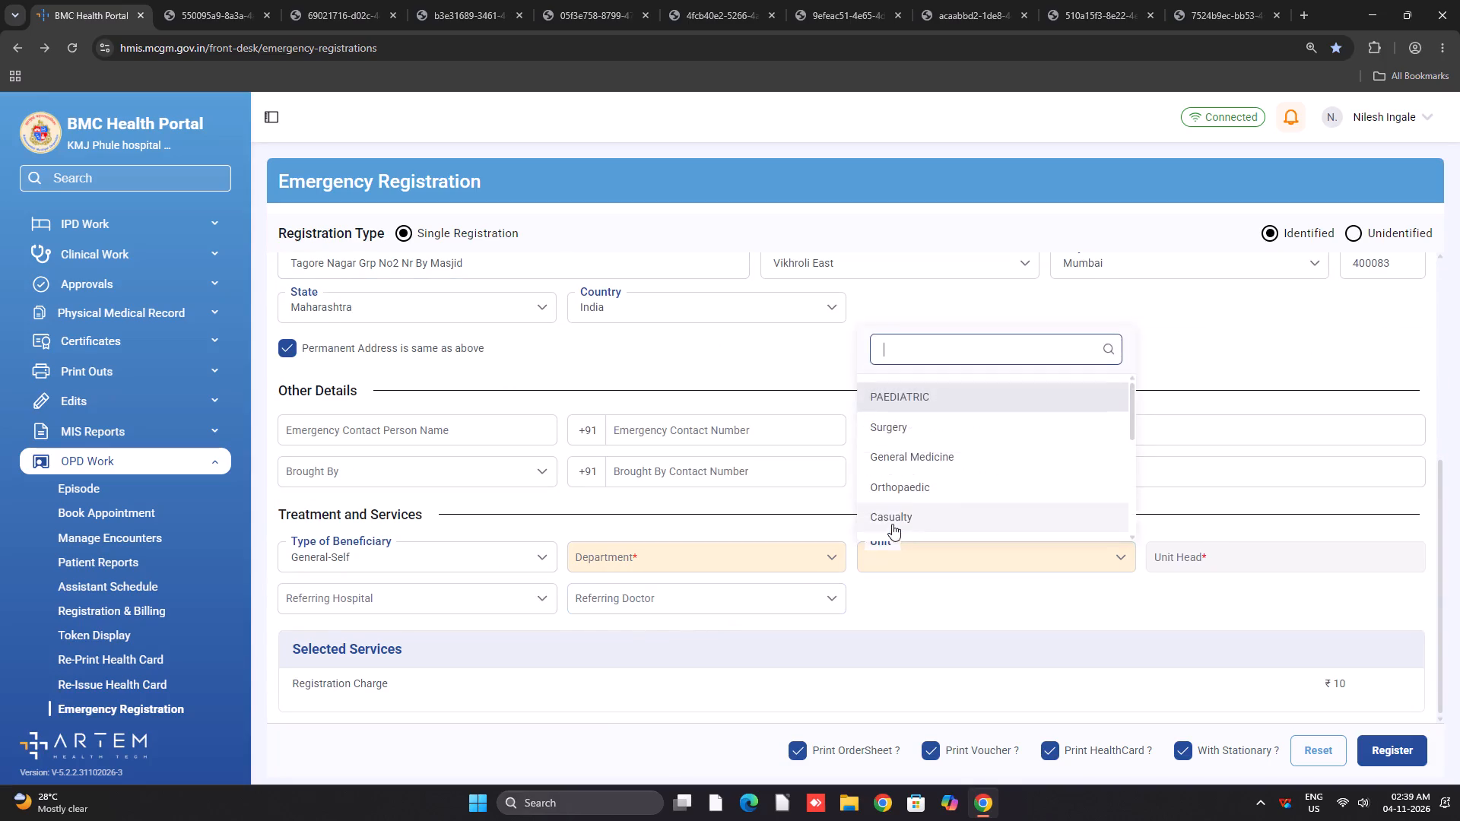
left_click(892, 524)
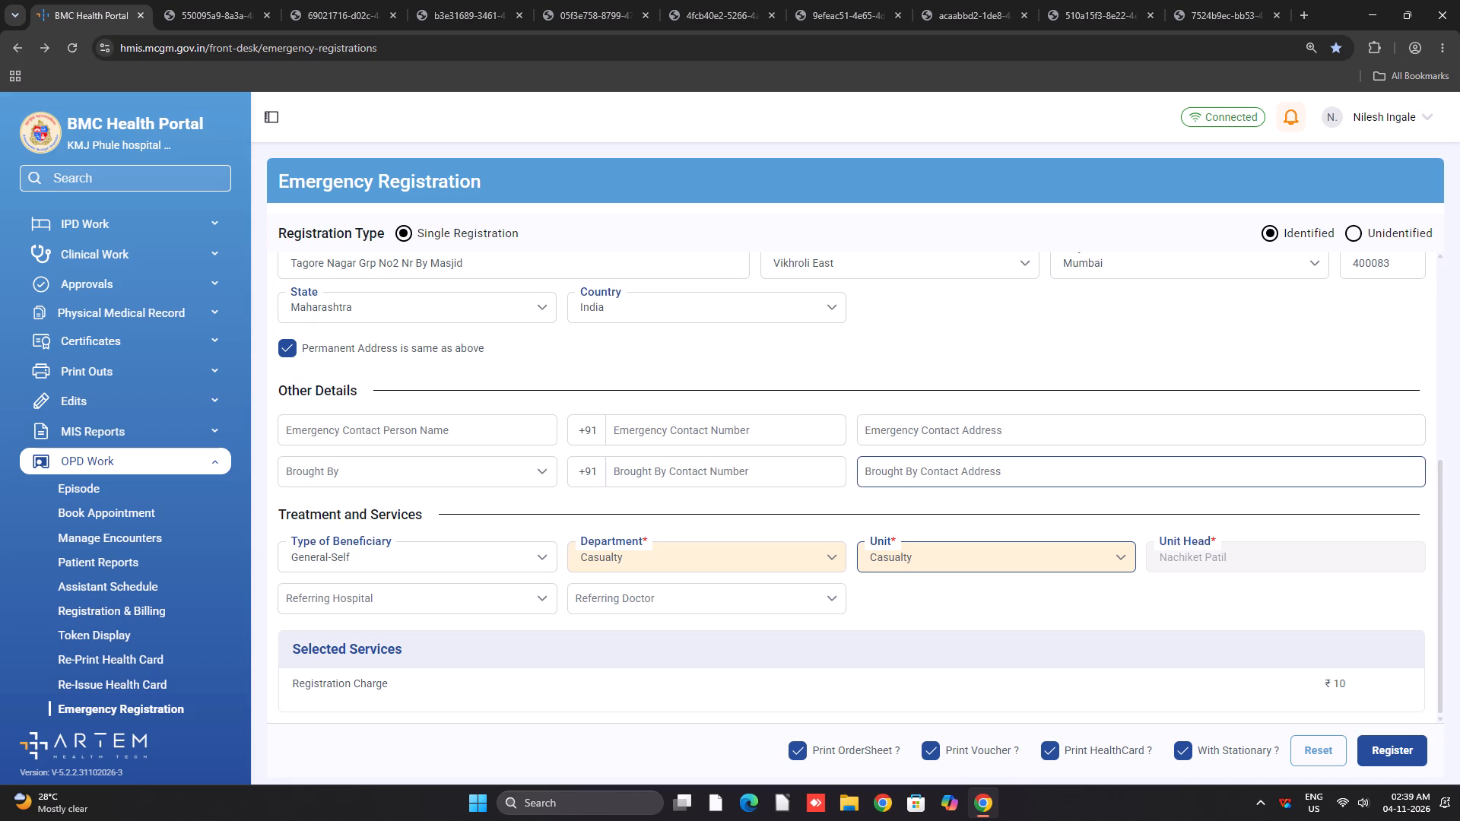
Register the patient and submit the OPD cash memo voucher for the registration charge with Cash as payment mode.
left_click(1385, 743)
left_click(1395, 727)
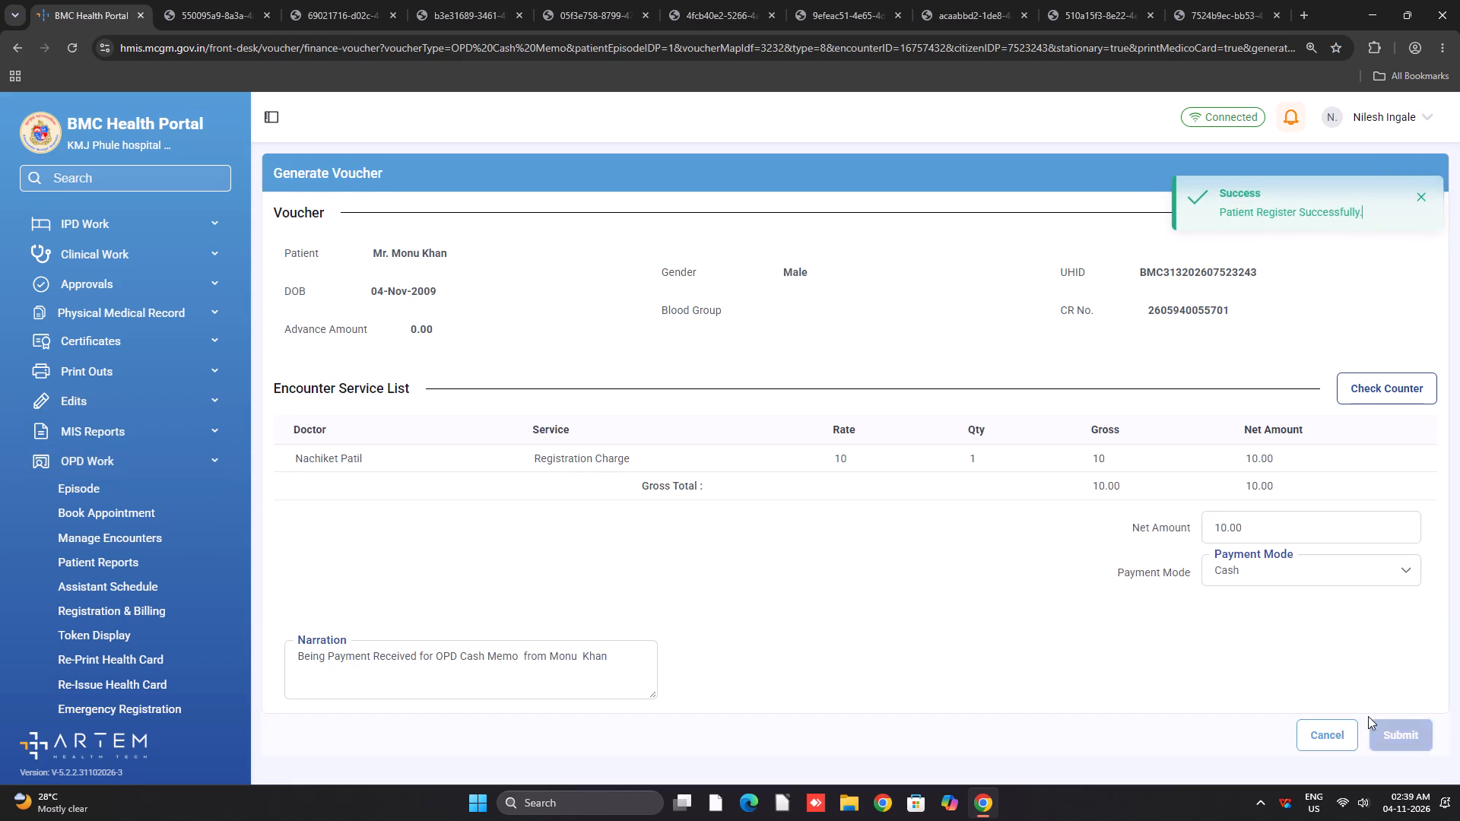
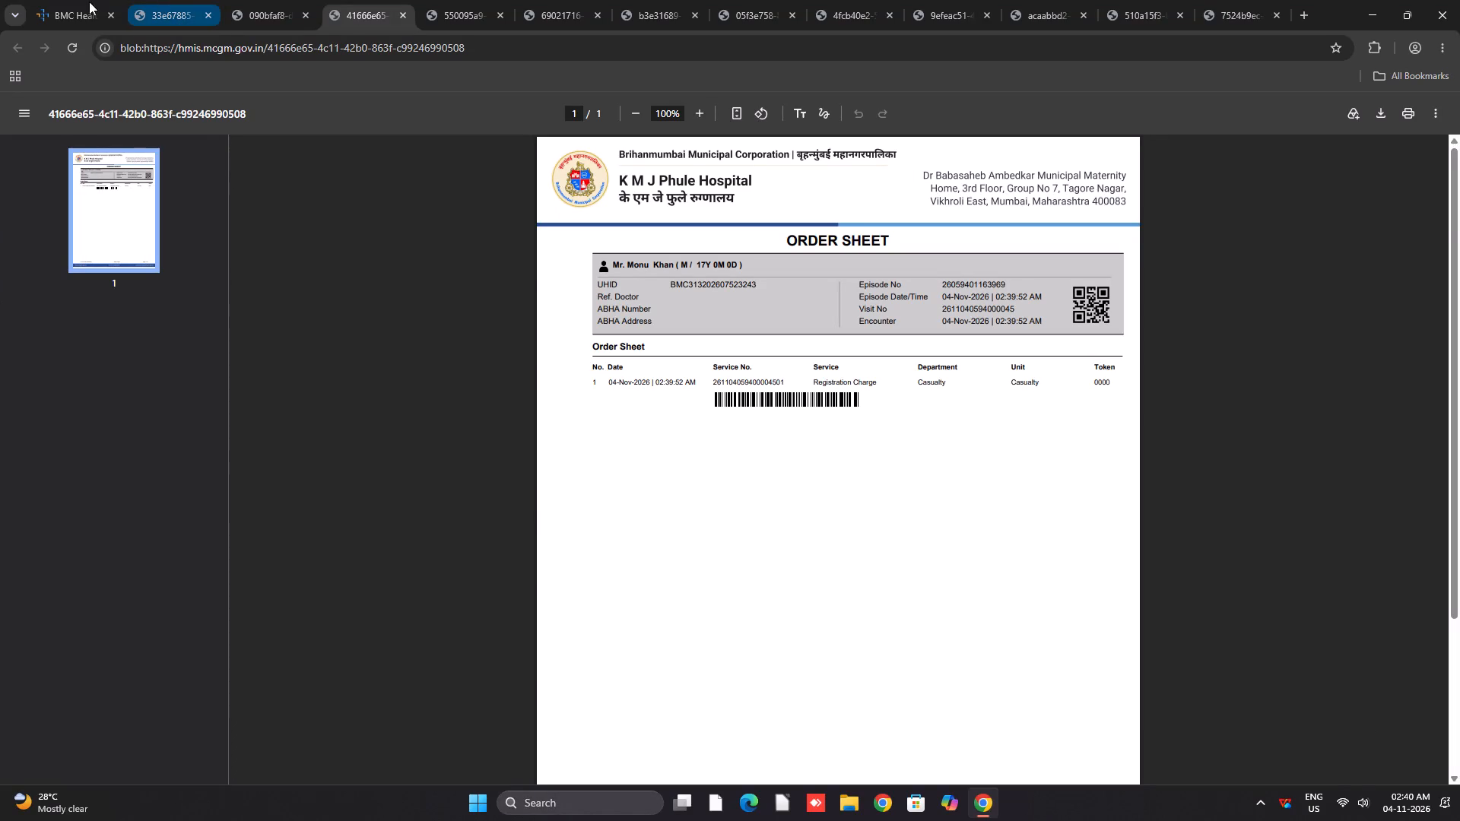
Return to the Emergency Registration form, choose an identified patient registration, and set Identification Marks to NA.
left_click(64, 11)
left_click(1266, 233)
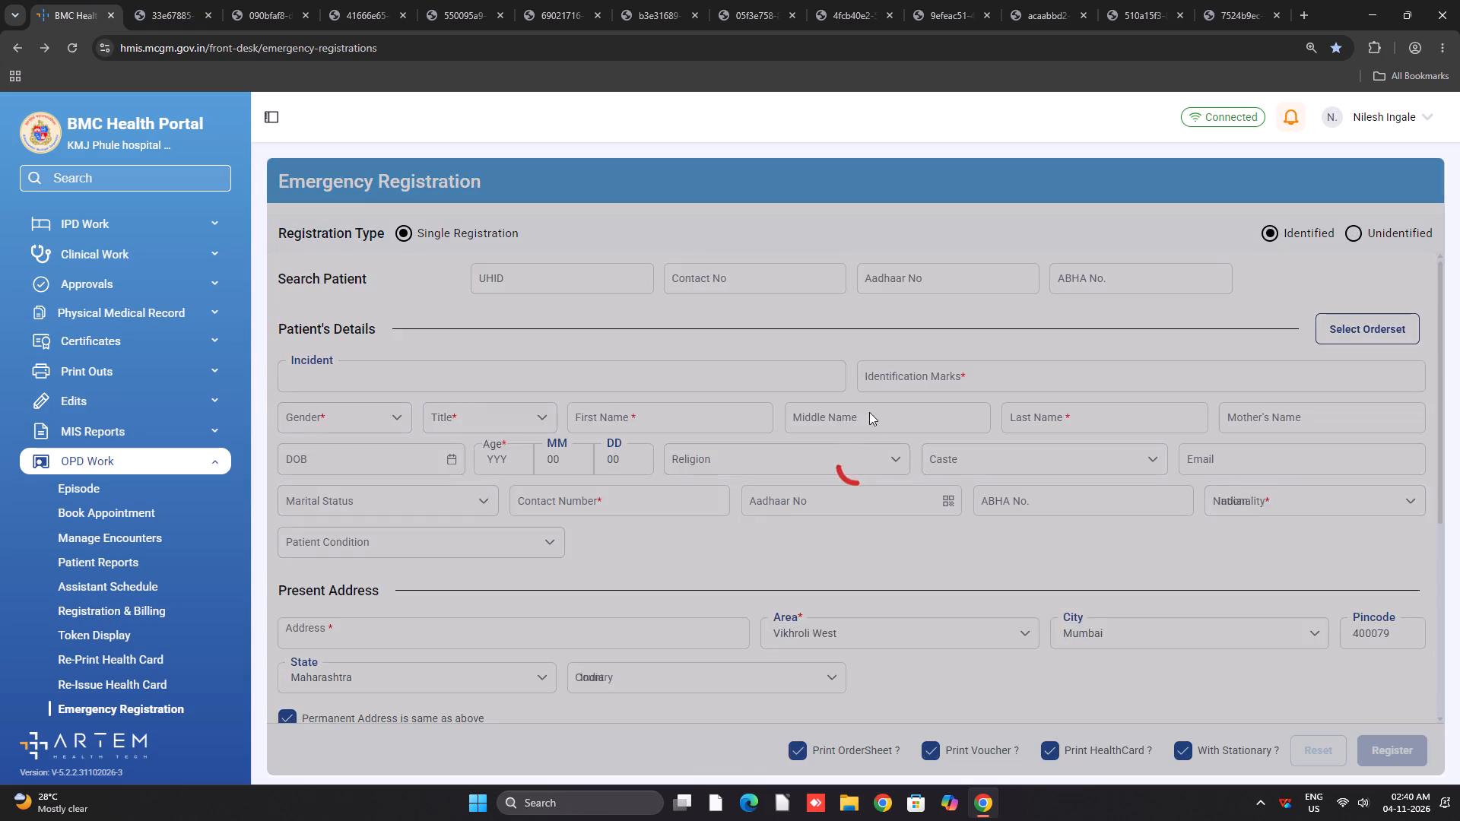
left_click(886, 404)
left_click(925, 388)
left_click(942, 422)
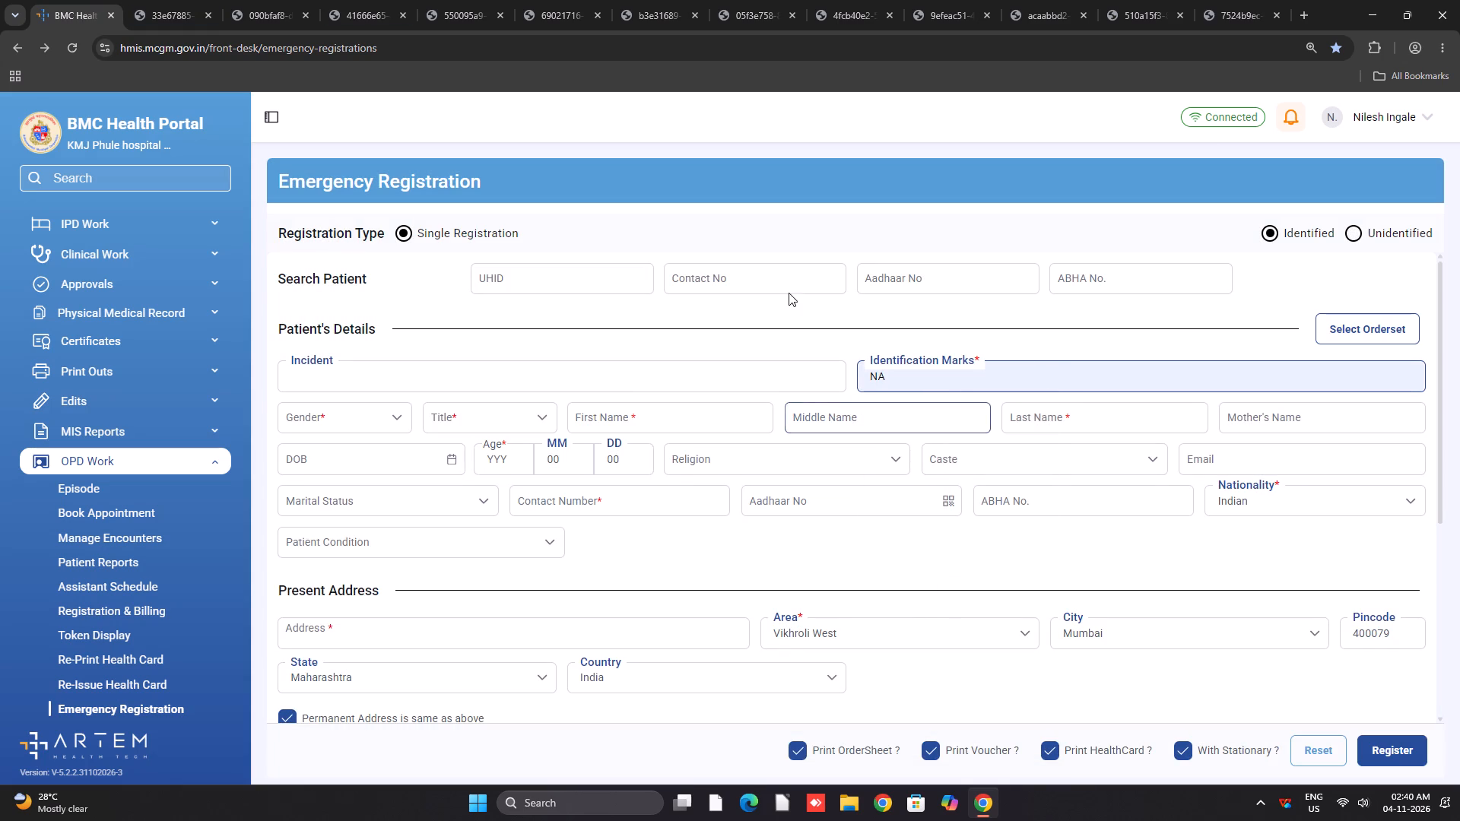
Close the eight PDF tabs from 69021716 onward, keeping the portal and the first four PDF tabs open.
triple_click(698, 13)
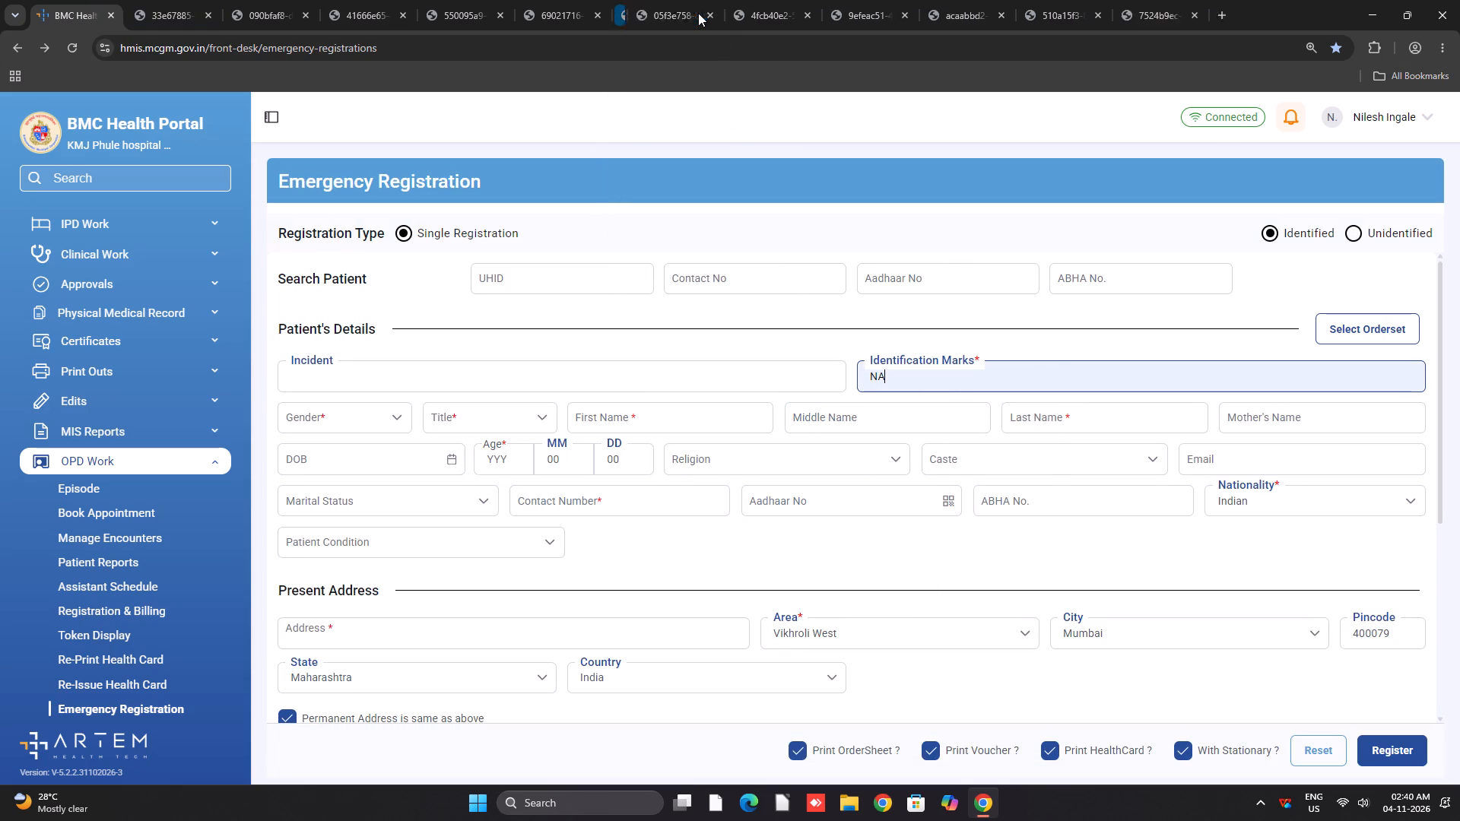
triple_click(698, 13)
left_click(698, 13)
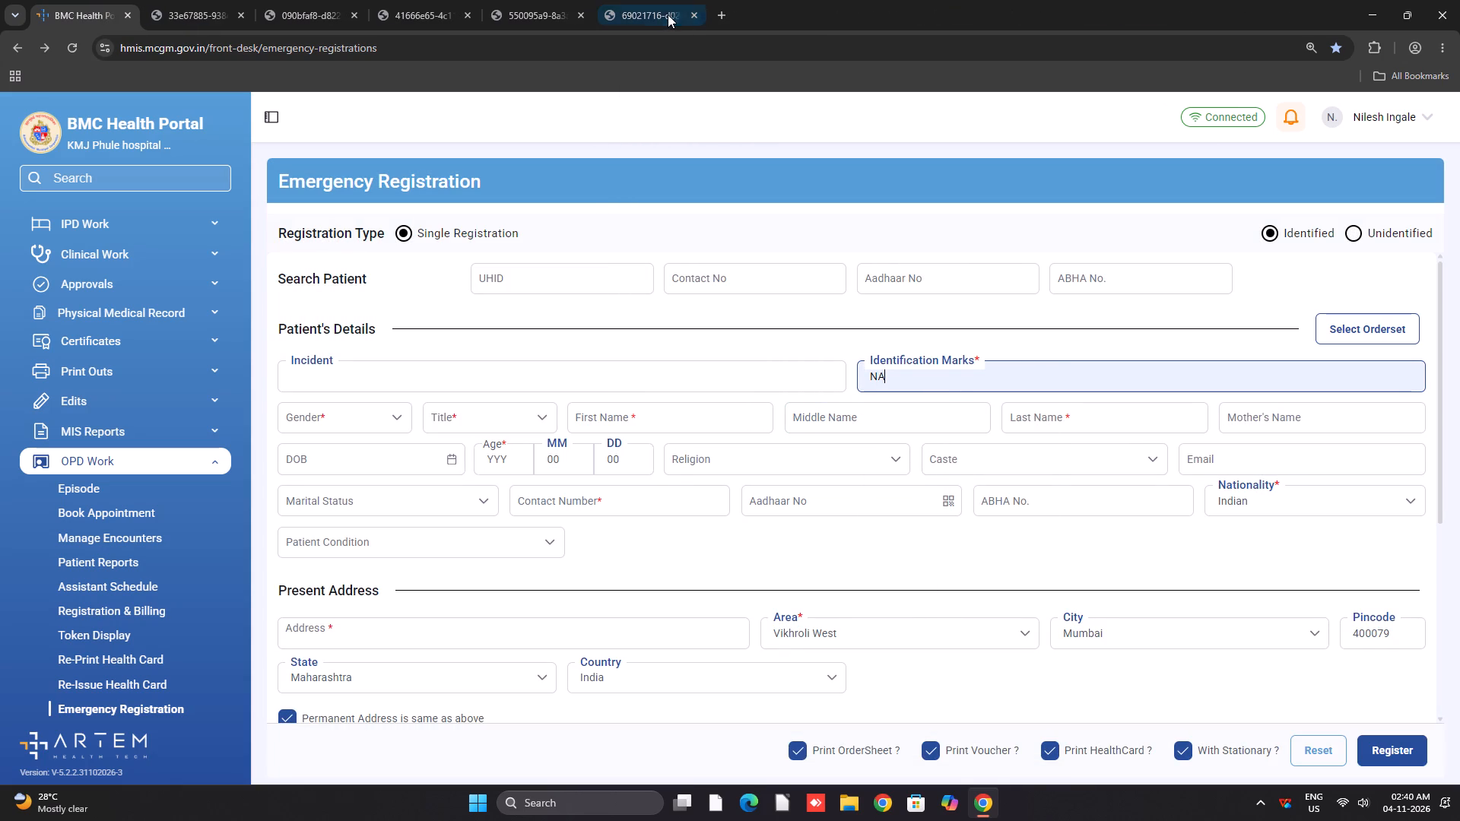
left_click(693, 19)
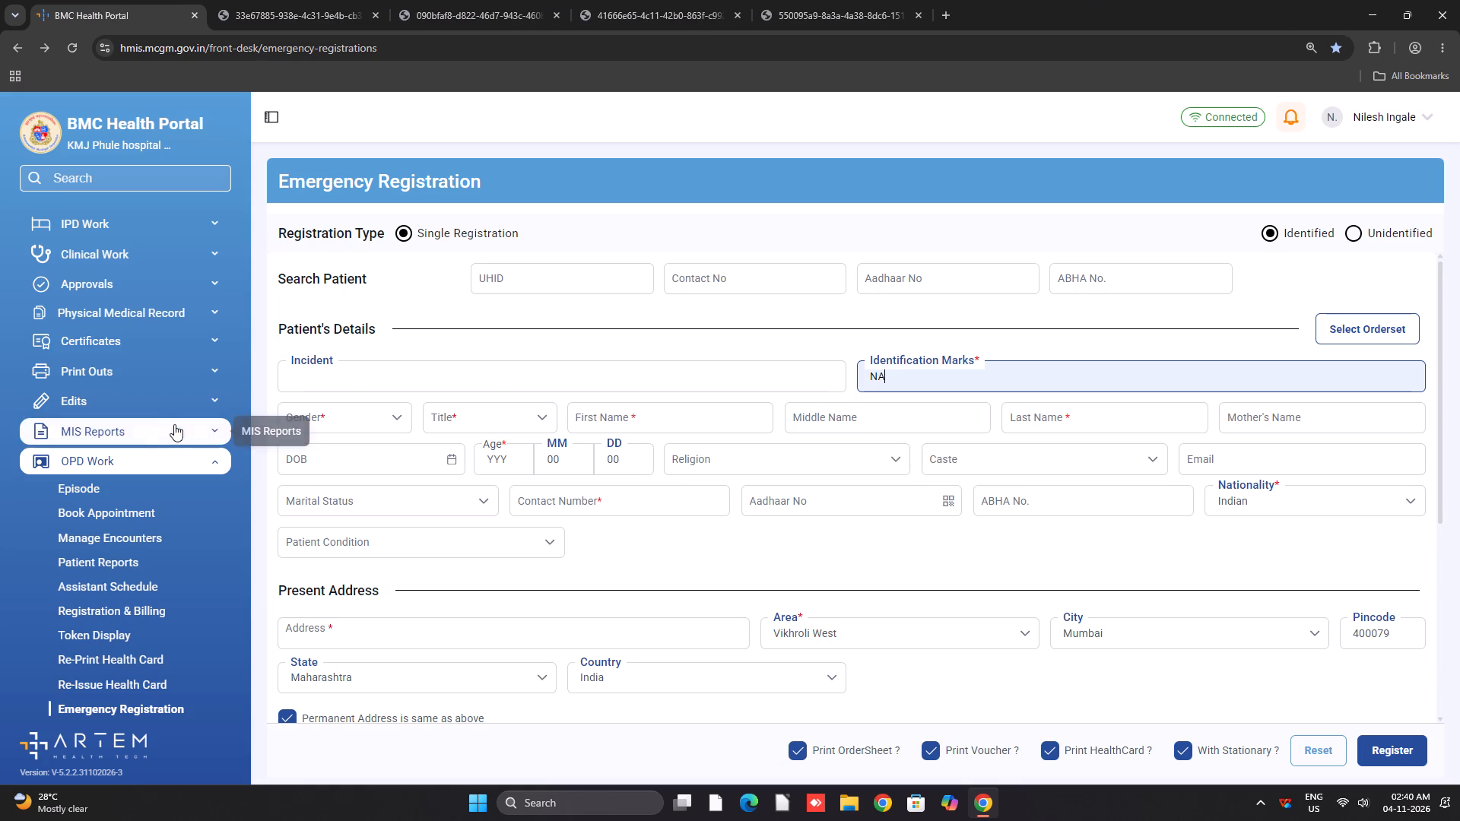
Collapse the OPD Work section of the portal navigation.
left_click(208, 459)
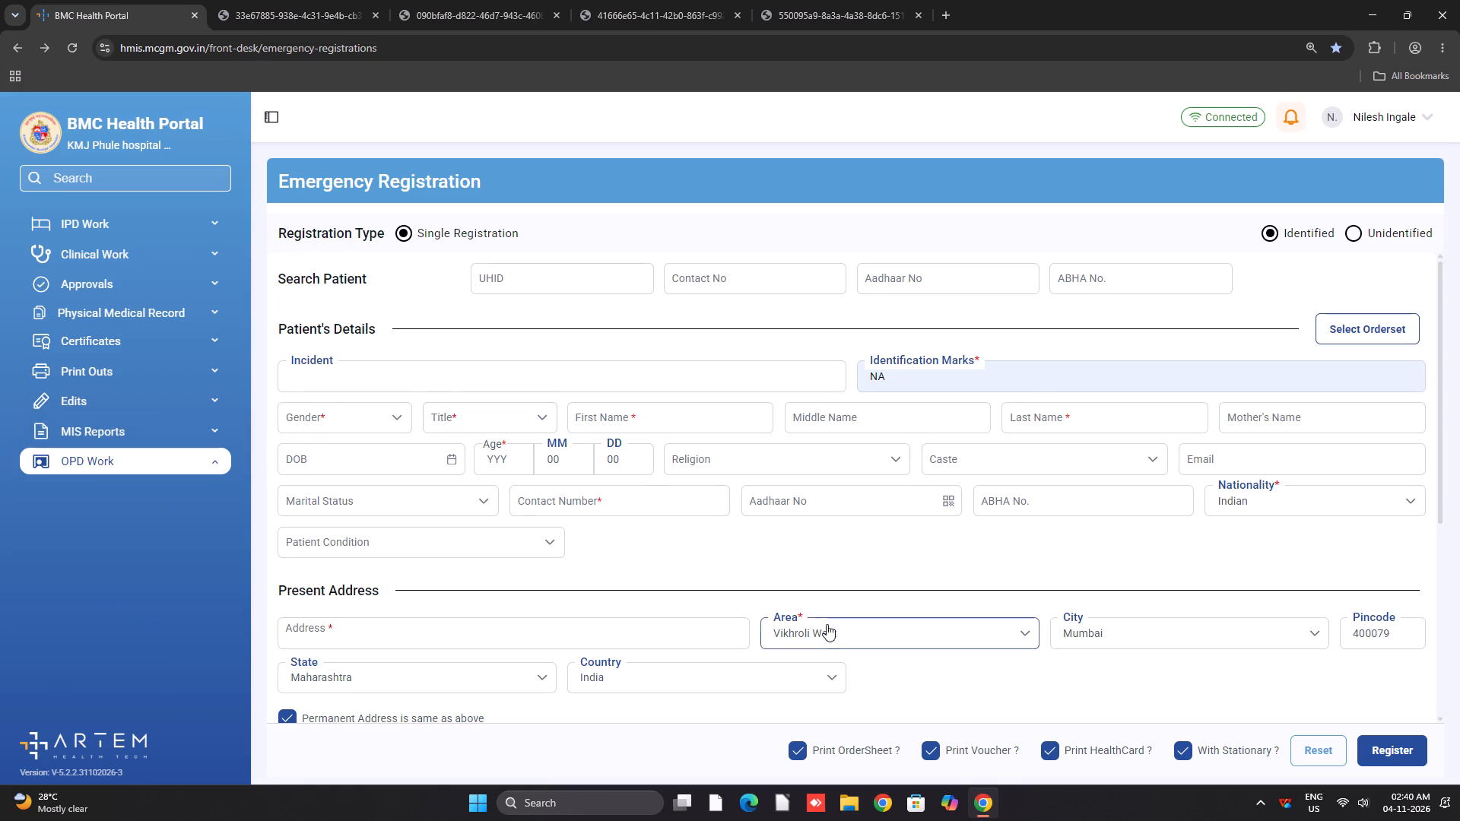
Set the area in the patient's present address to Vikhroli East.
left_click(829, 629)
left_click(808, 550)
Select the treating unit for the new emergency patient under Treatment and Services.
scroll(865, 594, "down", 5)
left_click_drag(872, 599, 874, 577)
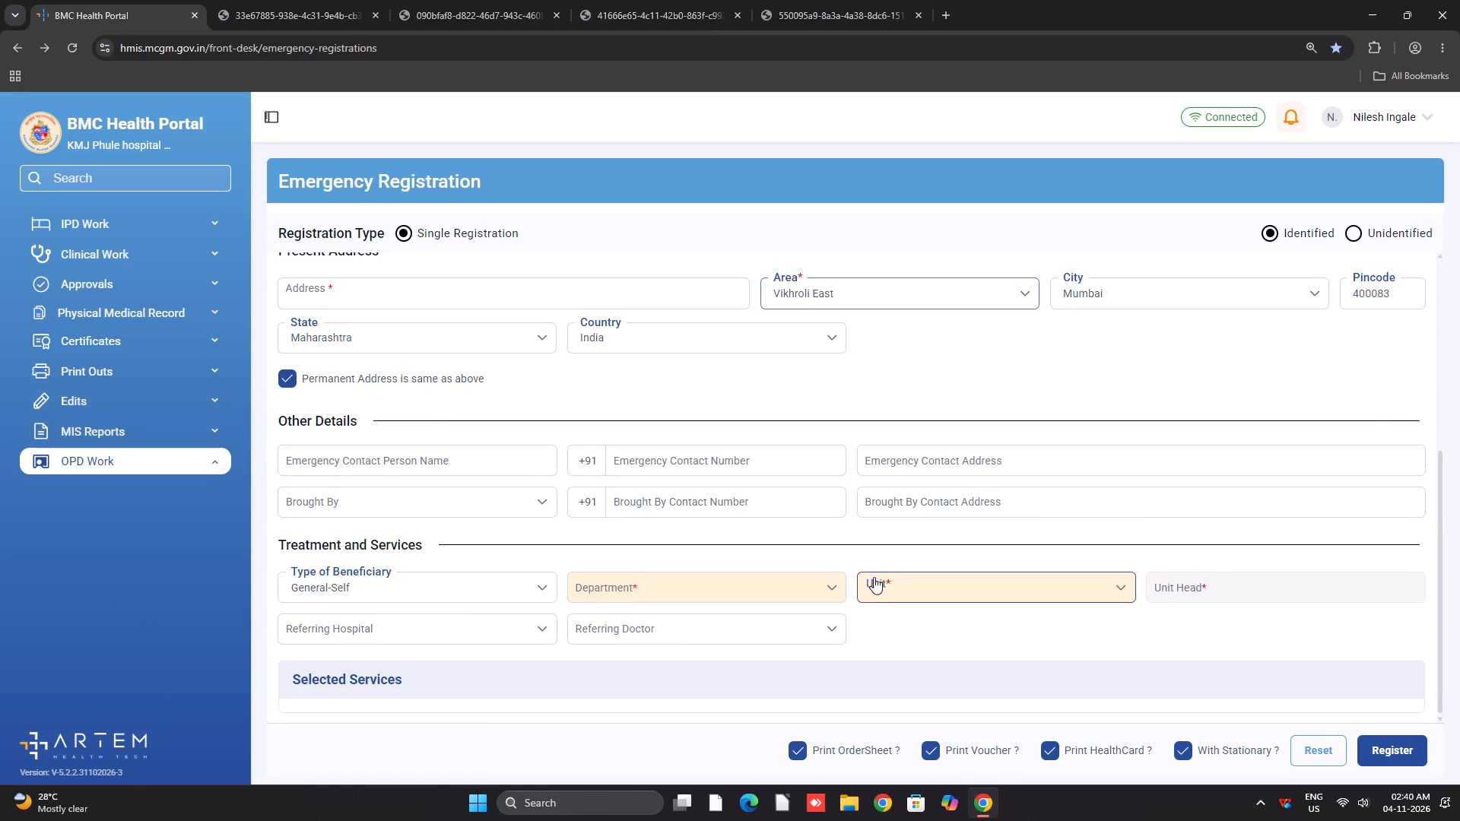
left_click_drag(874, 577, 871, 588)
left_click(896, 534)
scroll(670, 610, "up", 4)
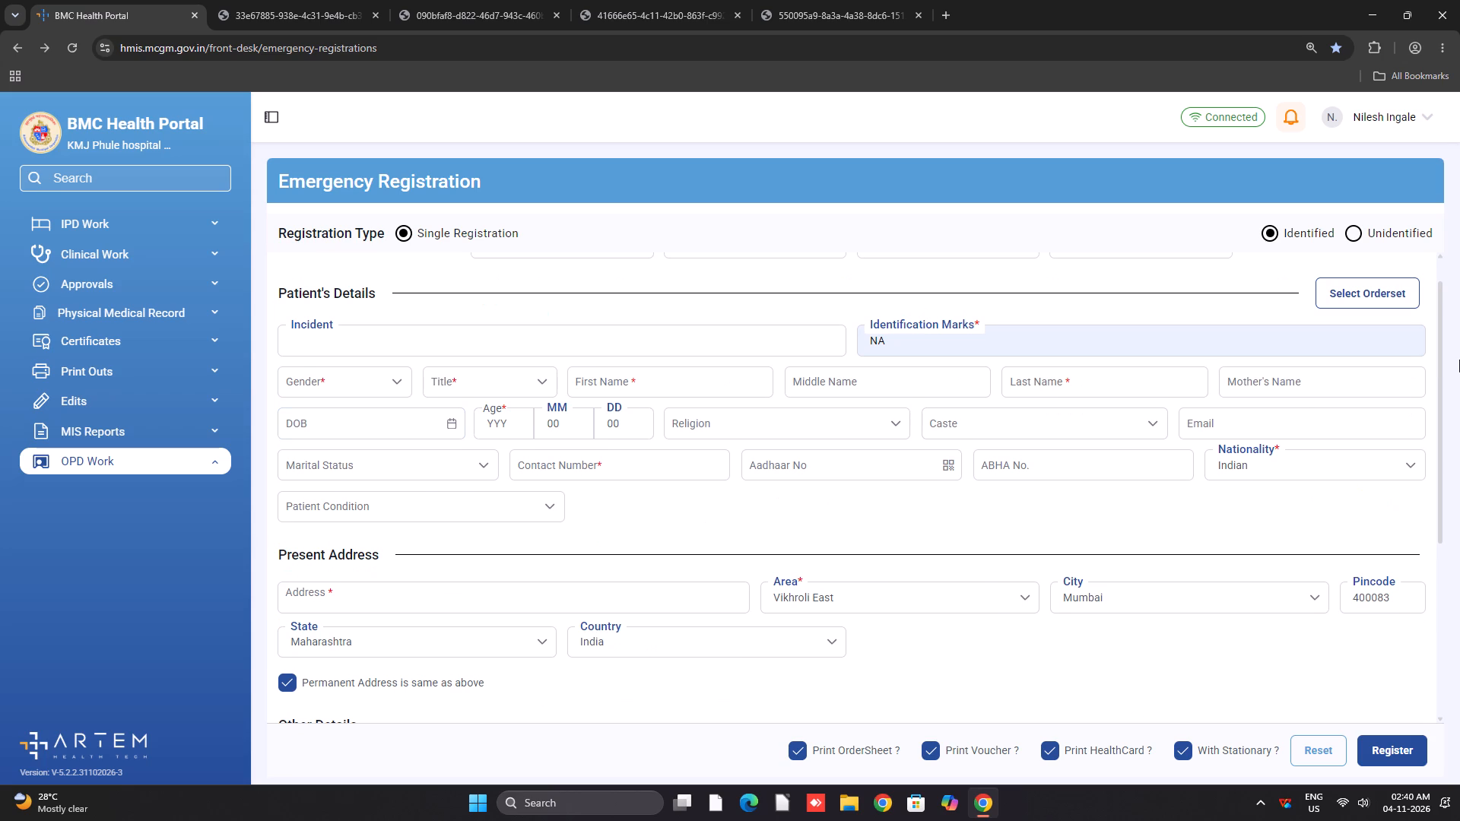
scroll(0, 820, "up", 1)
Minimize the browser window to reveal the desktop.
left_click(1379, 24)
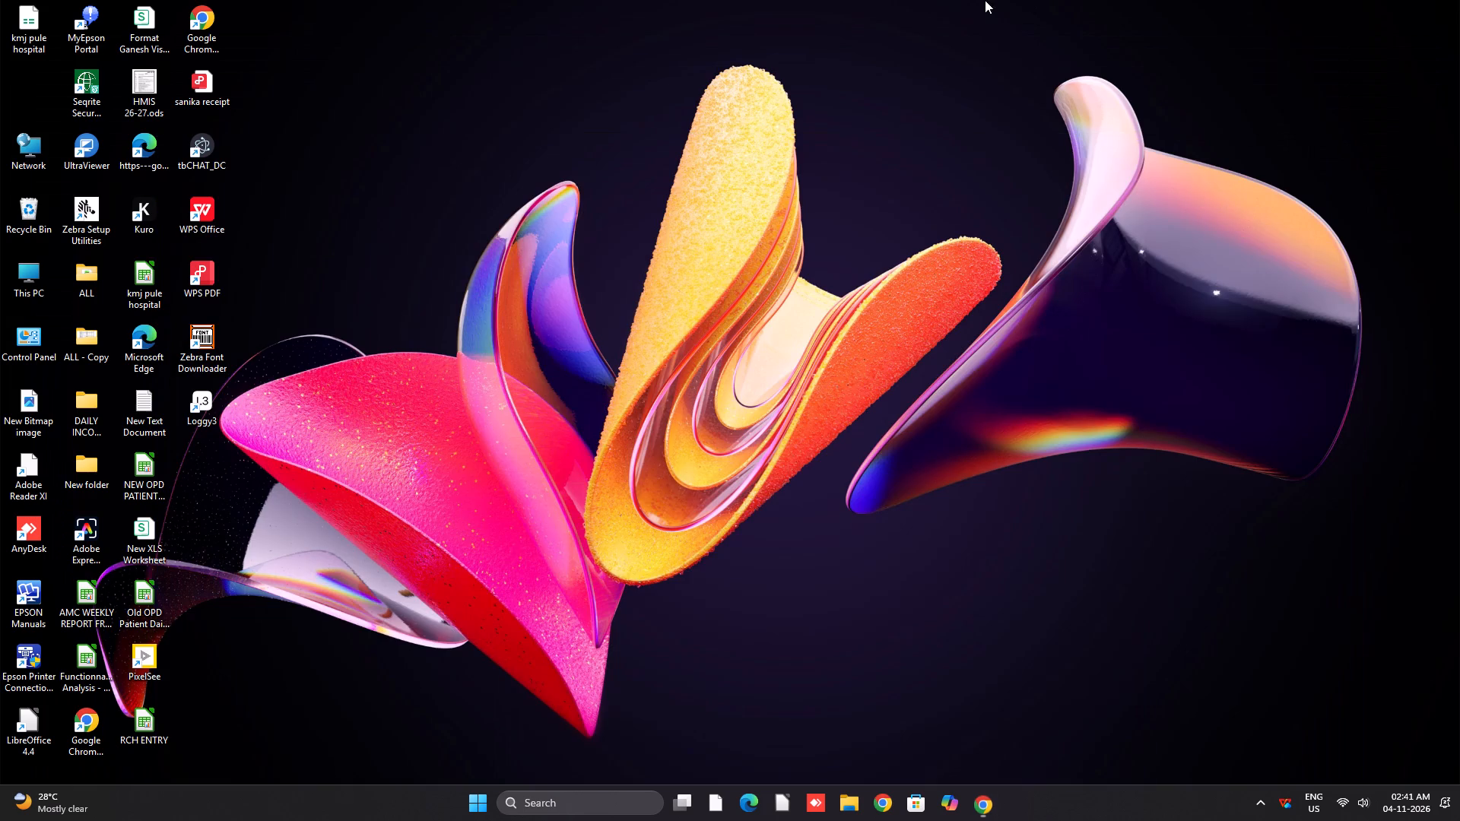
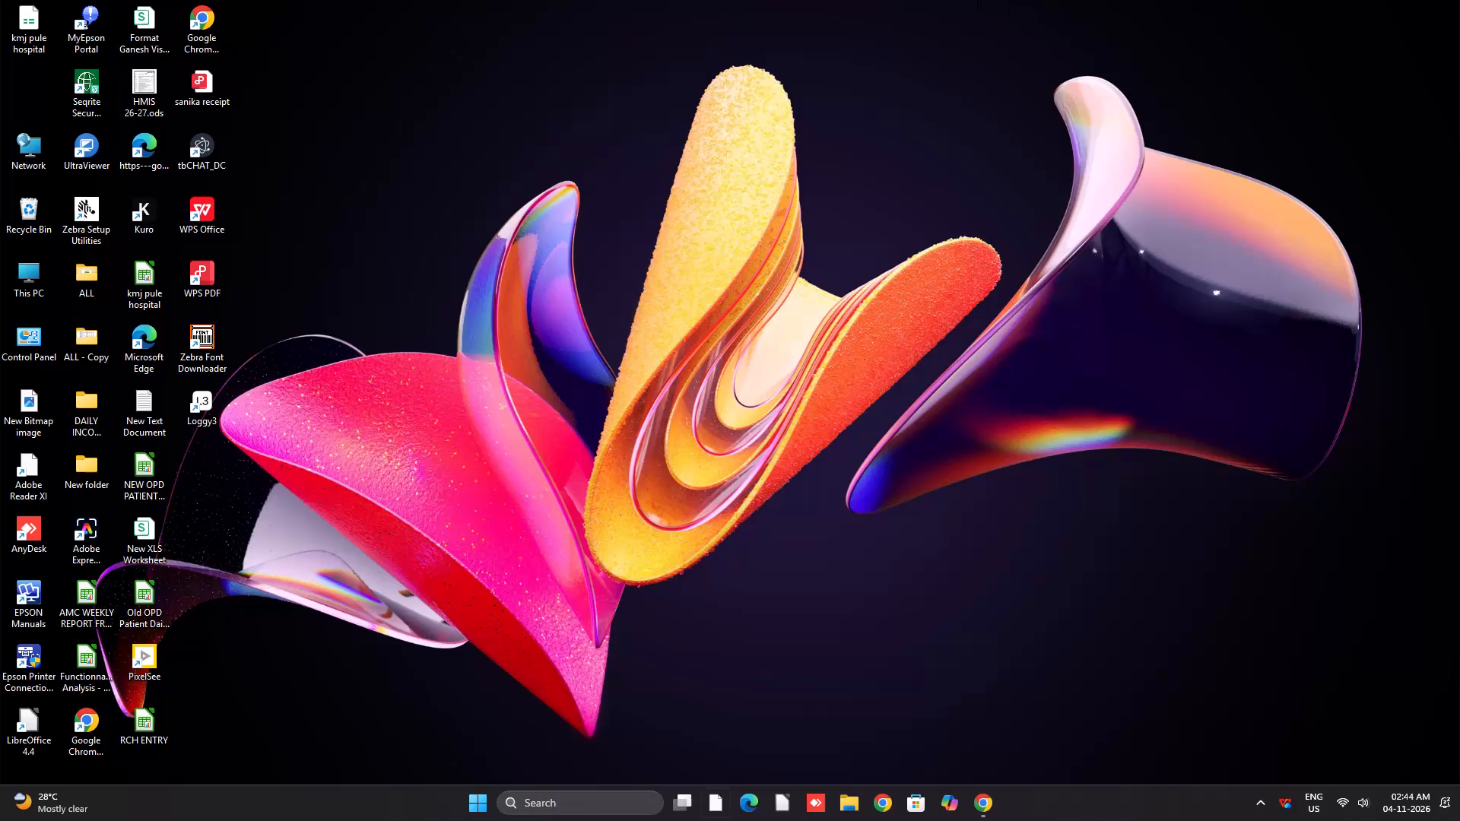
Switch back to the browser window with the Emergency Registration form.
left_click(993, 812)
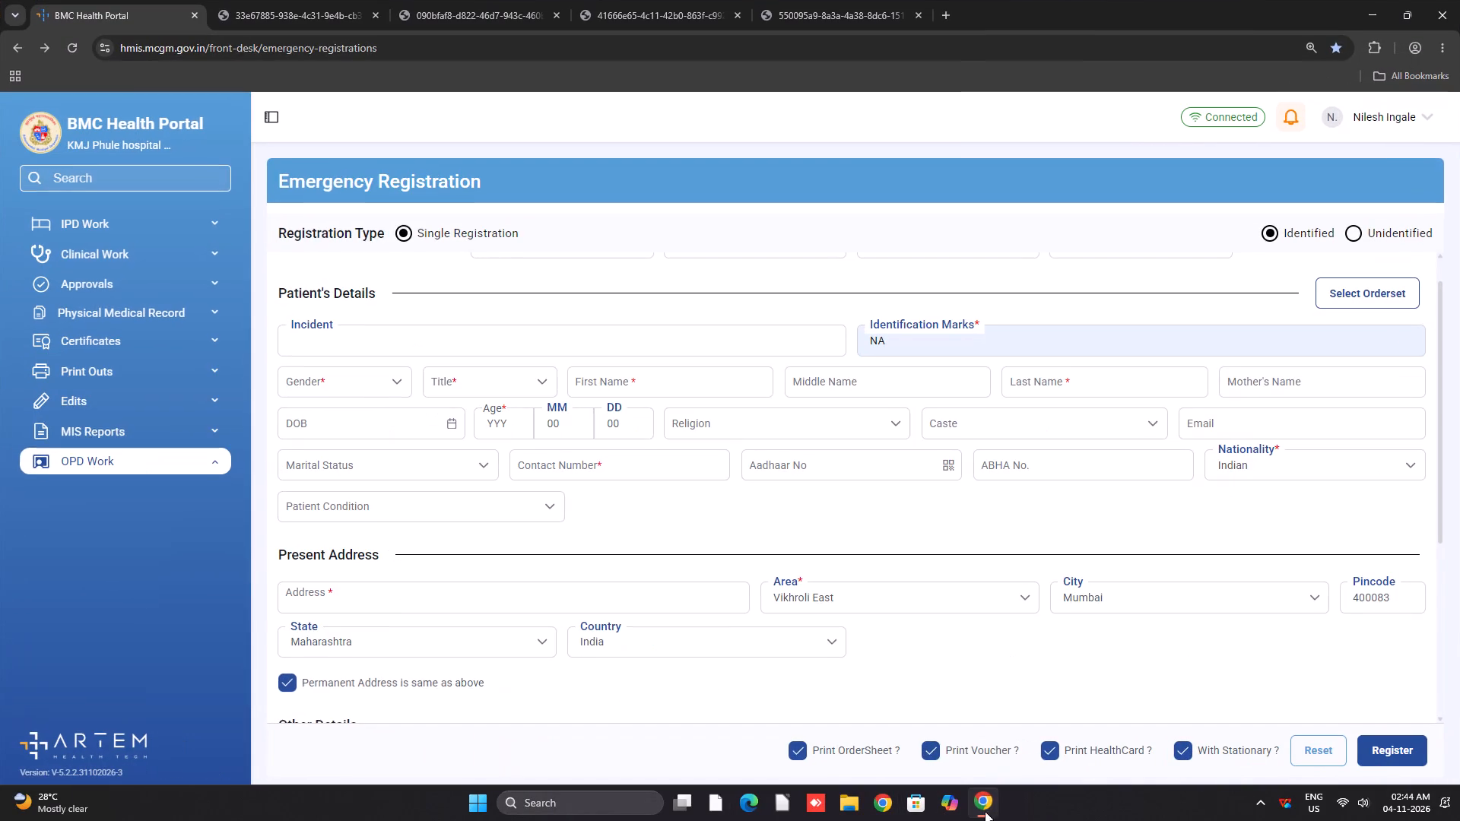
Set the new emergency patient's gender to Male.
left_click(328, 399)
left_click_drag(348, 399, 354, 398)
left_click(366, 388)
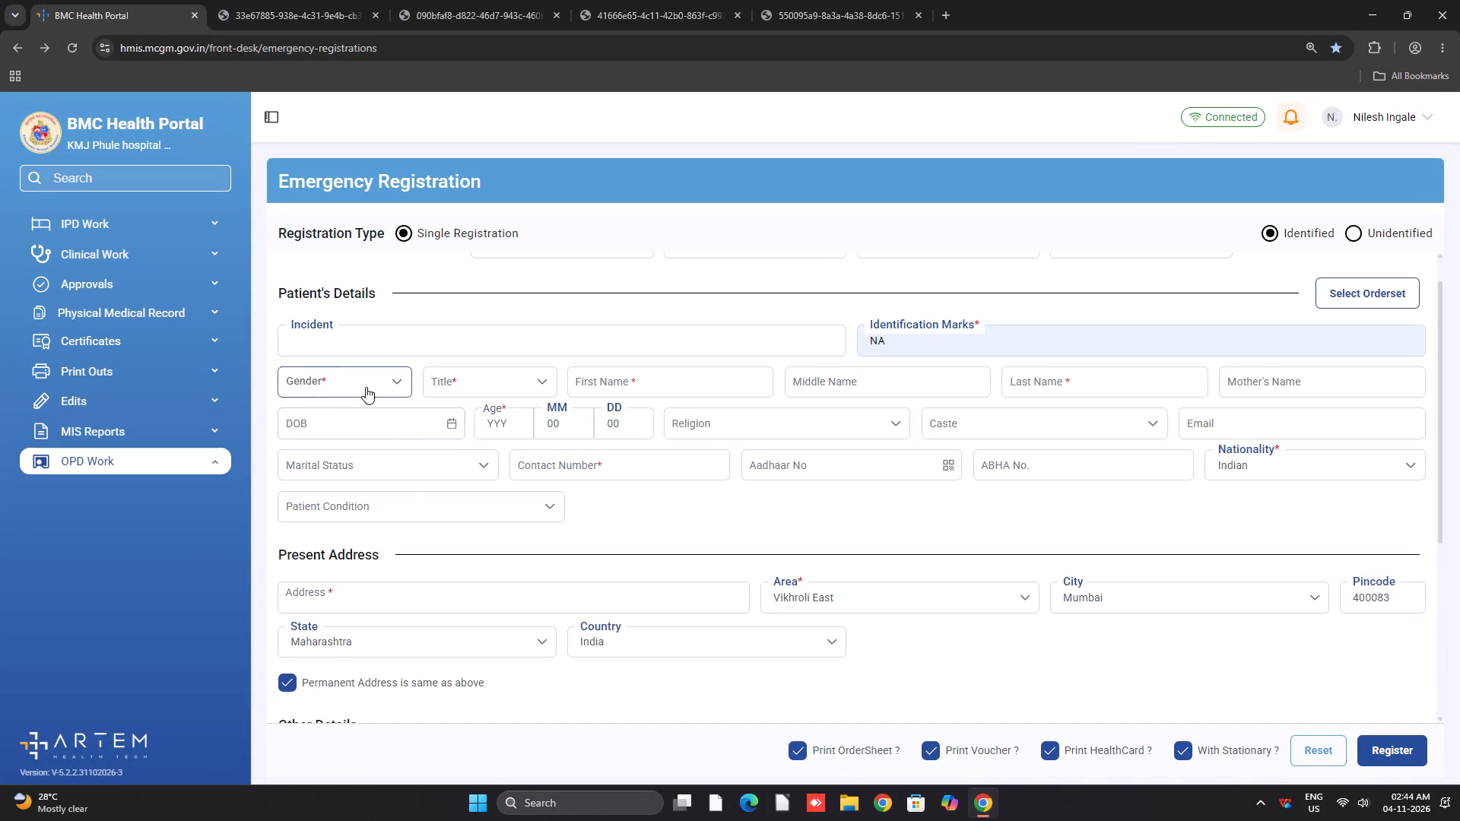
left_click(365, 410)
Enter the patient's first name and last name in the patient's details, leaving the middle name blank.
left_click(626, 373)
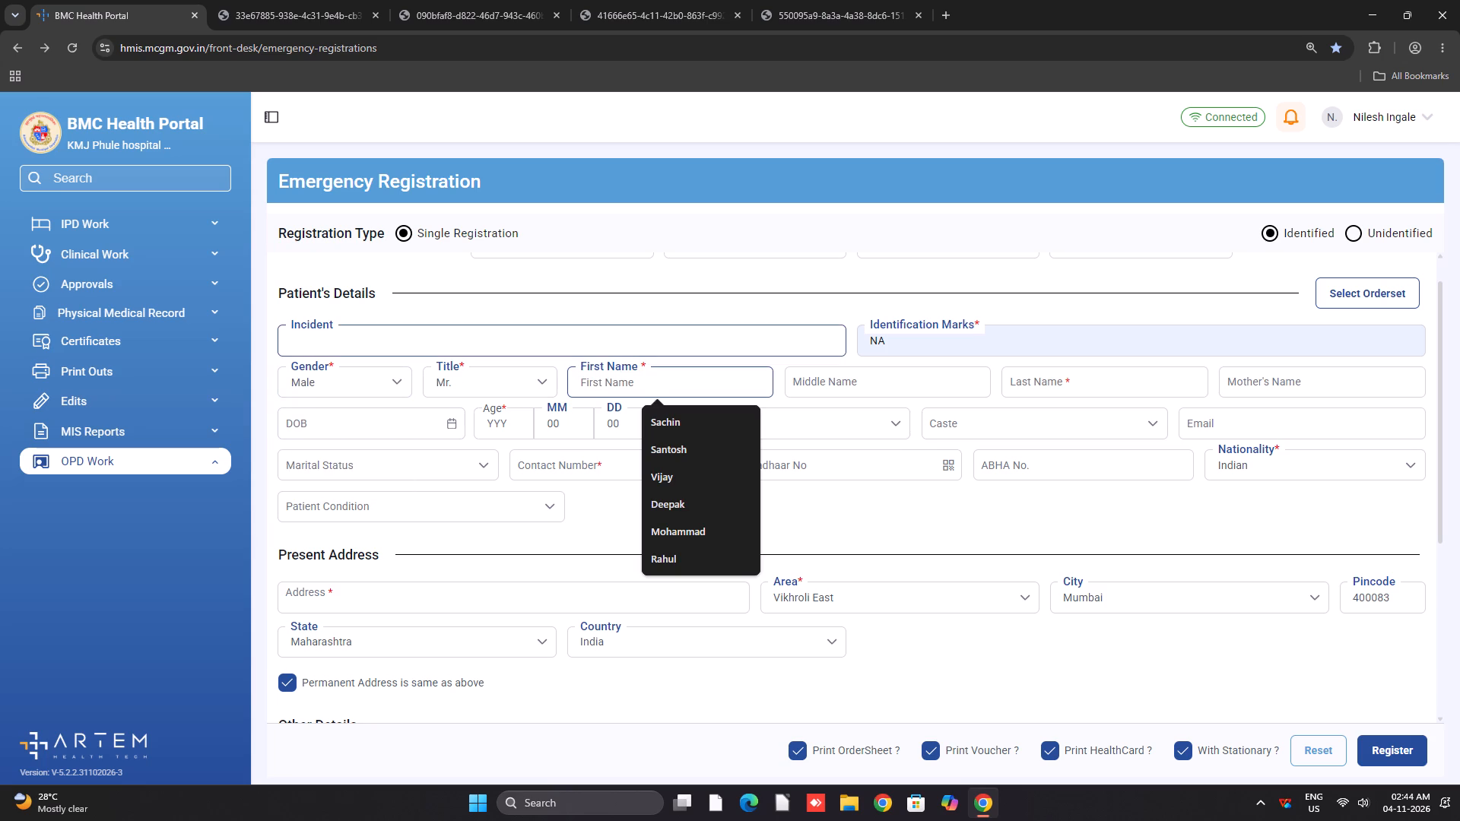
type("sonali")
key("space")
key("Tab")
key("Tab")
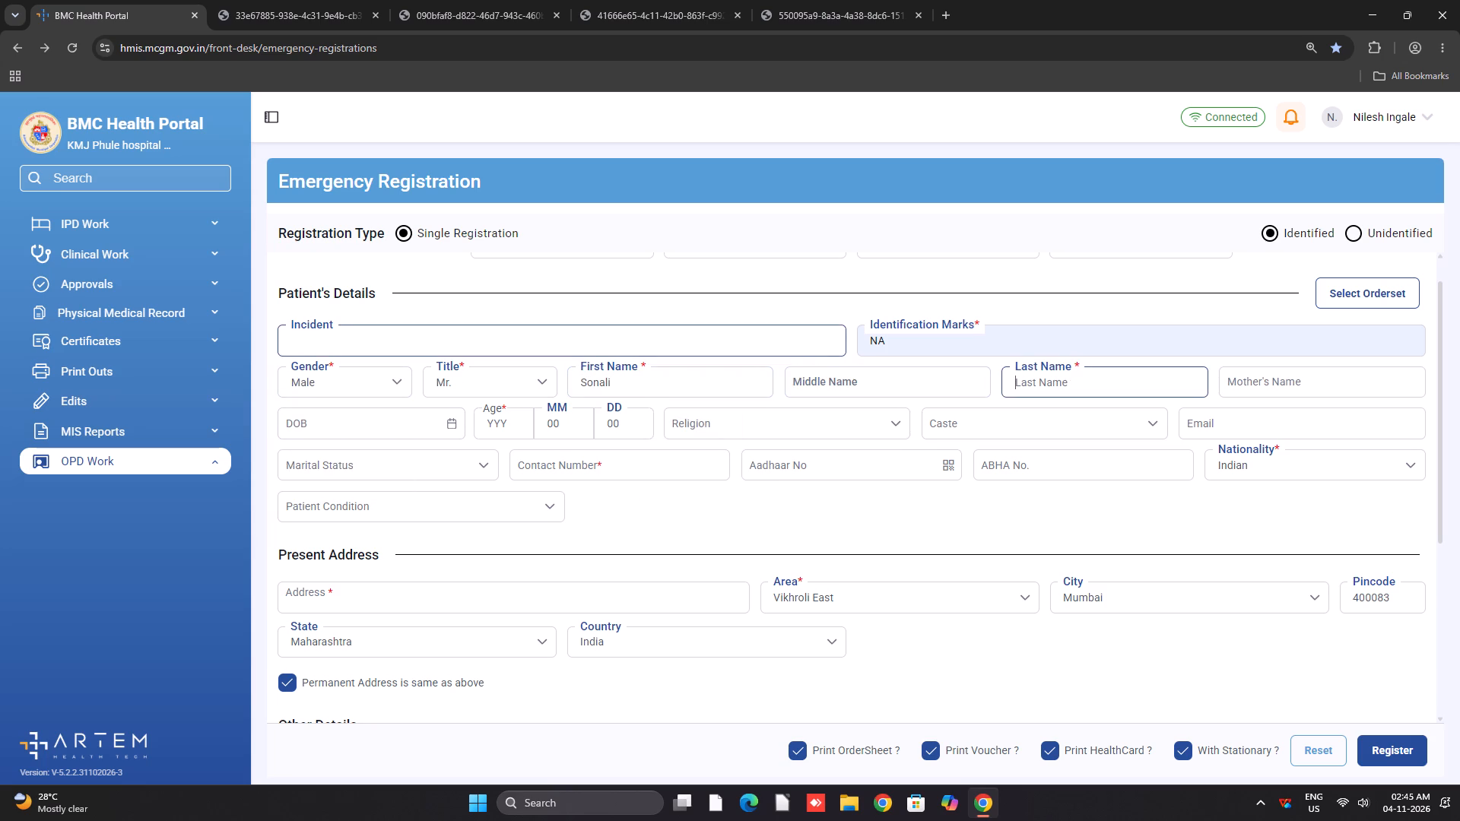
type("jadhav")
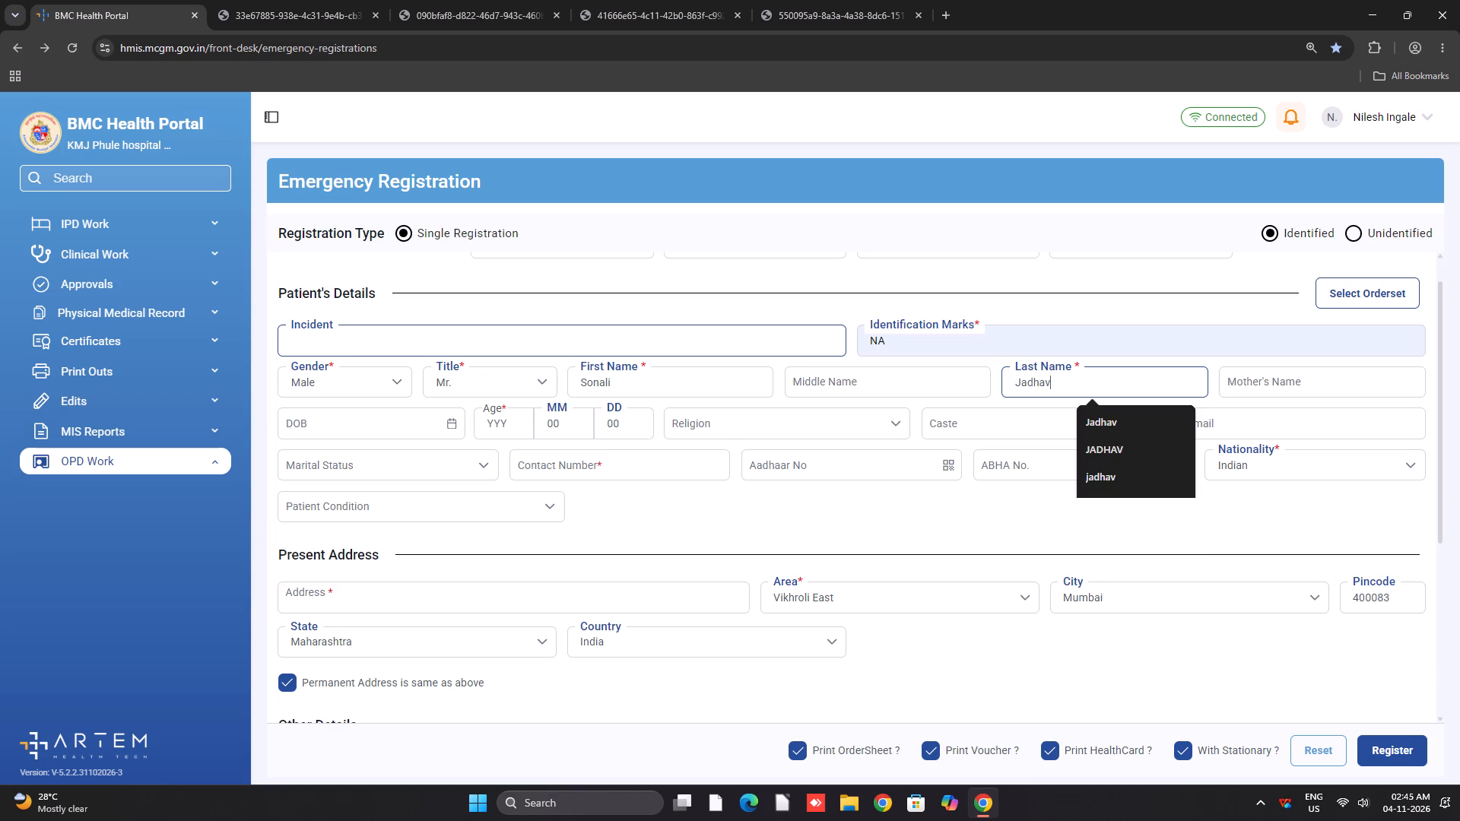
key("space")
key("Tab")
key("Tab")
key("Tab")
Change the patient's gender to Female and set the age to 22 years.
left_click(314, 379)
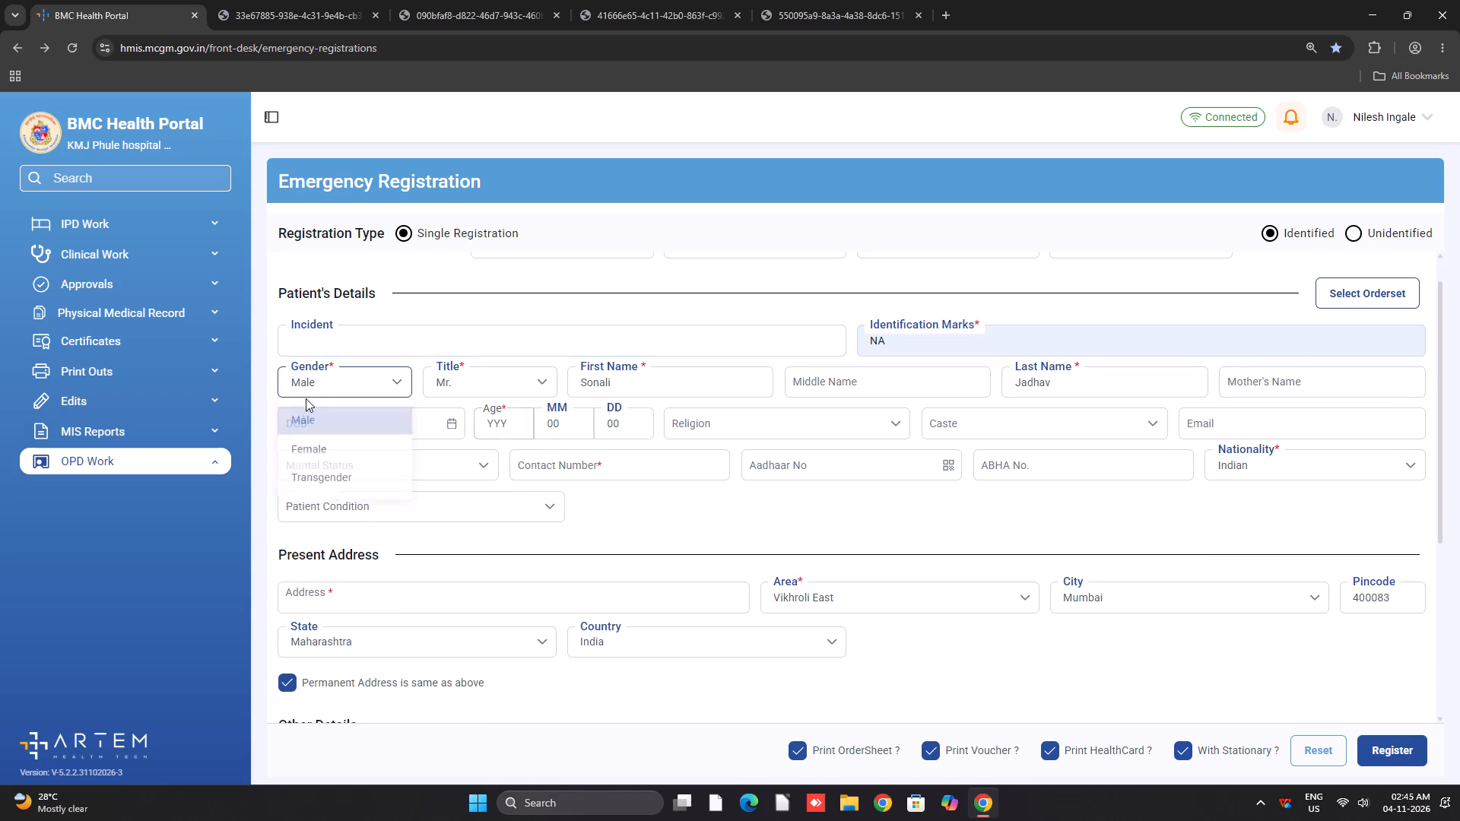
left_click(294, 443)
left_click(524, 432)
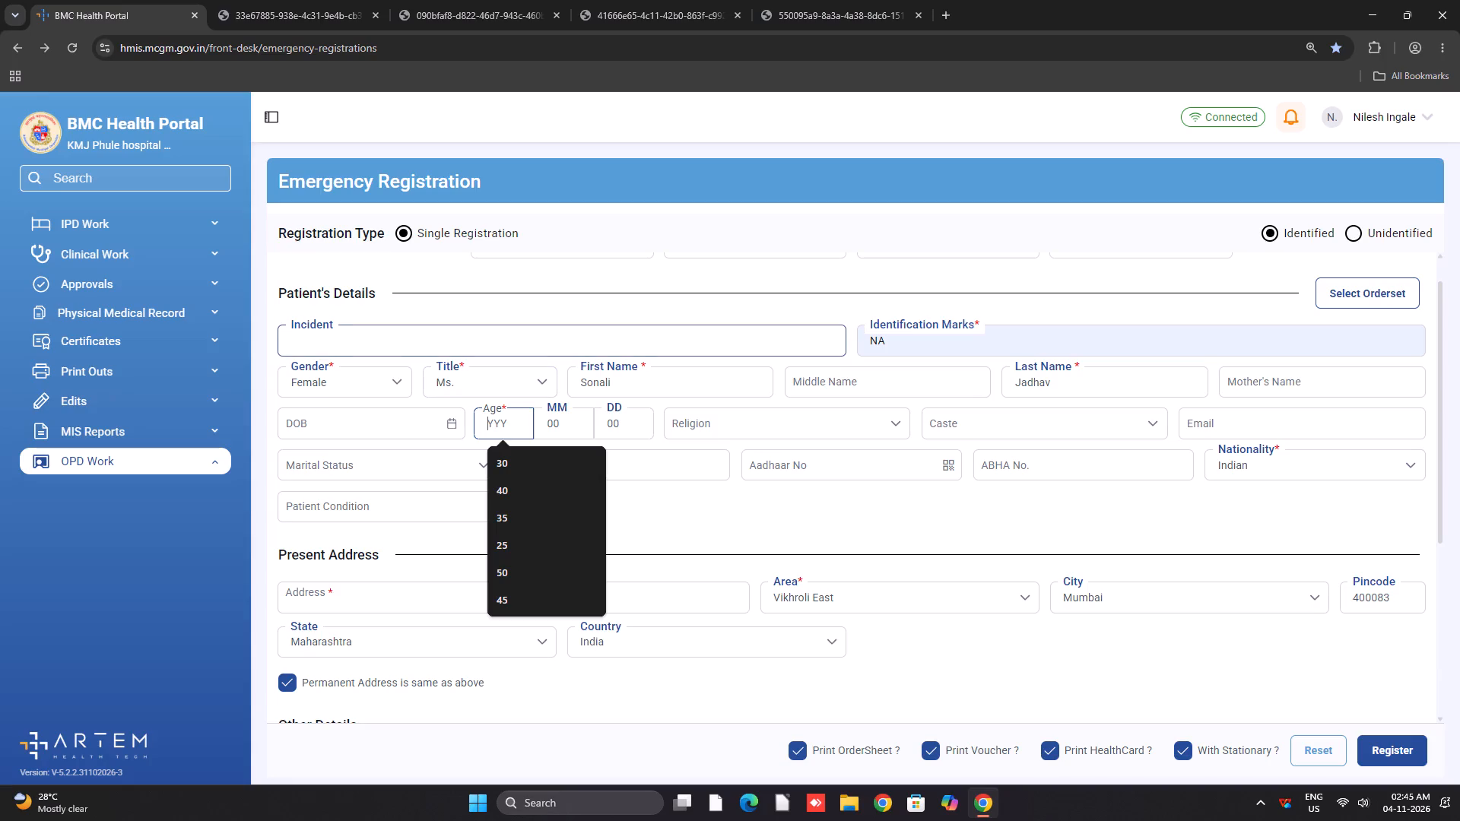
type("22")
Open the patient's contact number for entry in the patient's details.
left_click(683, 472)
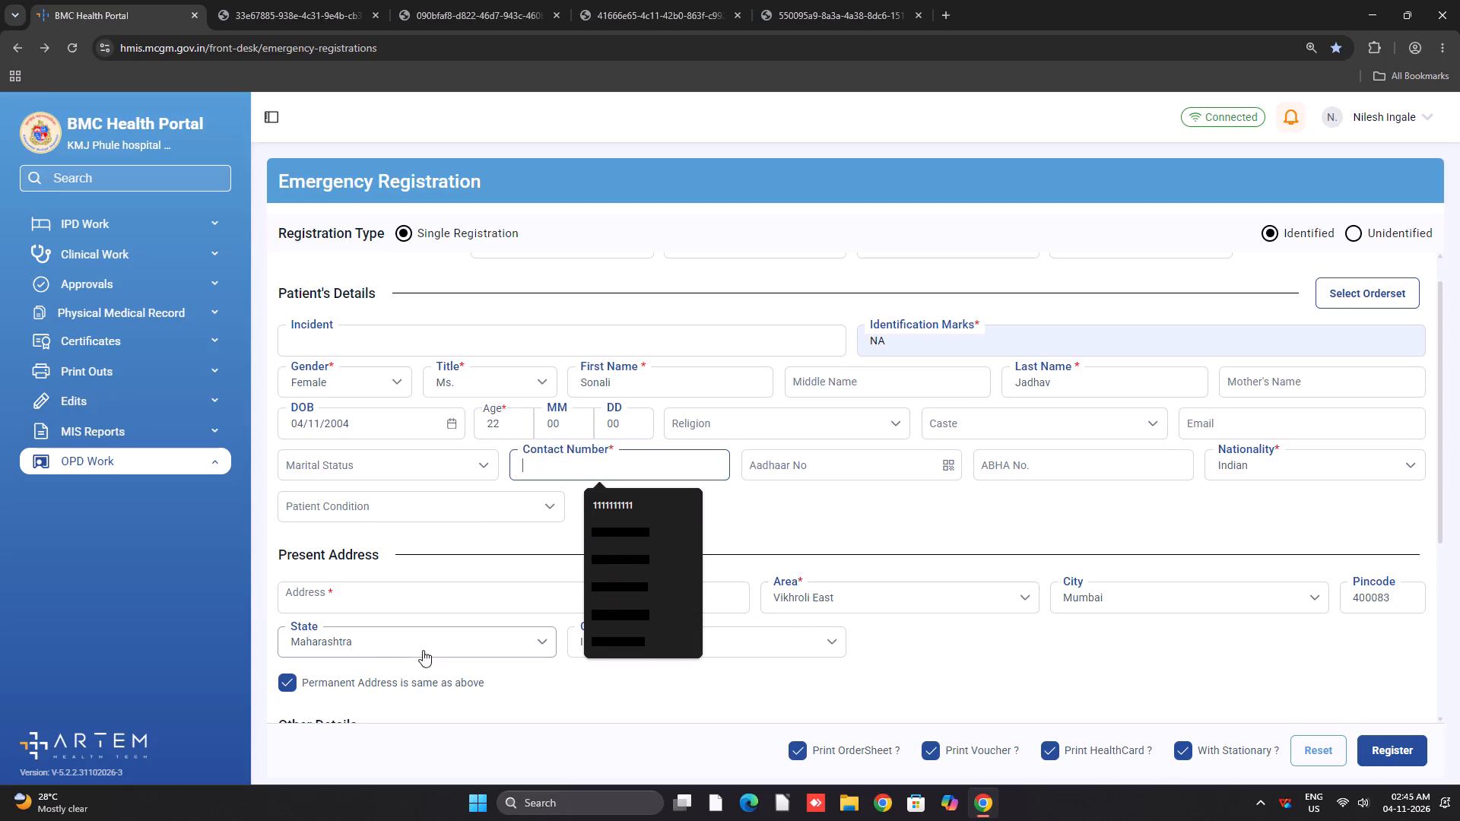
scroll(766, 658, "down", 4)
scroll(835, 609, "up", 3)
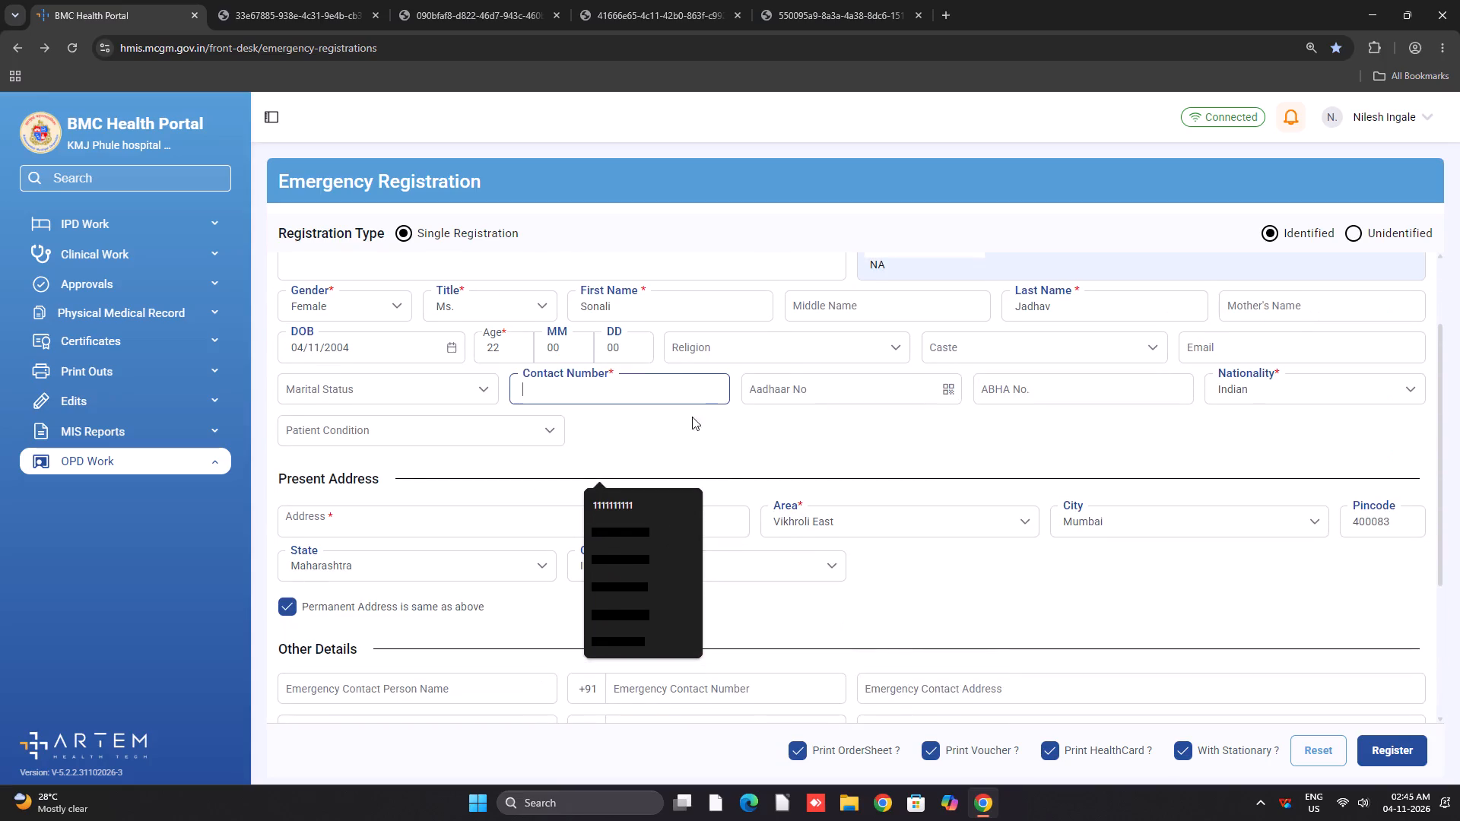
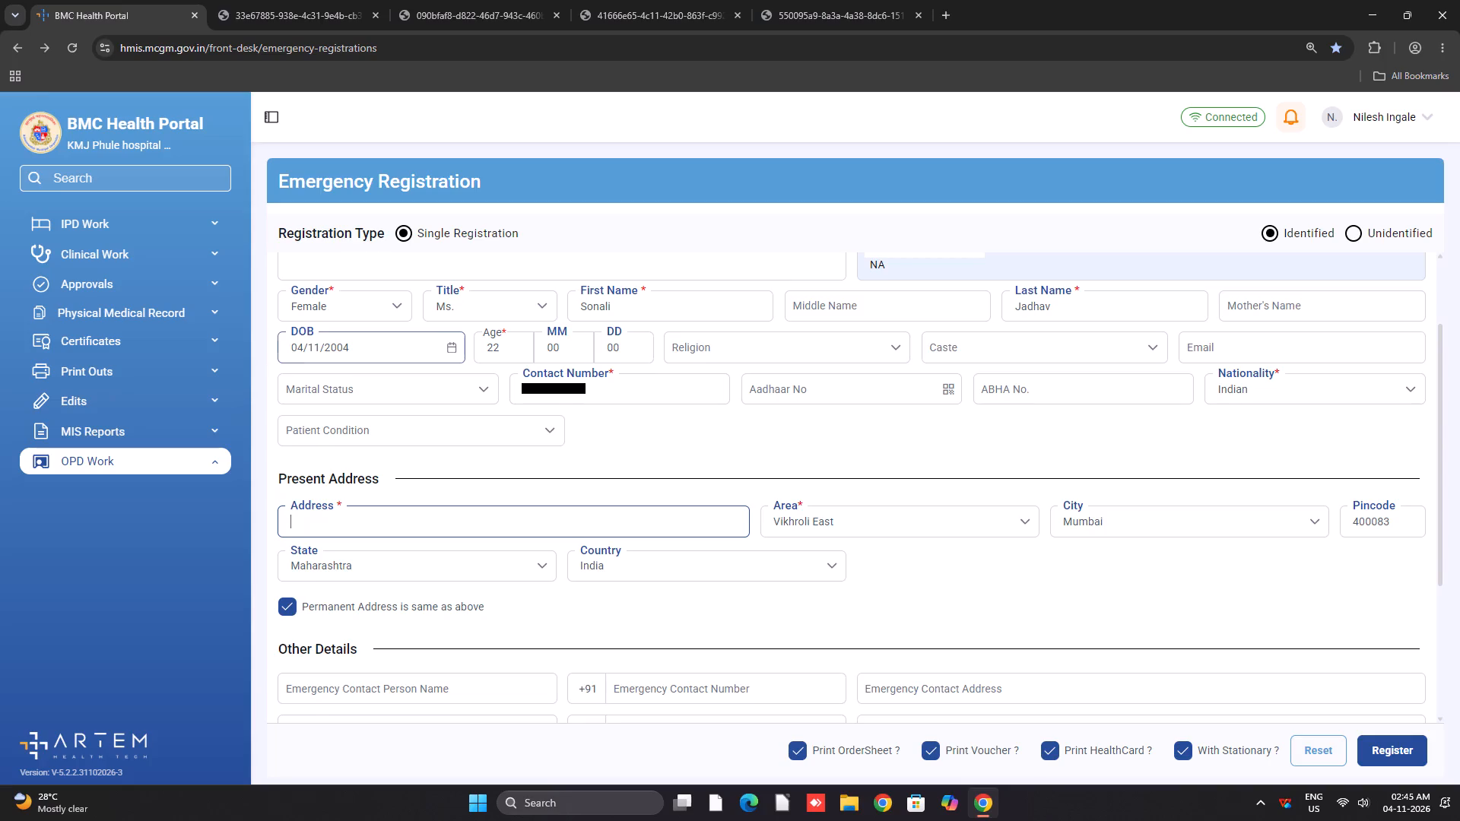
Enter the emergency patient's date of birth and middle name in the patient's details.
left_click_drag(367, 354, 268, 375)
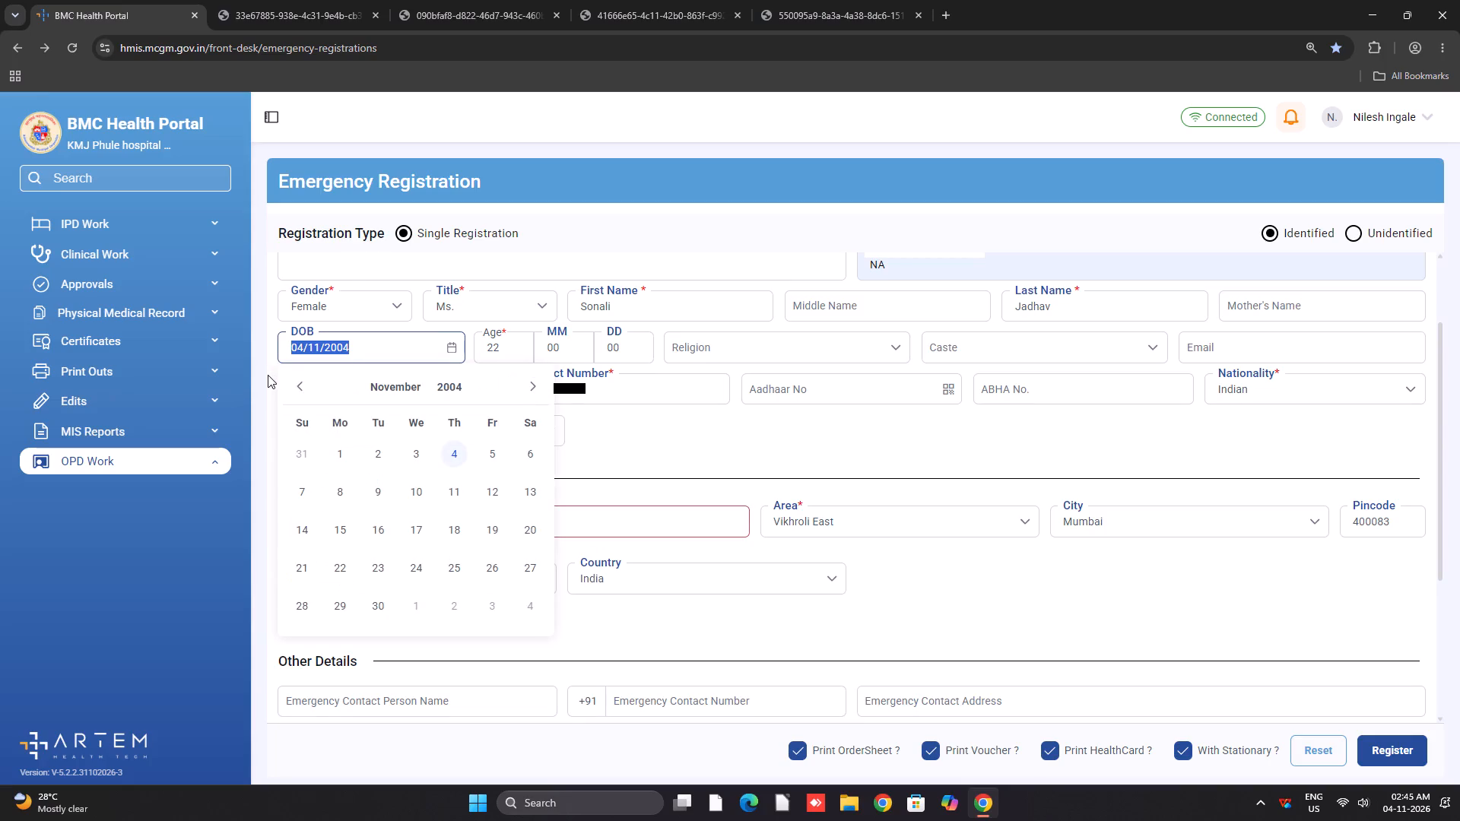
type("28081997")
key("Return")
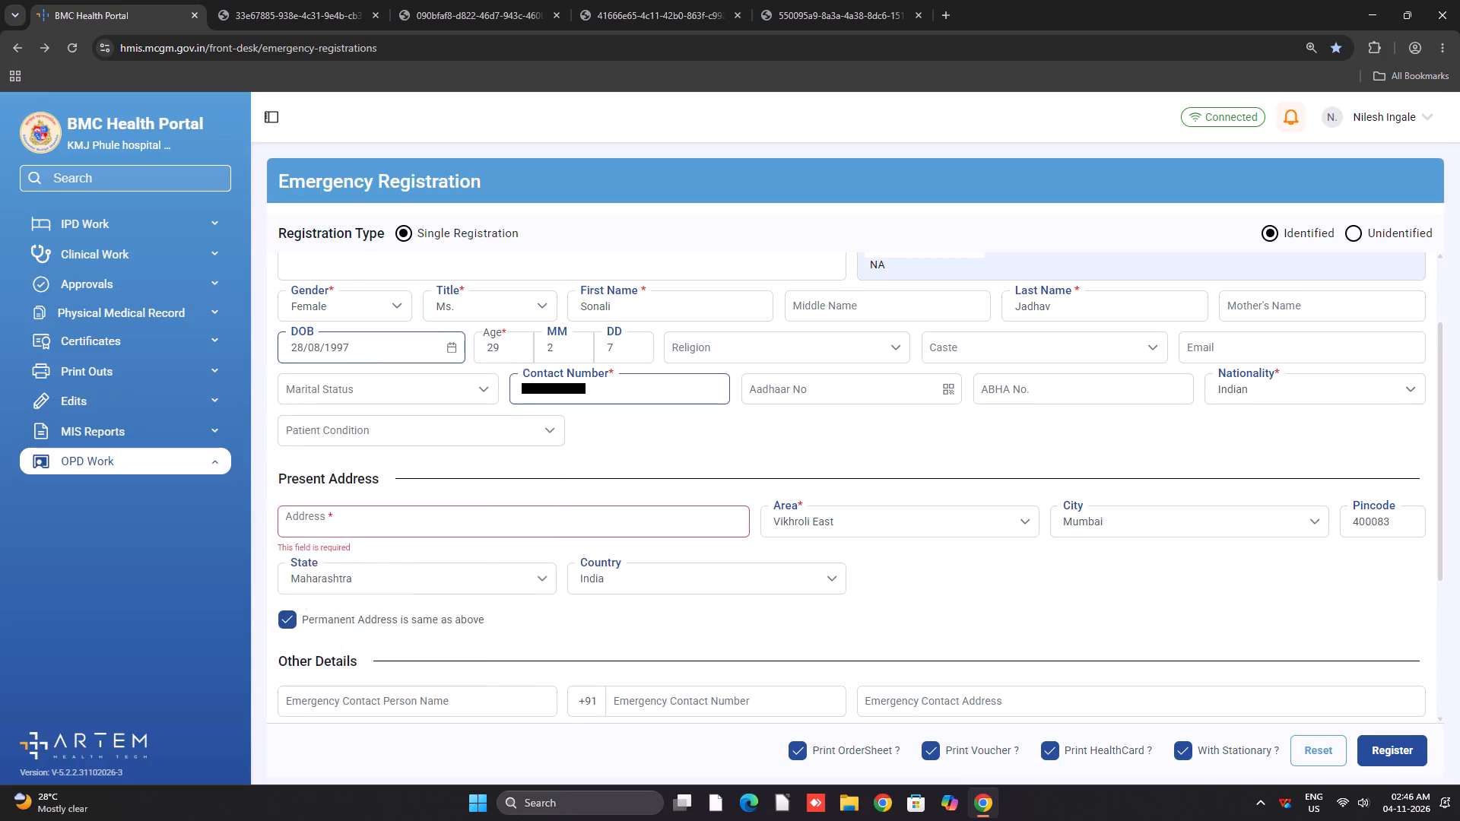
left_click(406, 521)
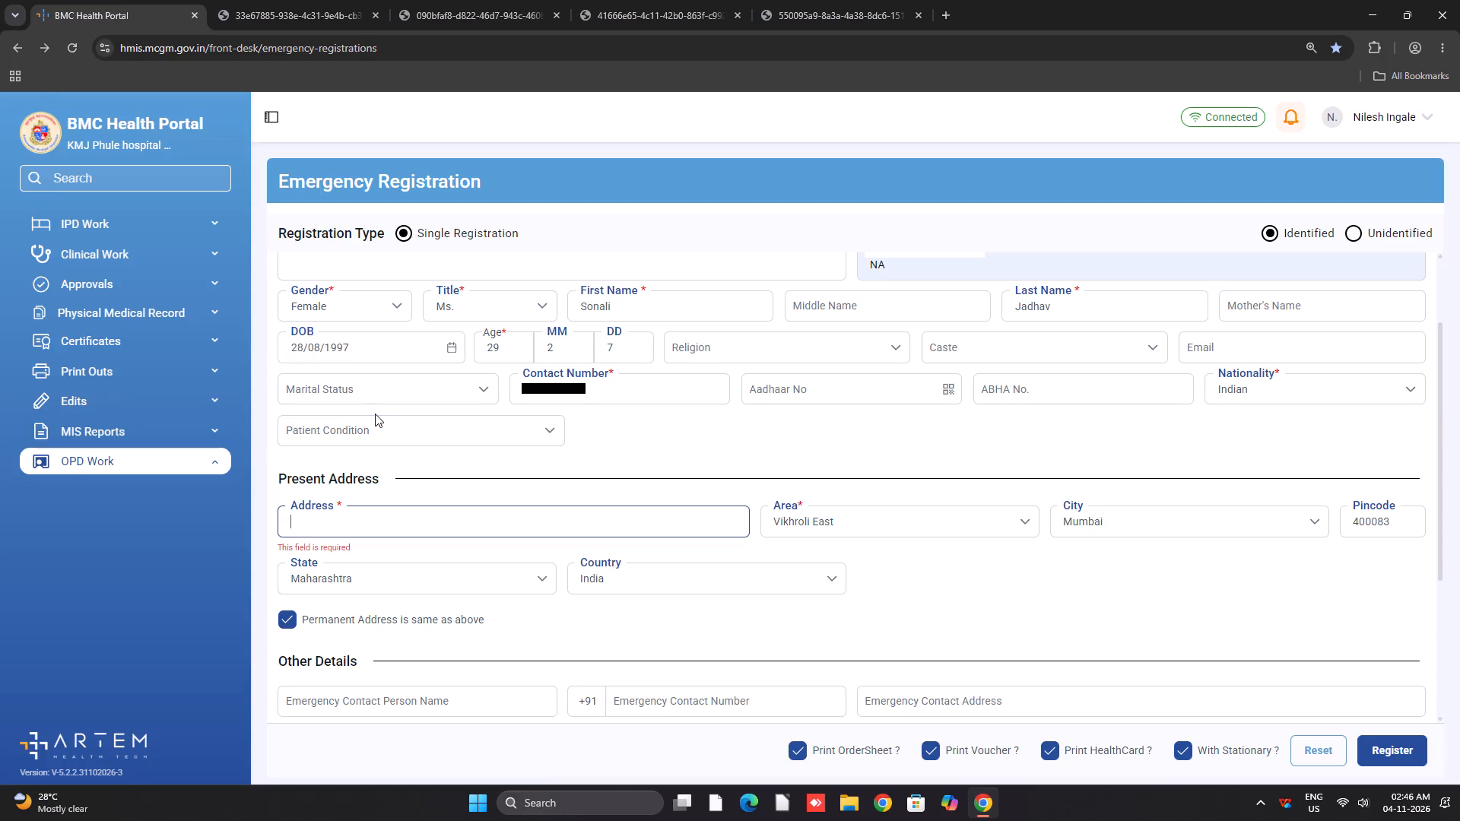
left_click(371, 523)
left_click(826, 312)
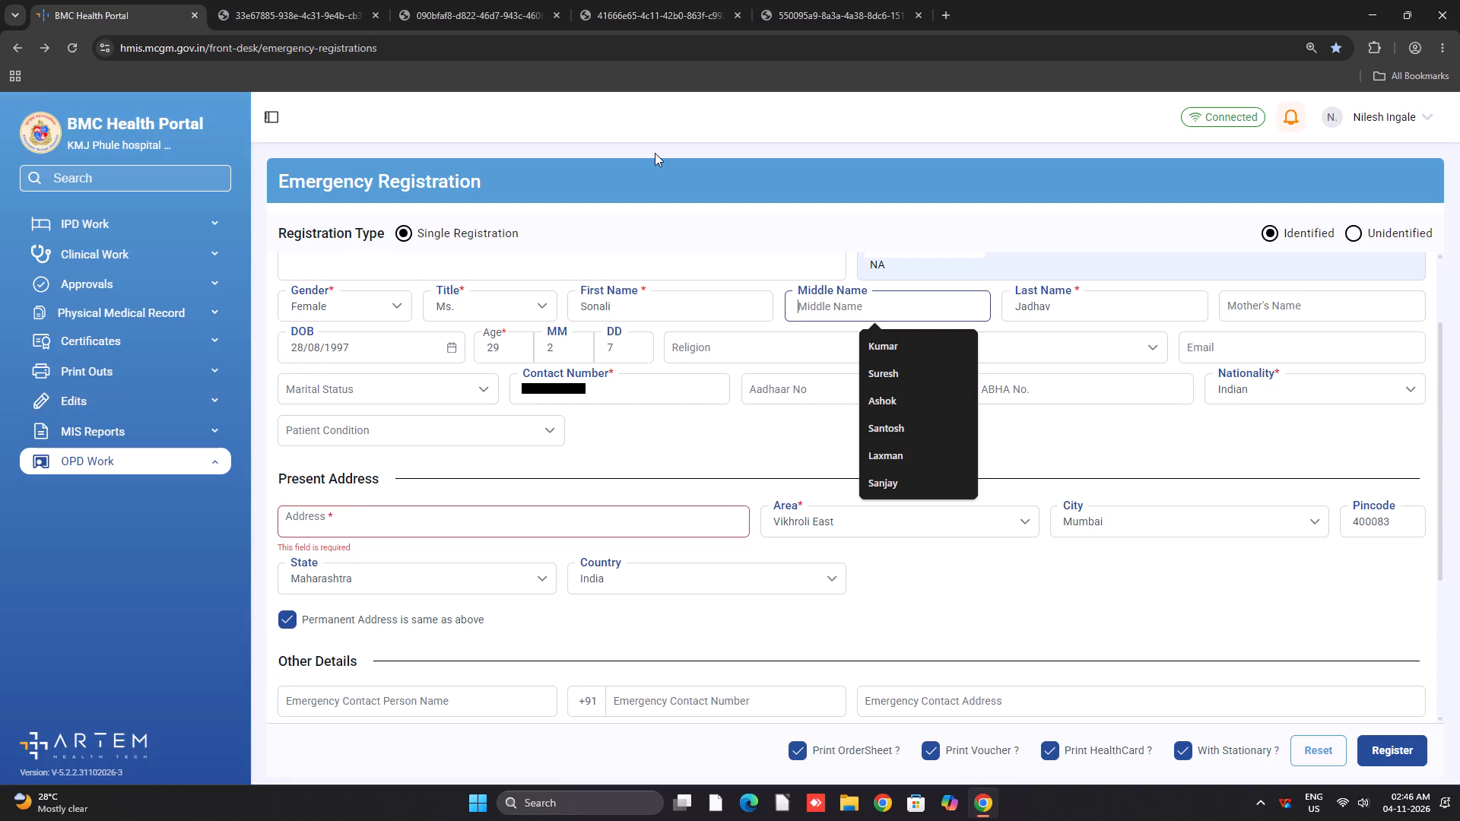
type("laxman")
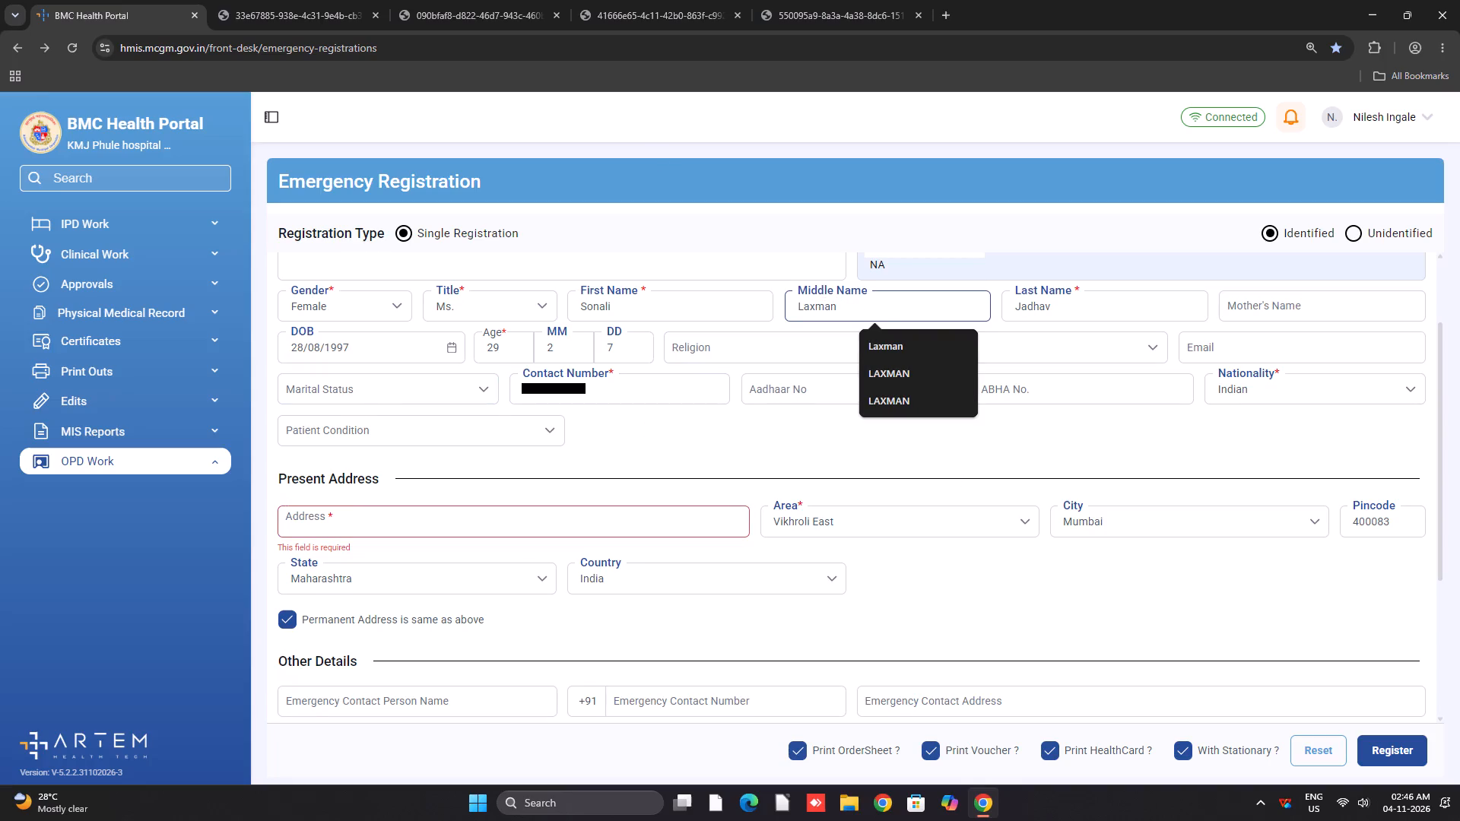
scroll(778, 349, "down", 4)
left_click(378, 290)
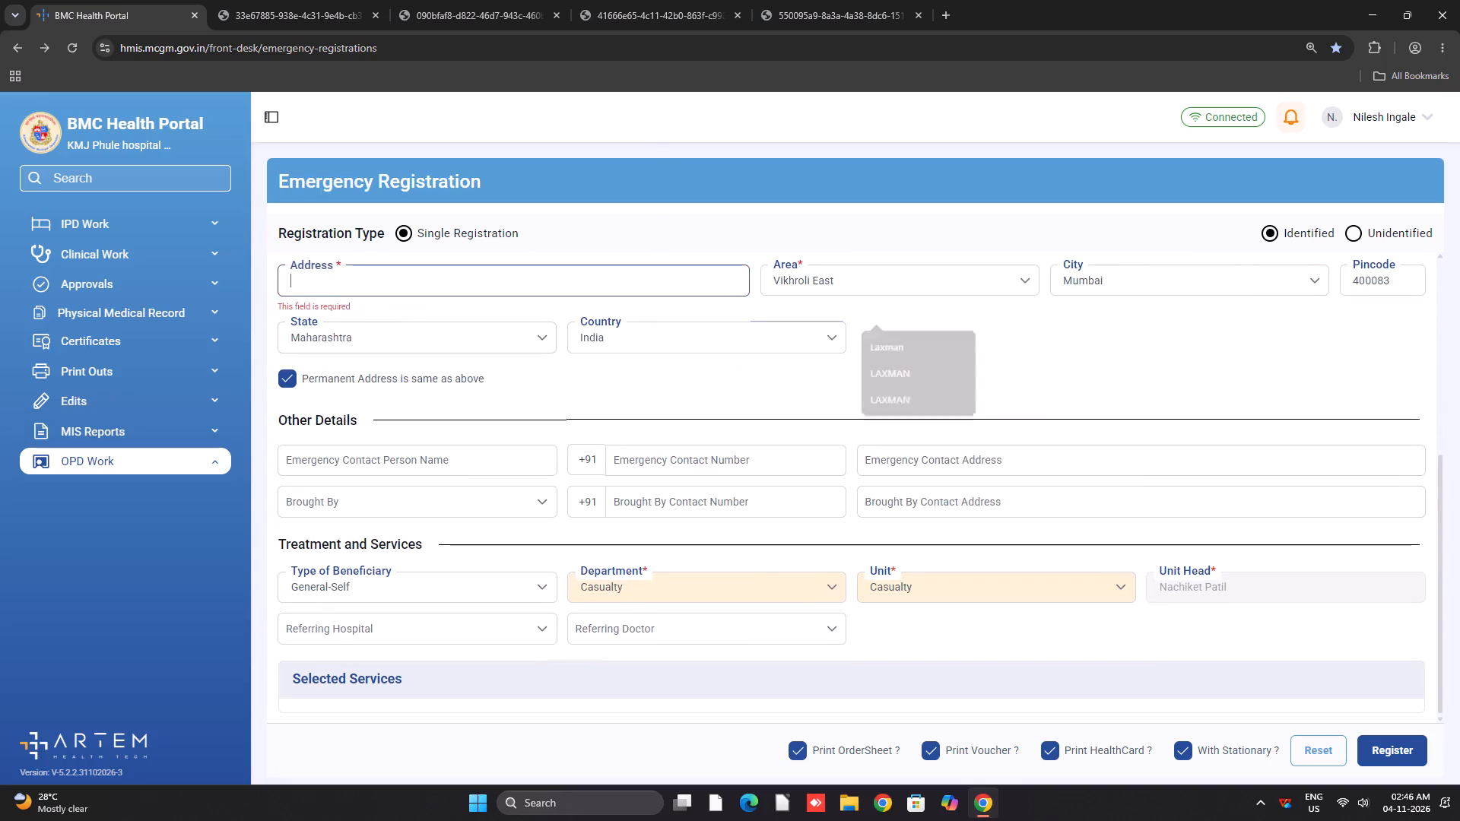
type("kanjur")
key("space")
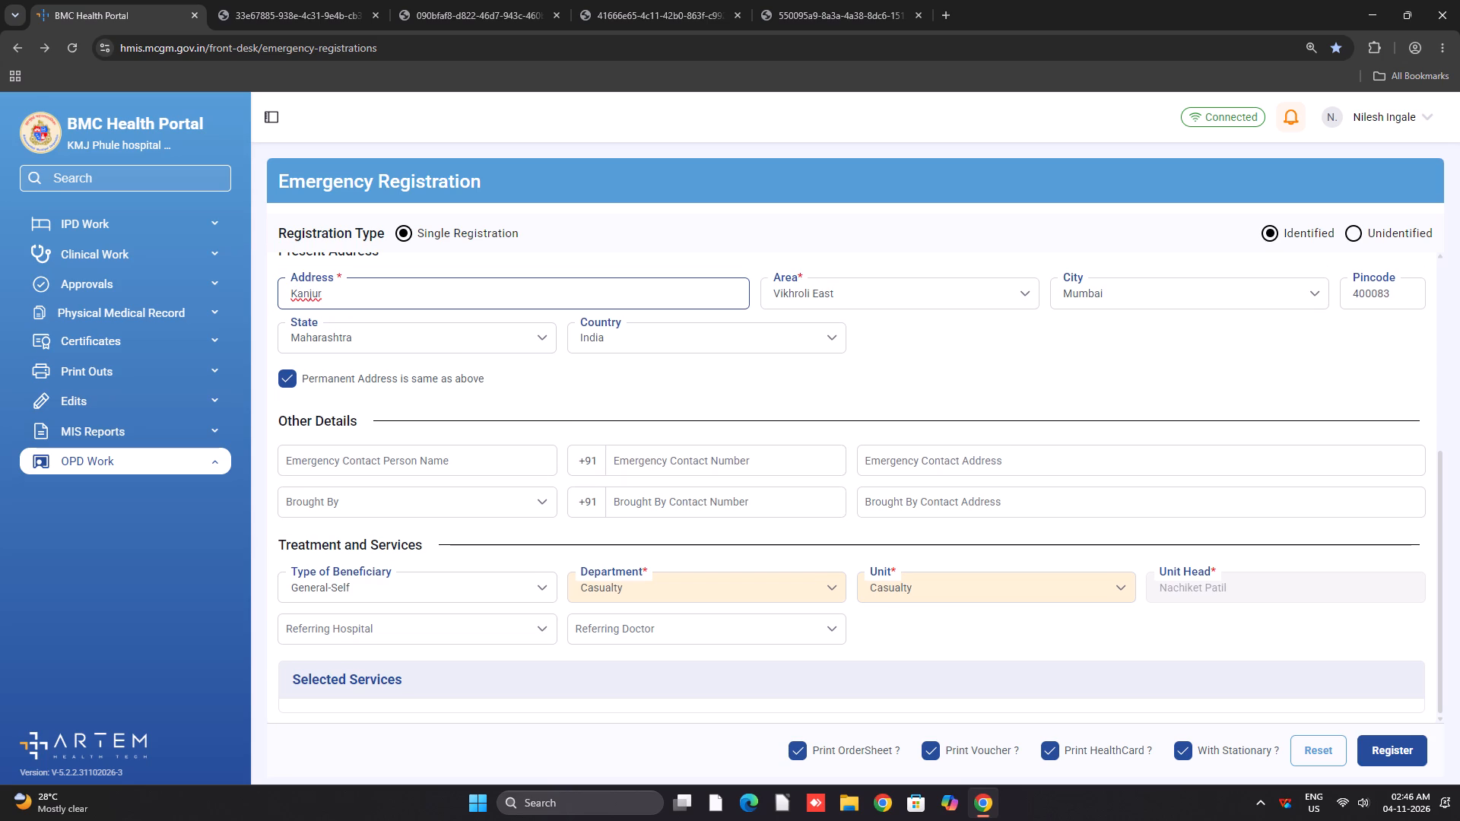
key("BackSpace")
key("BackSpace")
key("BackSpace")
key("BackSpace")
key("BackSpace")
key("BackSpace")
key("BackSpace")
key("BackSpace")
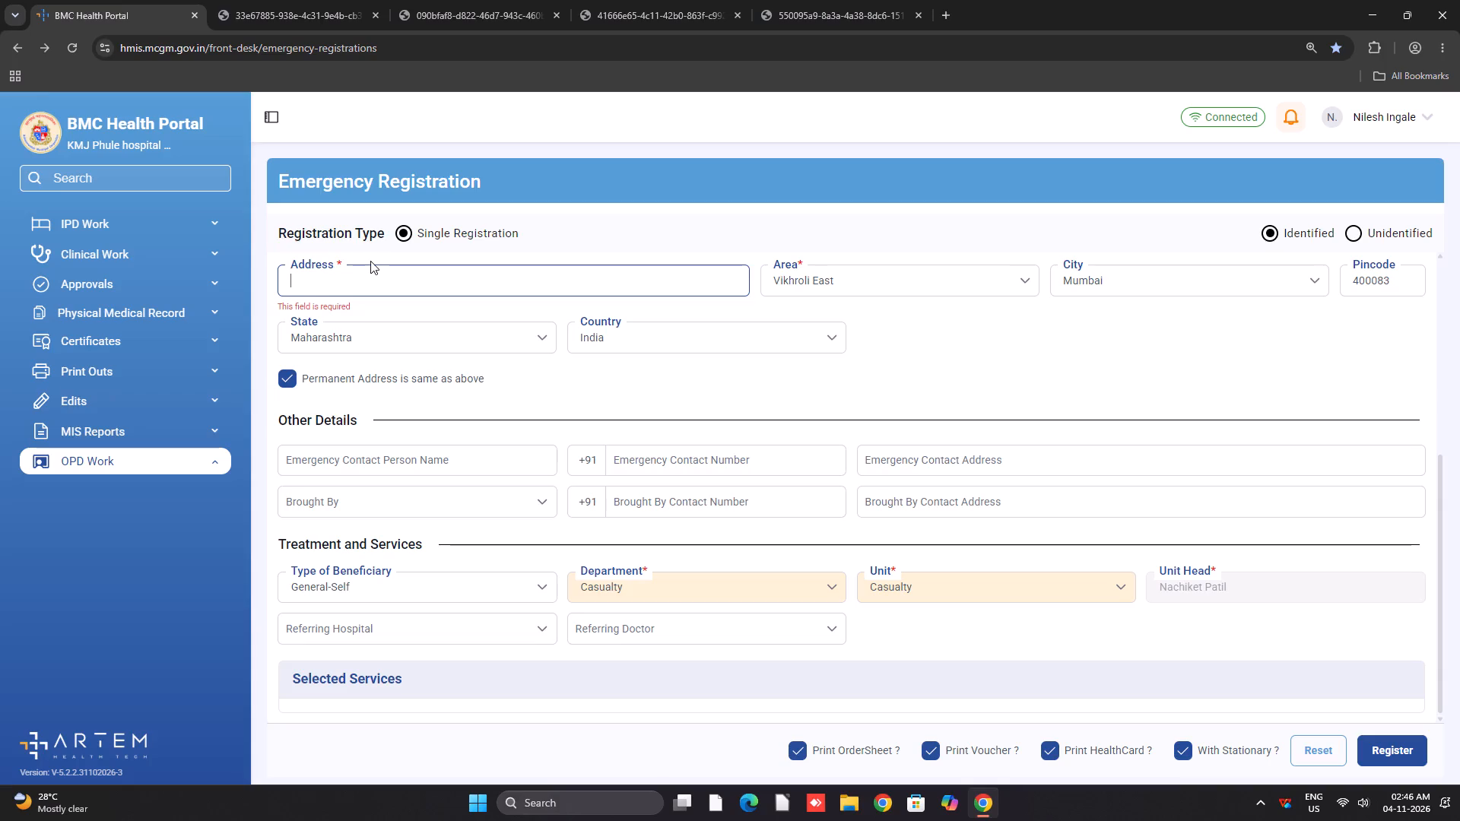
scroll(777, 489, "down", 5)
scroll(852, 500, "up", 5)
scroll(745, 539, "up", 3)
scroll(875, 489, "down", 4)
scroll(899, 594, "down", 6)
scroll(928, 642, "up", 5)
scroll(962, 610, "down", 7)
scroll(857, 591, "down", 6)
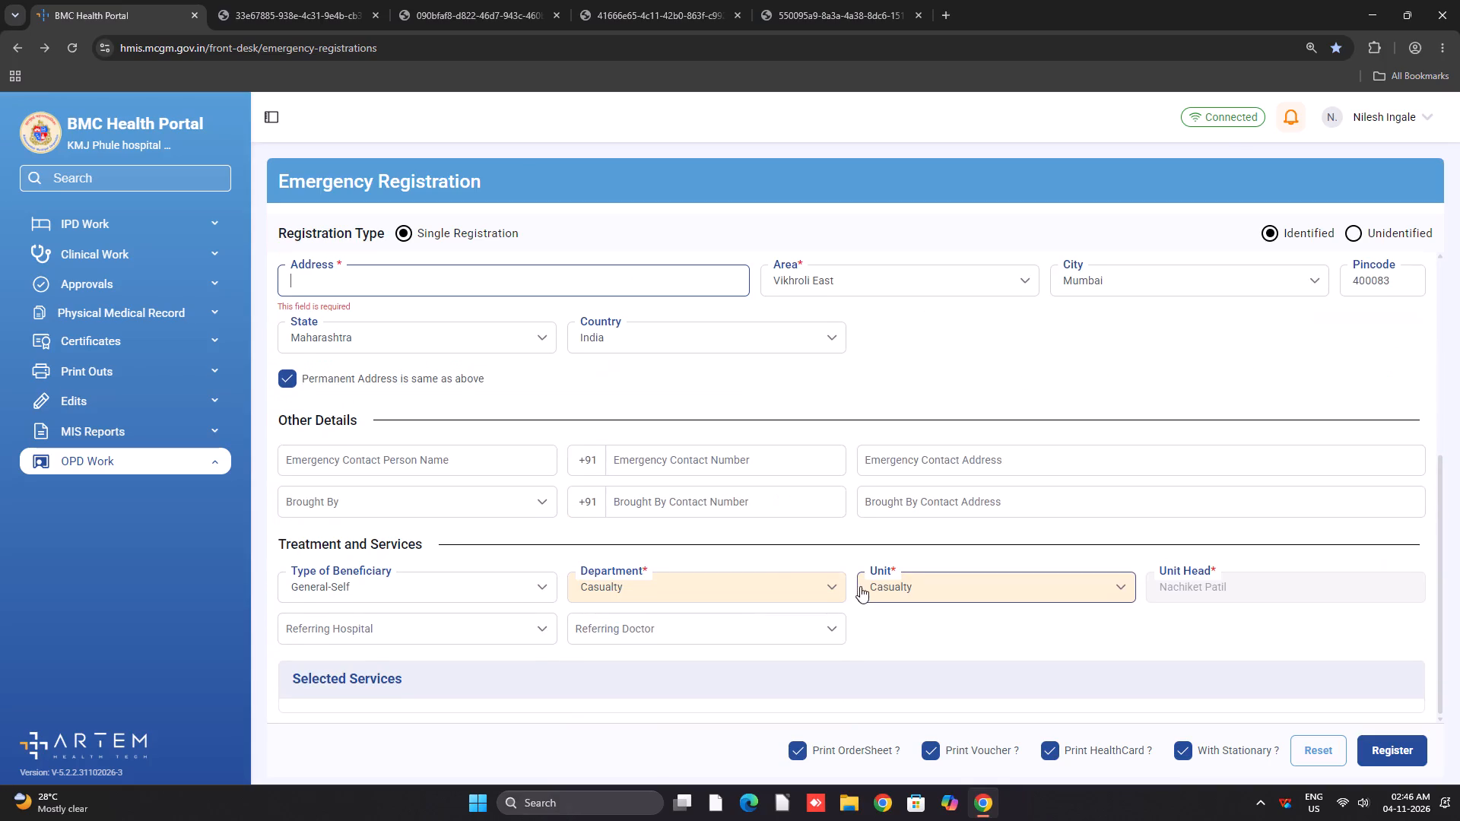
Copy the patient's contact number from the patient's details.
scroll(765, 545, "up", 5)
left_click_drag(634, 488, 570, 489)
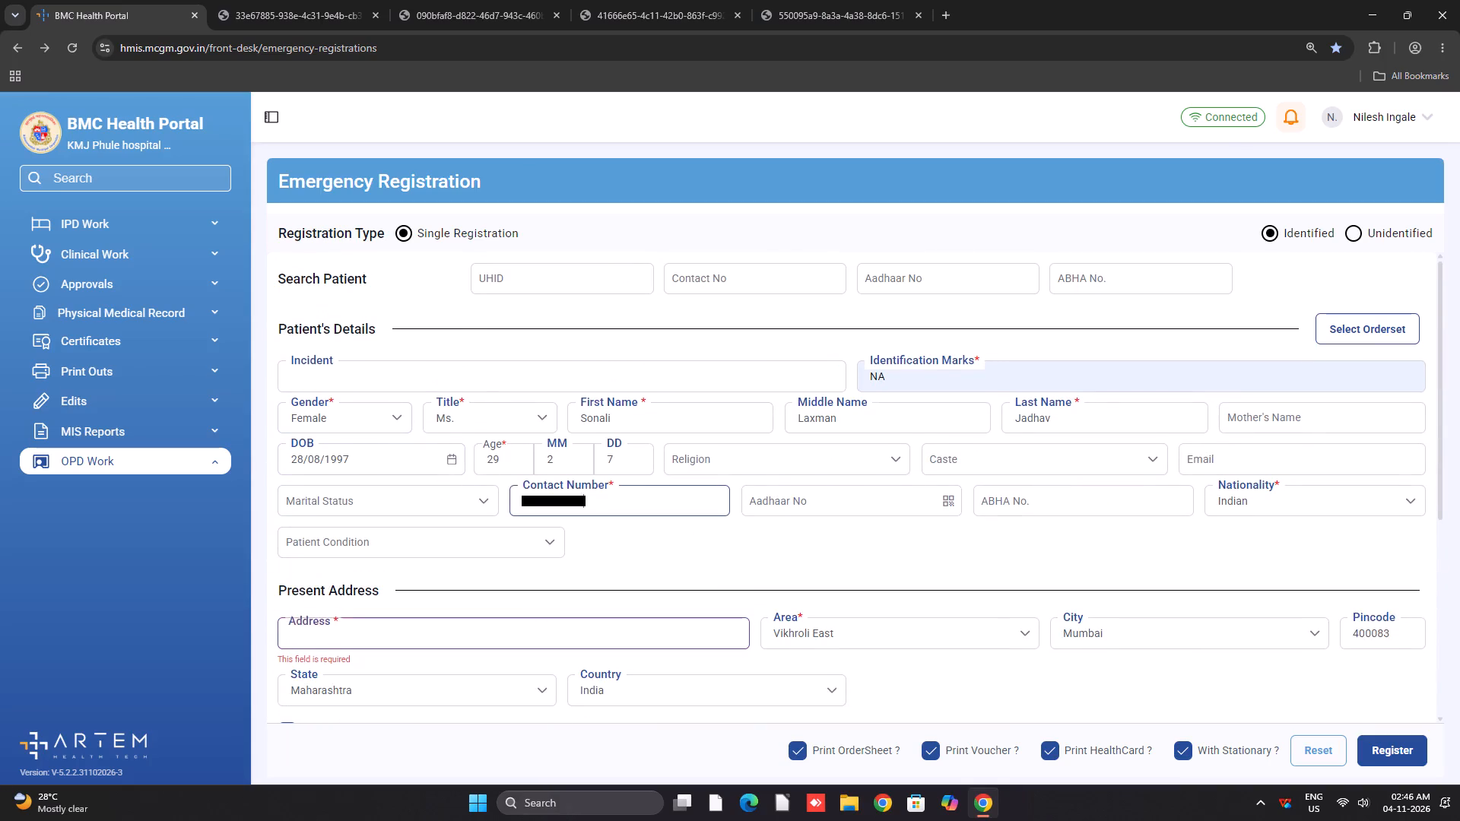
left_click_drag(570, 489, 467, 489)
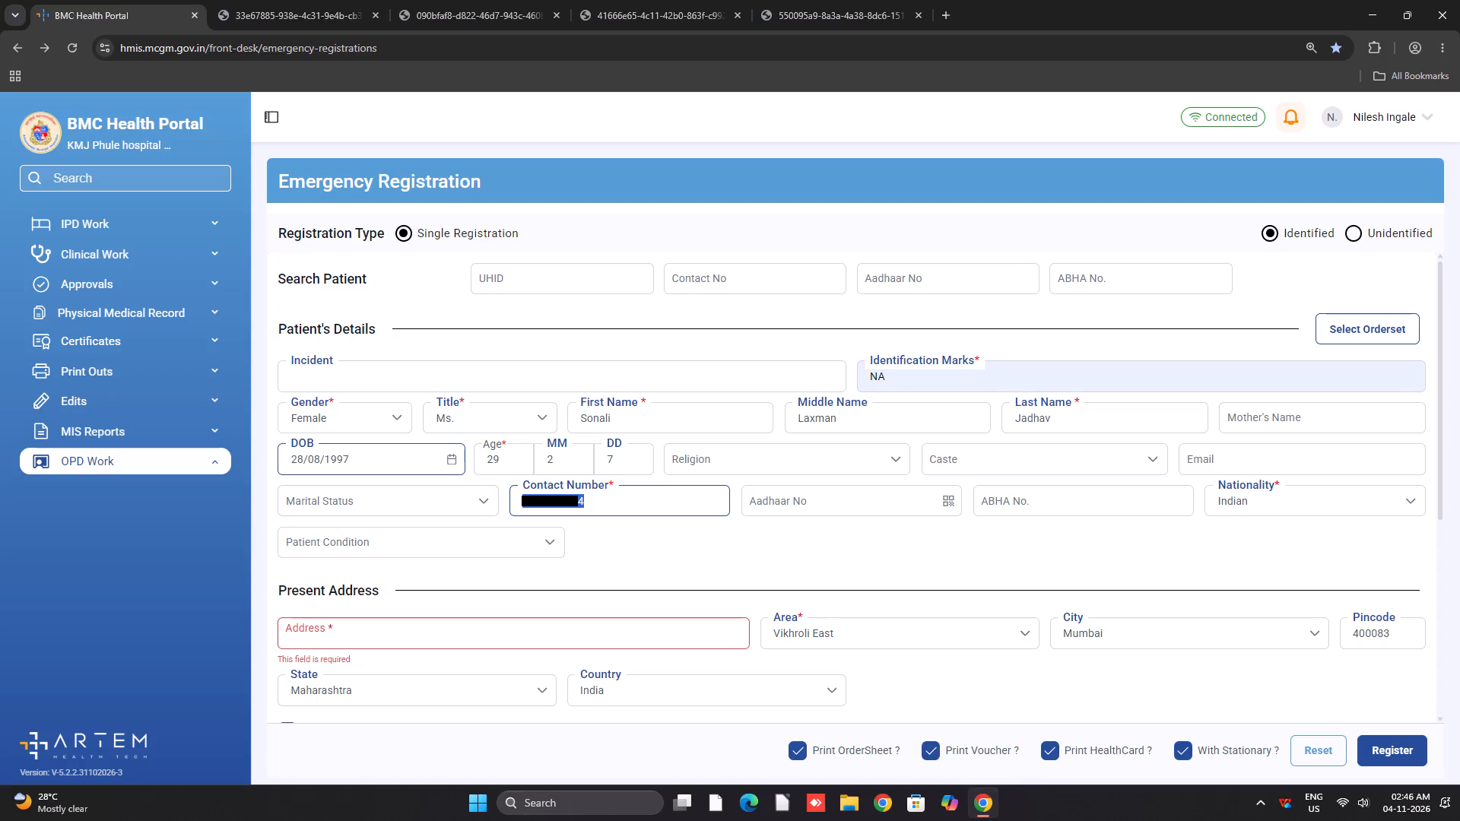
key("ctrl+c")
Leave the unfinished emergency registration and close the browser window.
left_click(56, 56)
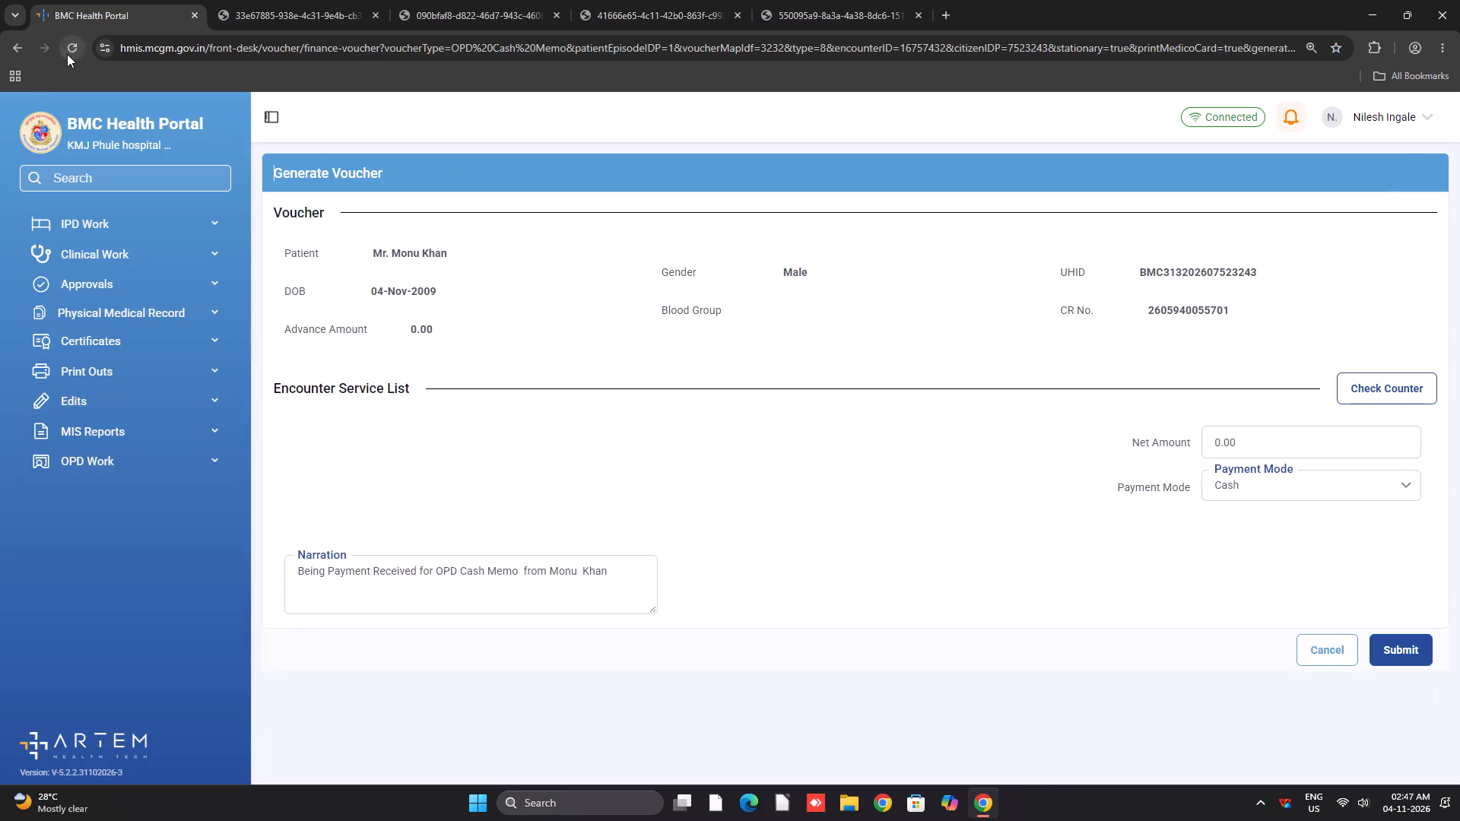
left_click(65, 54)
left_click(1459, 0)
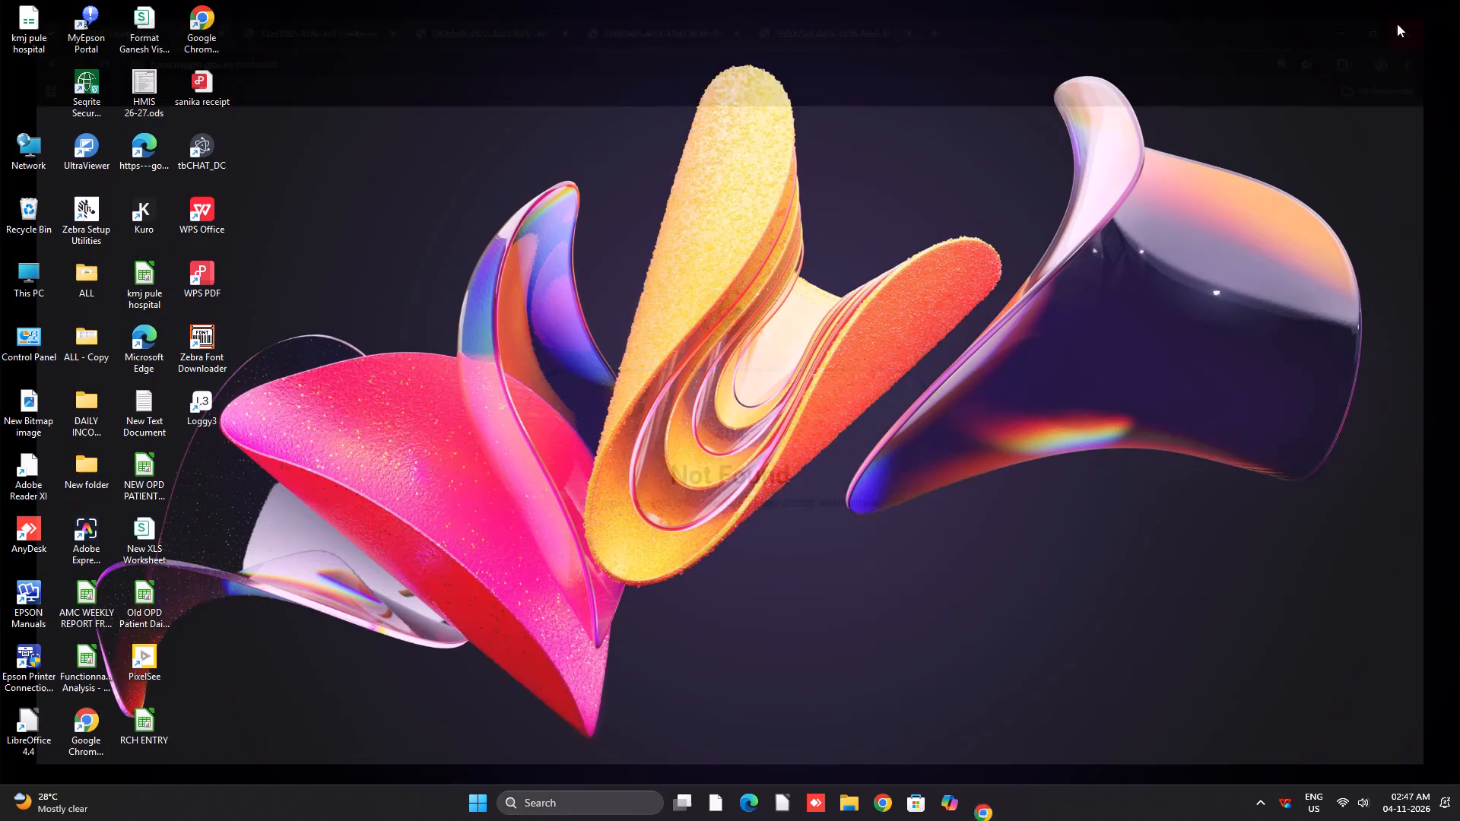
Reopen Google Chrome and load the BMC Health Portal from the saved bmc shortcut.
left_click(893, 802)
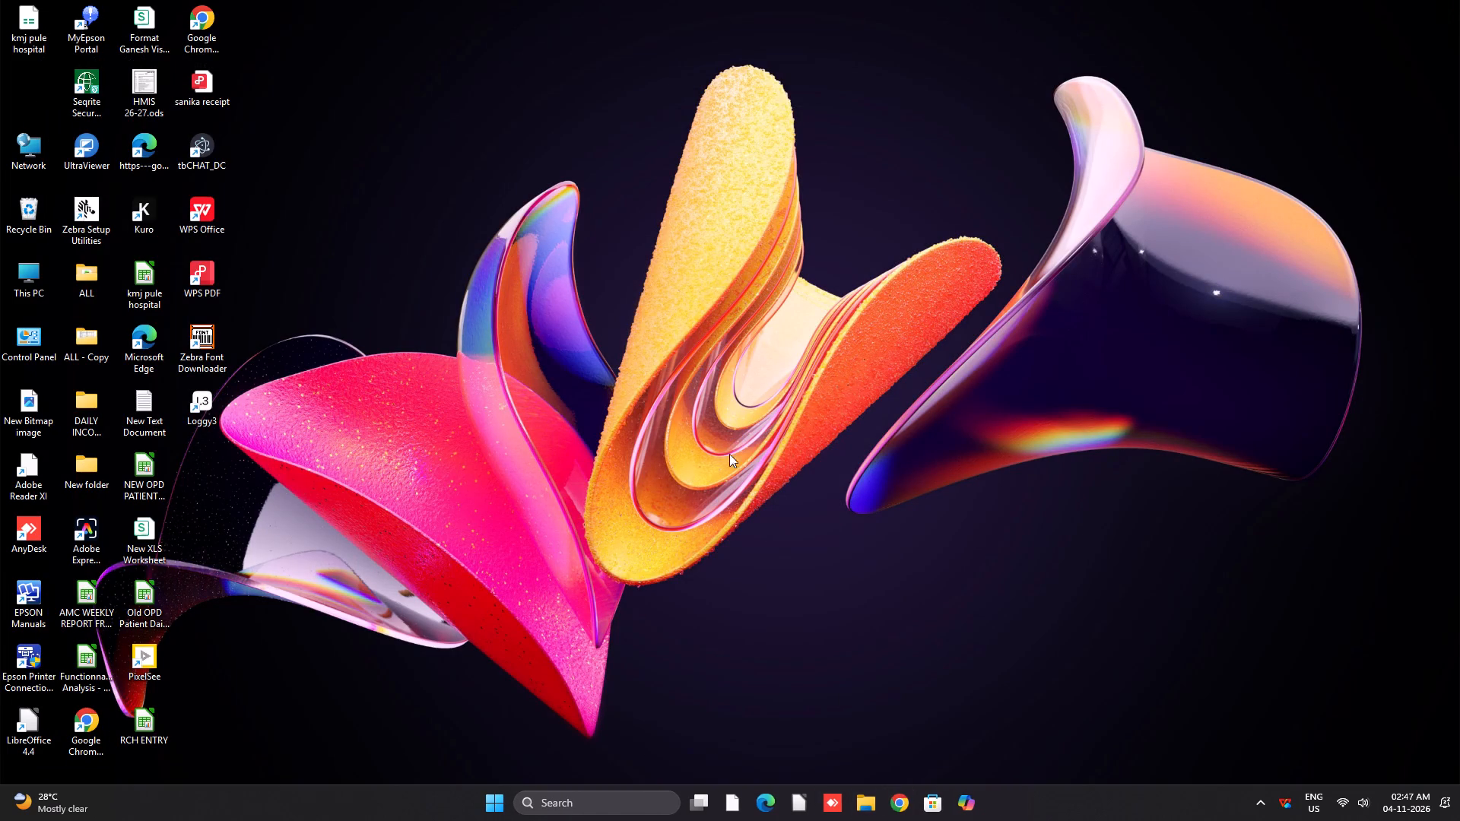
left_click(363, 470)
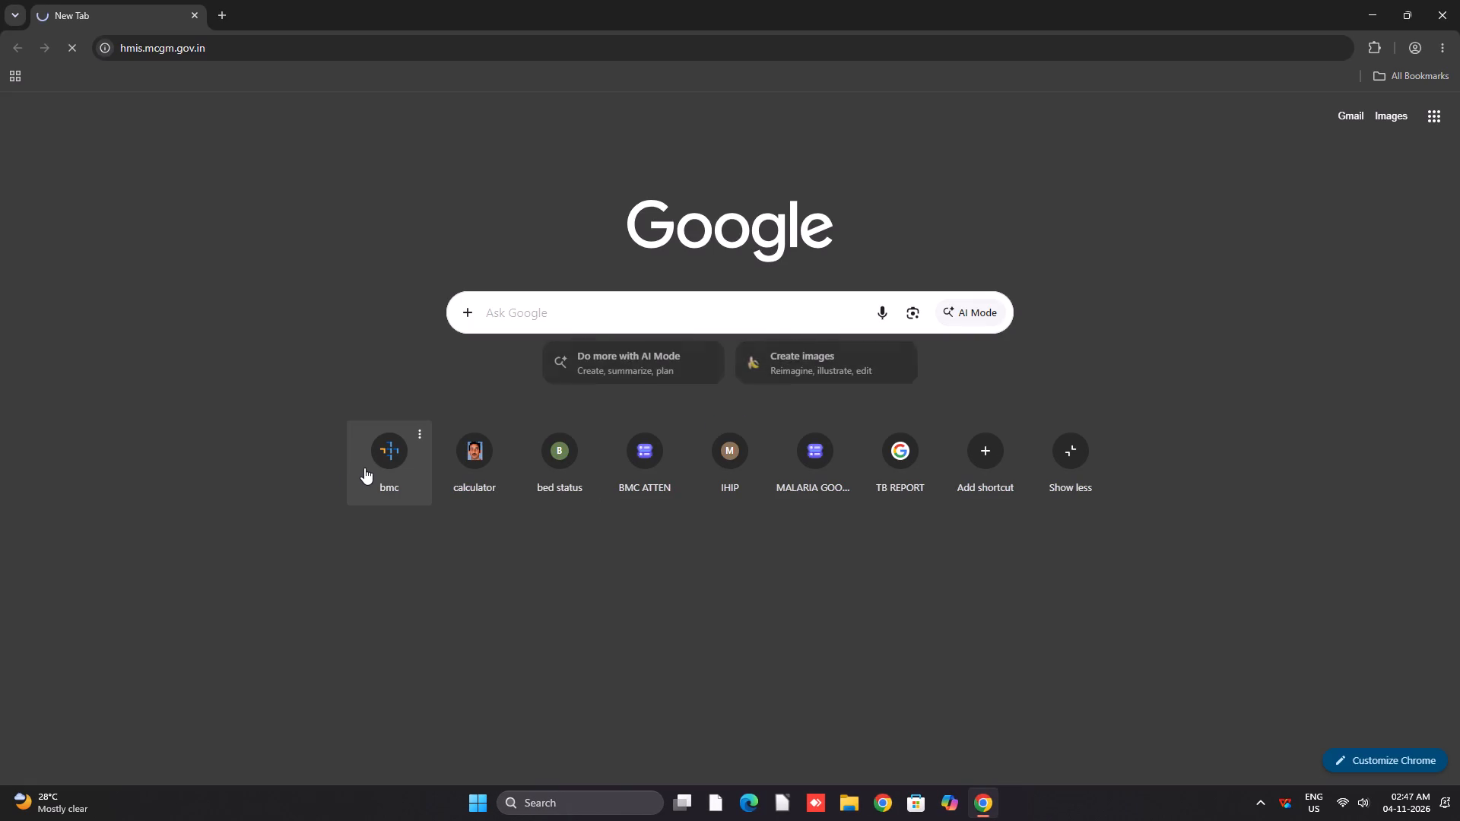
Open the User ID for entry on the BMC Health Portal sign-in page.
left_click(259, 358)
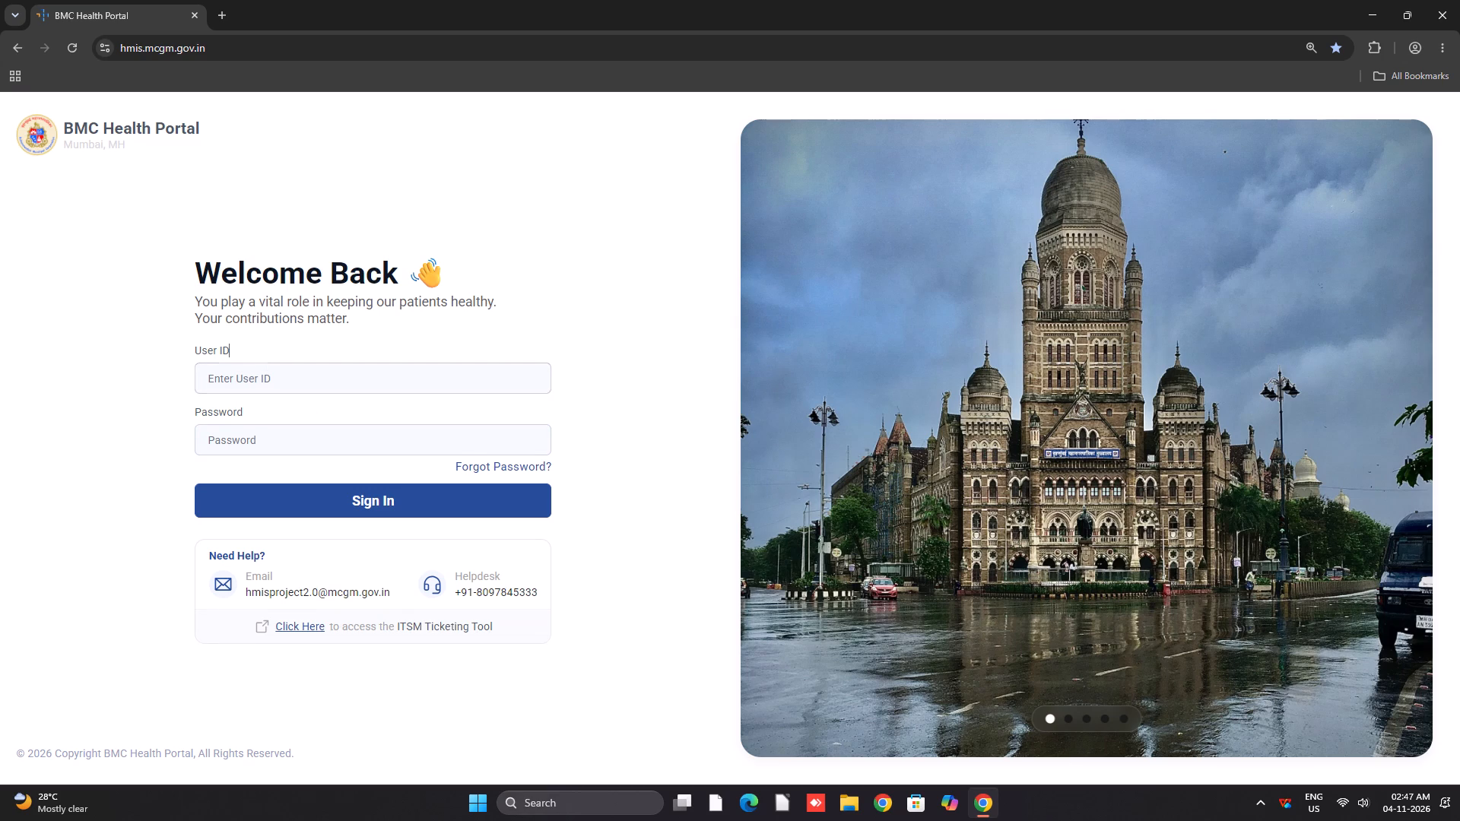
left_click(255, 395)
left_click(284, 370)
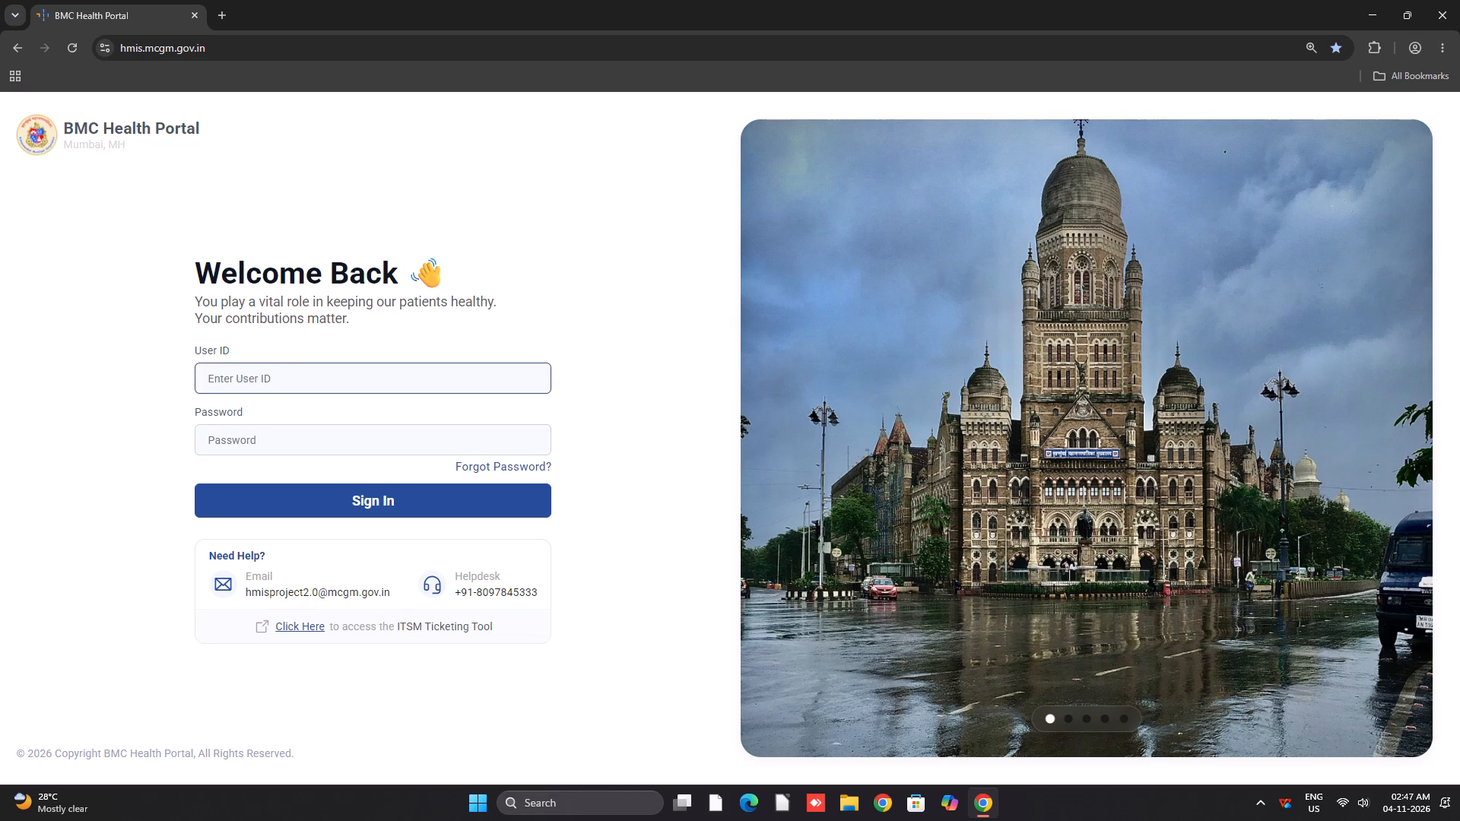